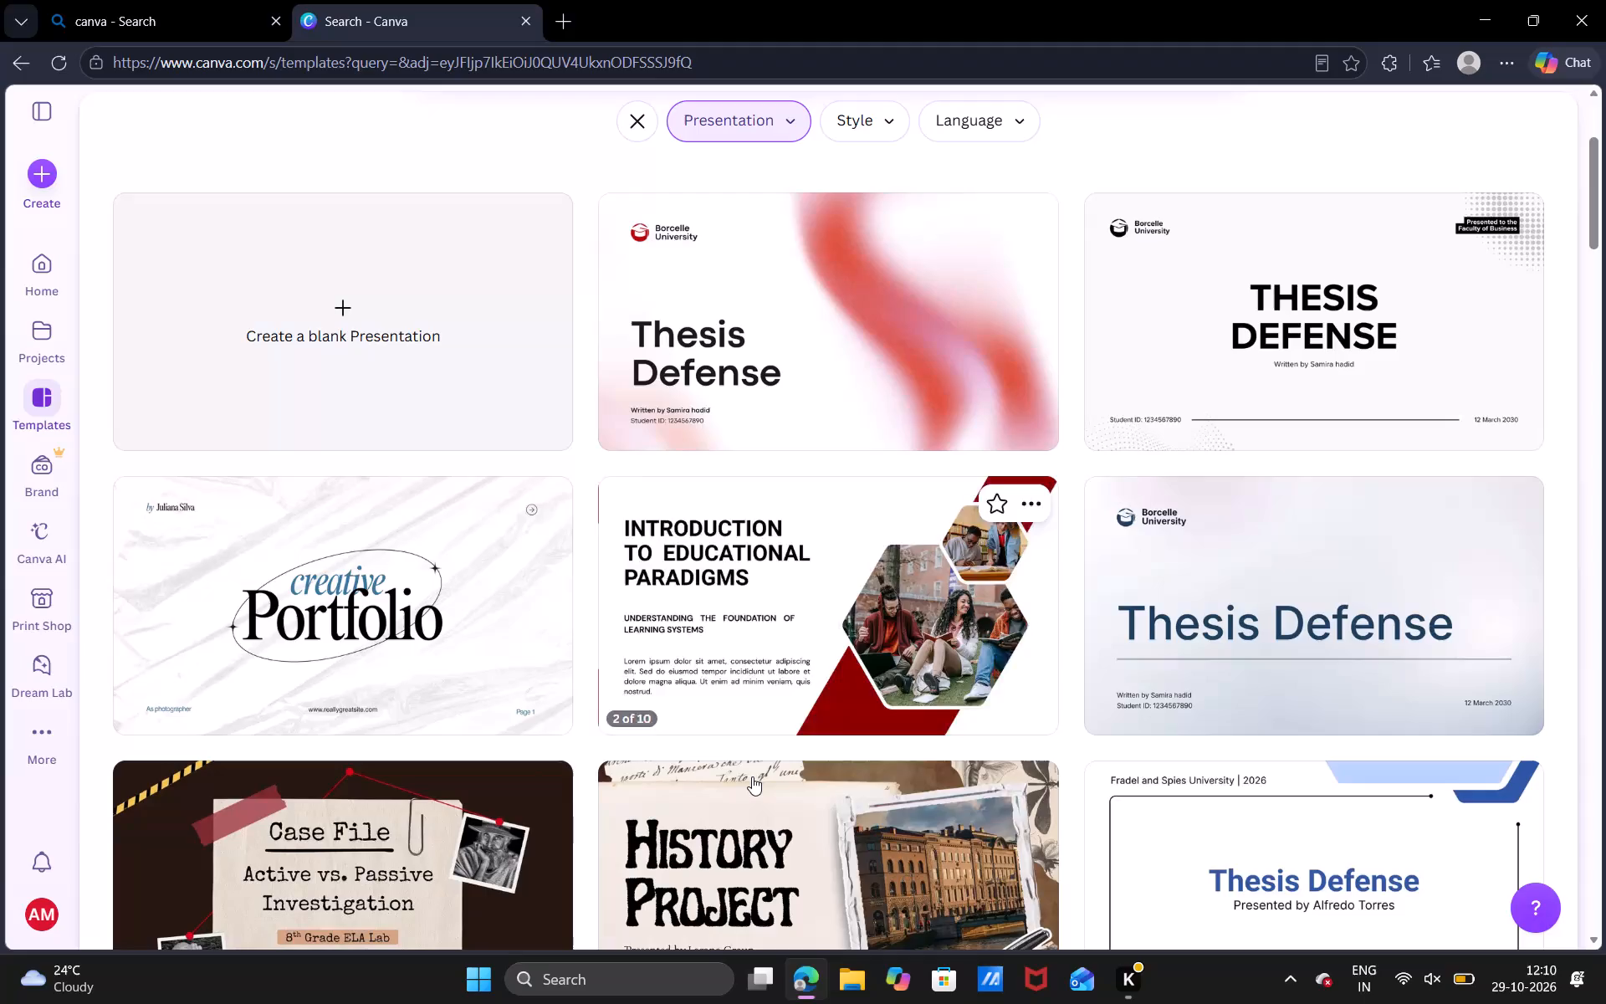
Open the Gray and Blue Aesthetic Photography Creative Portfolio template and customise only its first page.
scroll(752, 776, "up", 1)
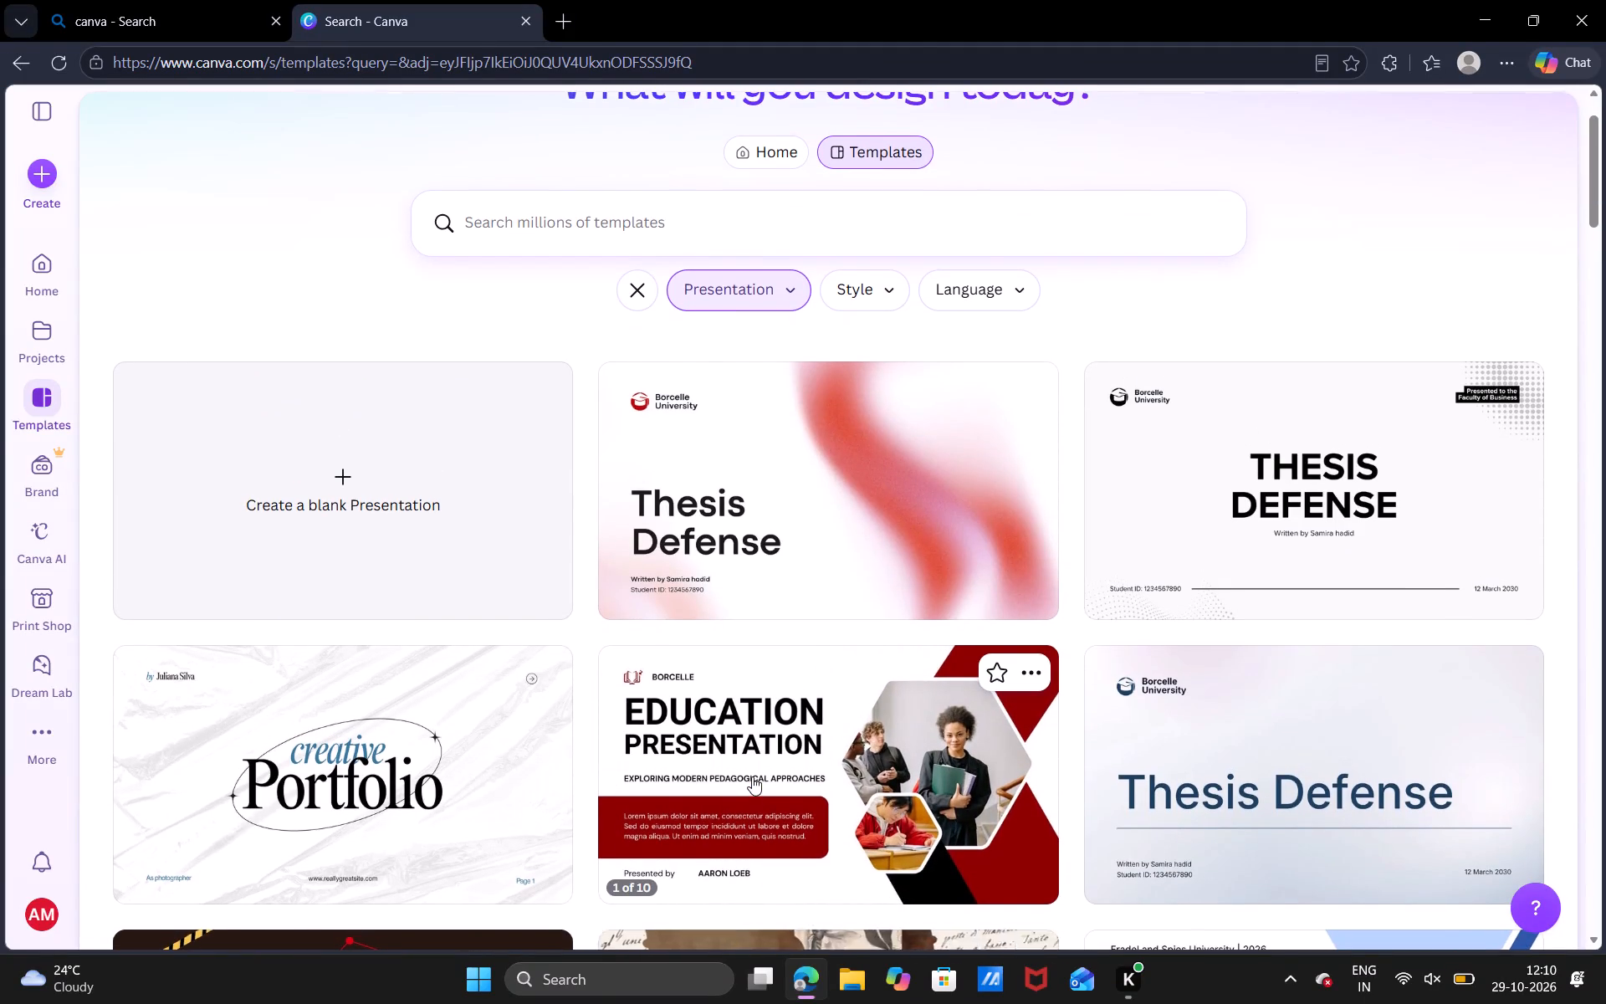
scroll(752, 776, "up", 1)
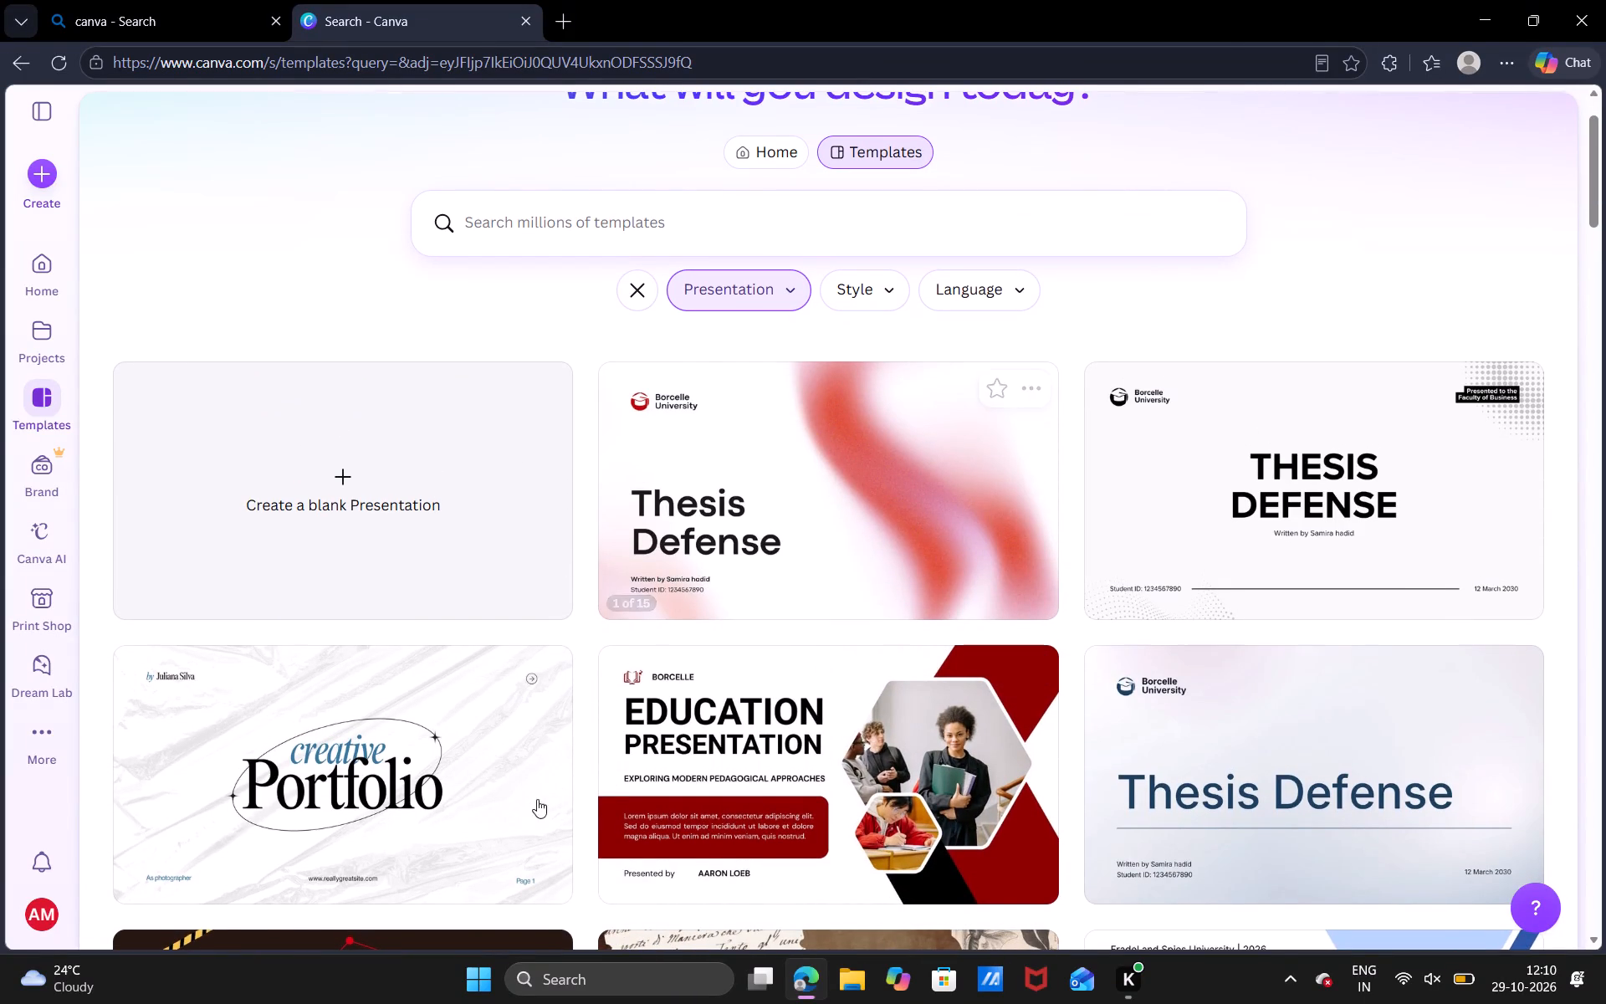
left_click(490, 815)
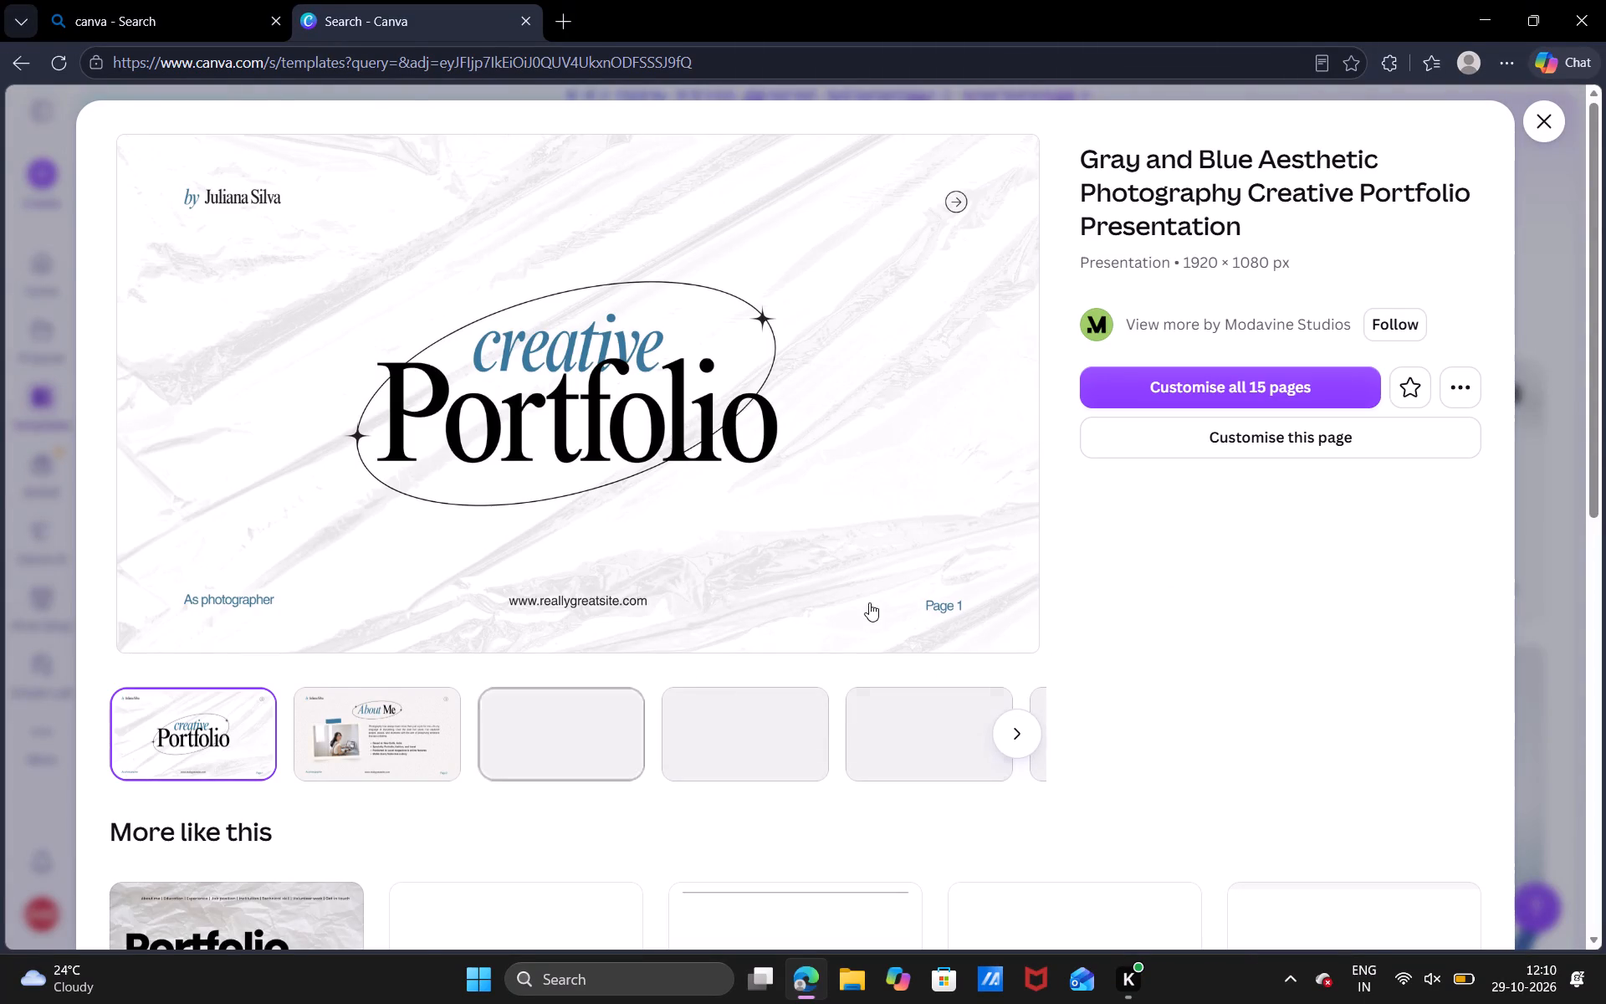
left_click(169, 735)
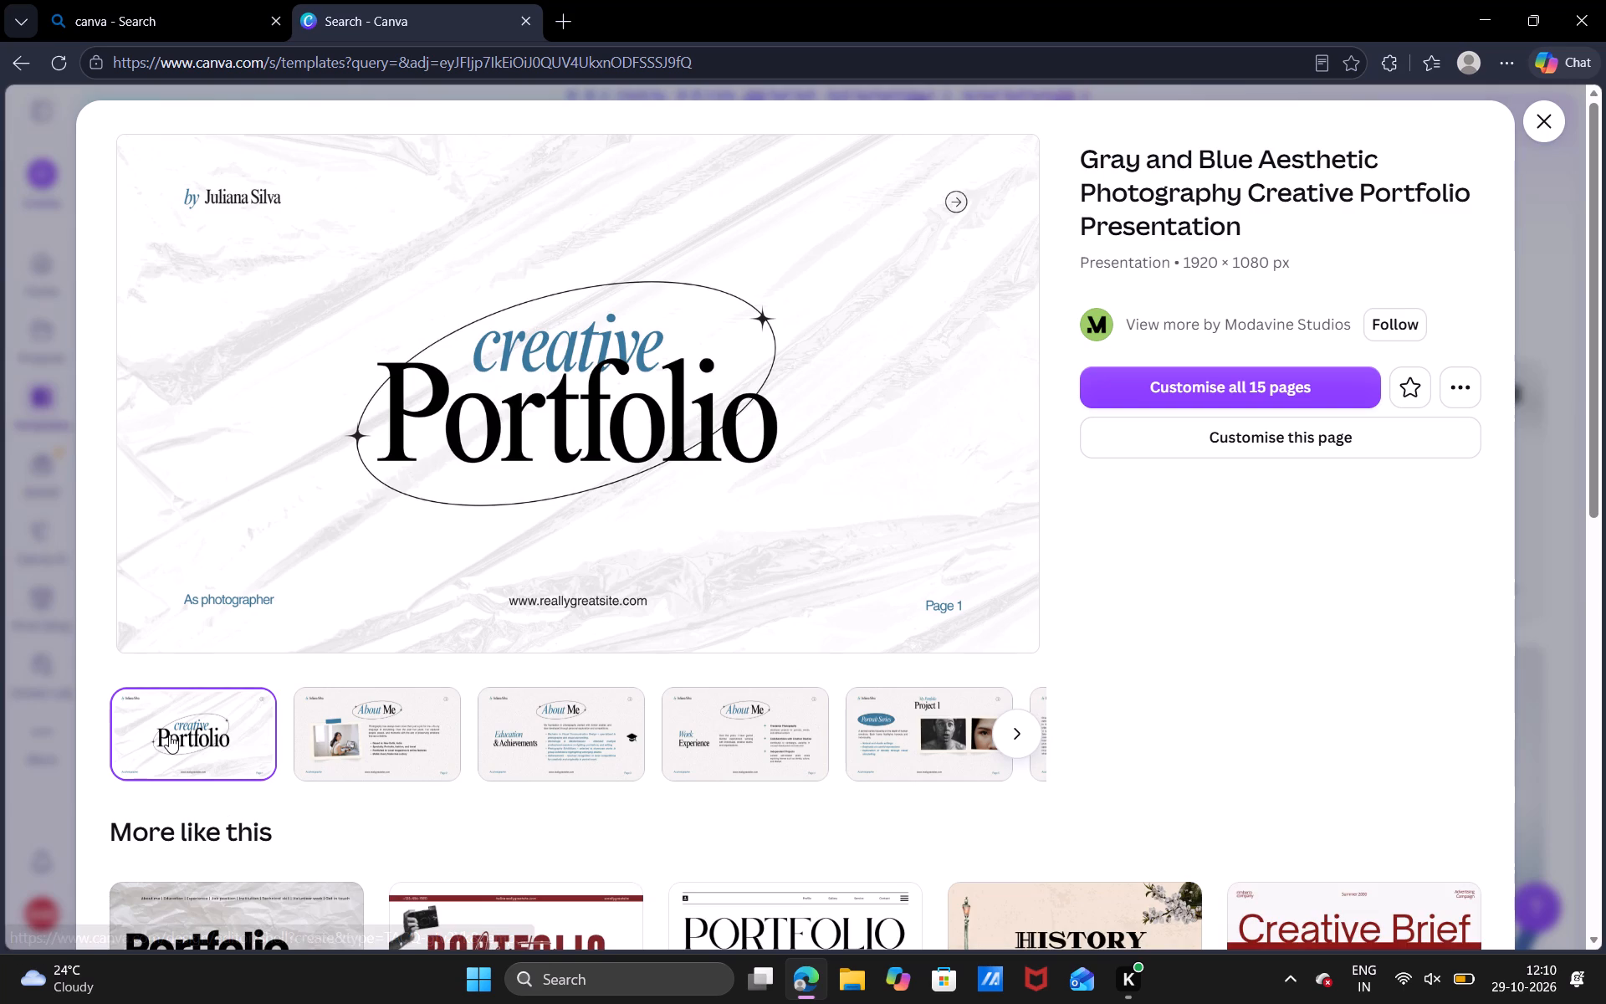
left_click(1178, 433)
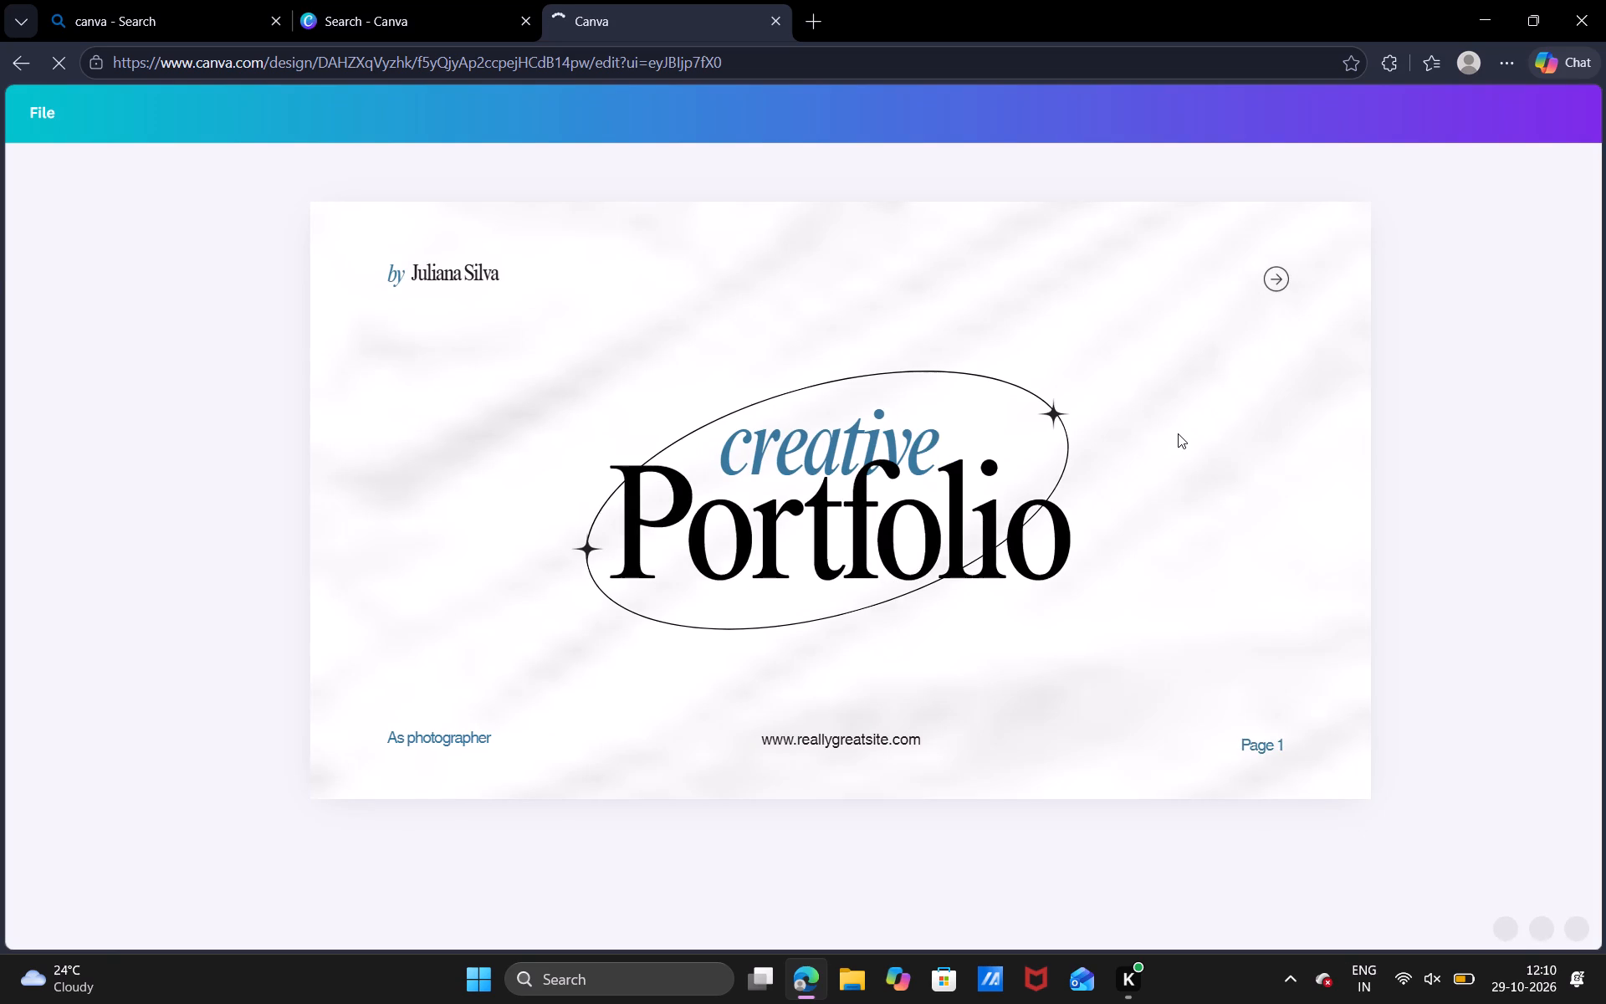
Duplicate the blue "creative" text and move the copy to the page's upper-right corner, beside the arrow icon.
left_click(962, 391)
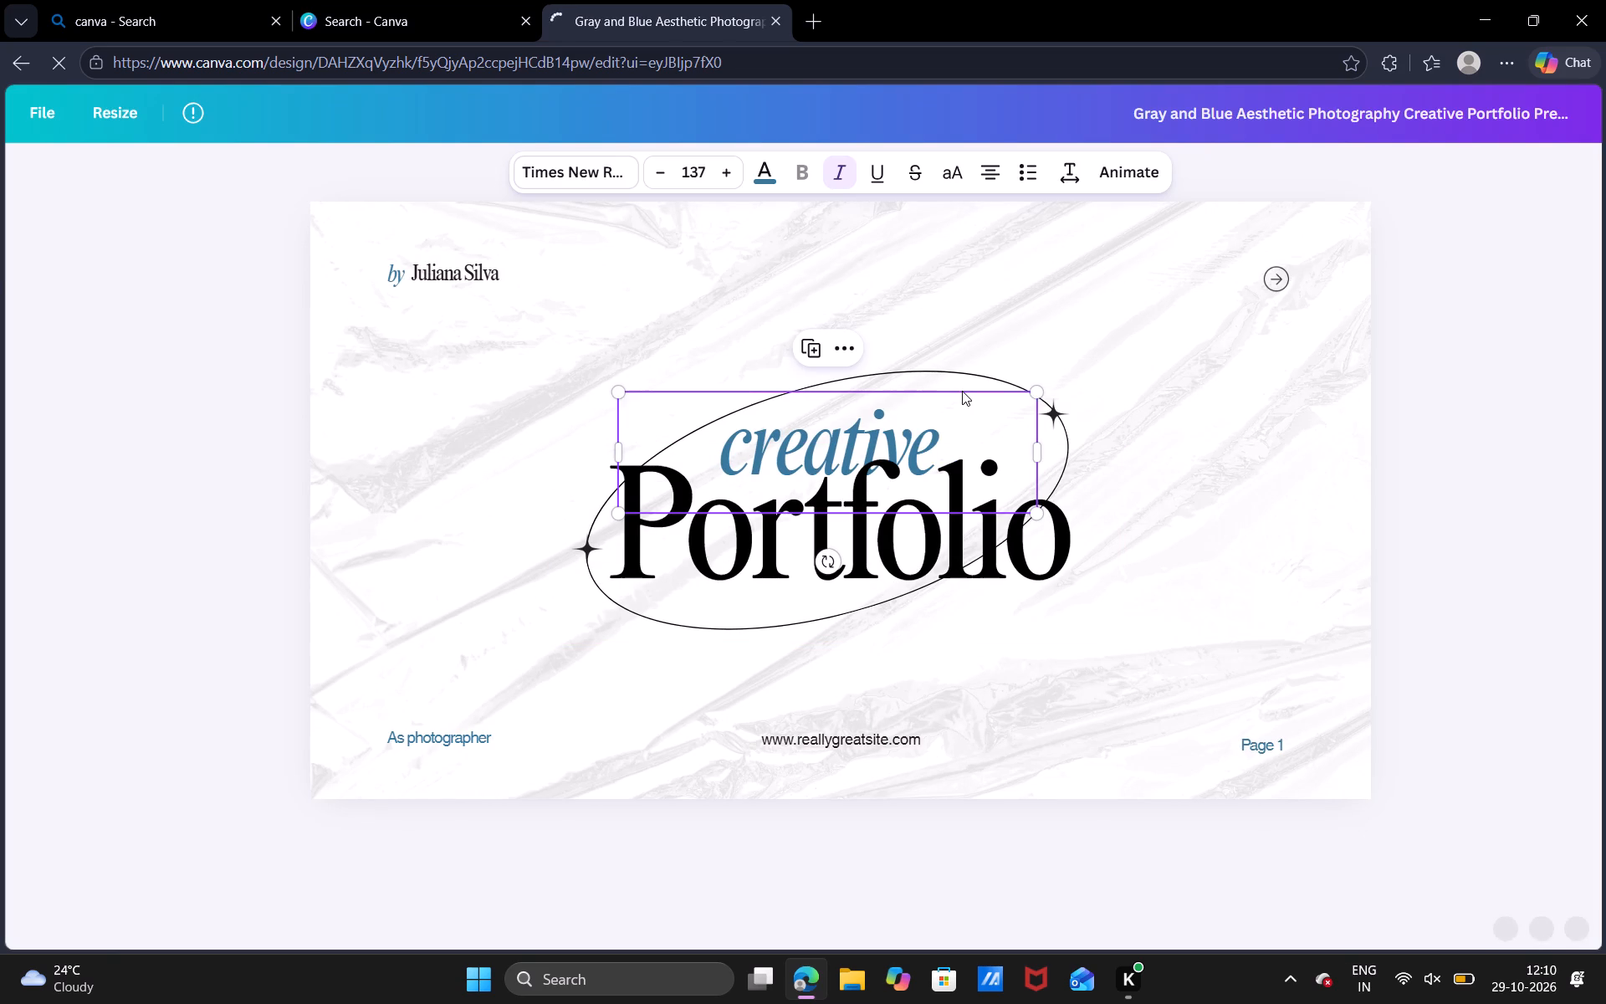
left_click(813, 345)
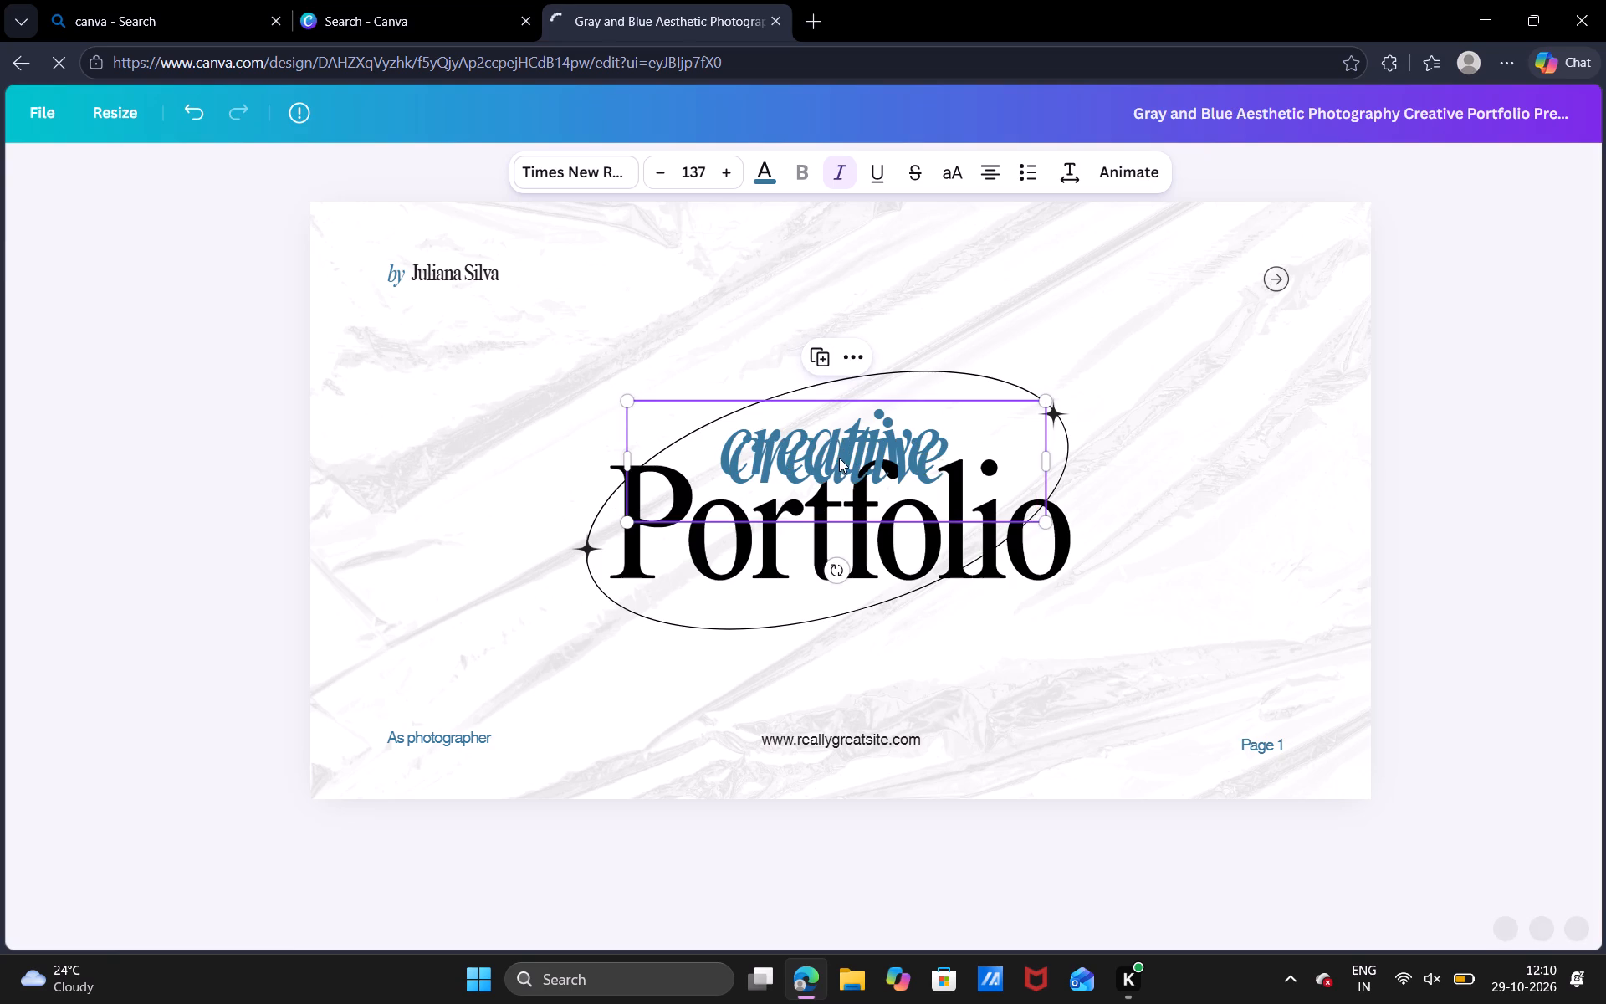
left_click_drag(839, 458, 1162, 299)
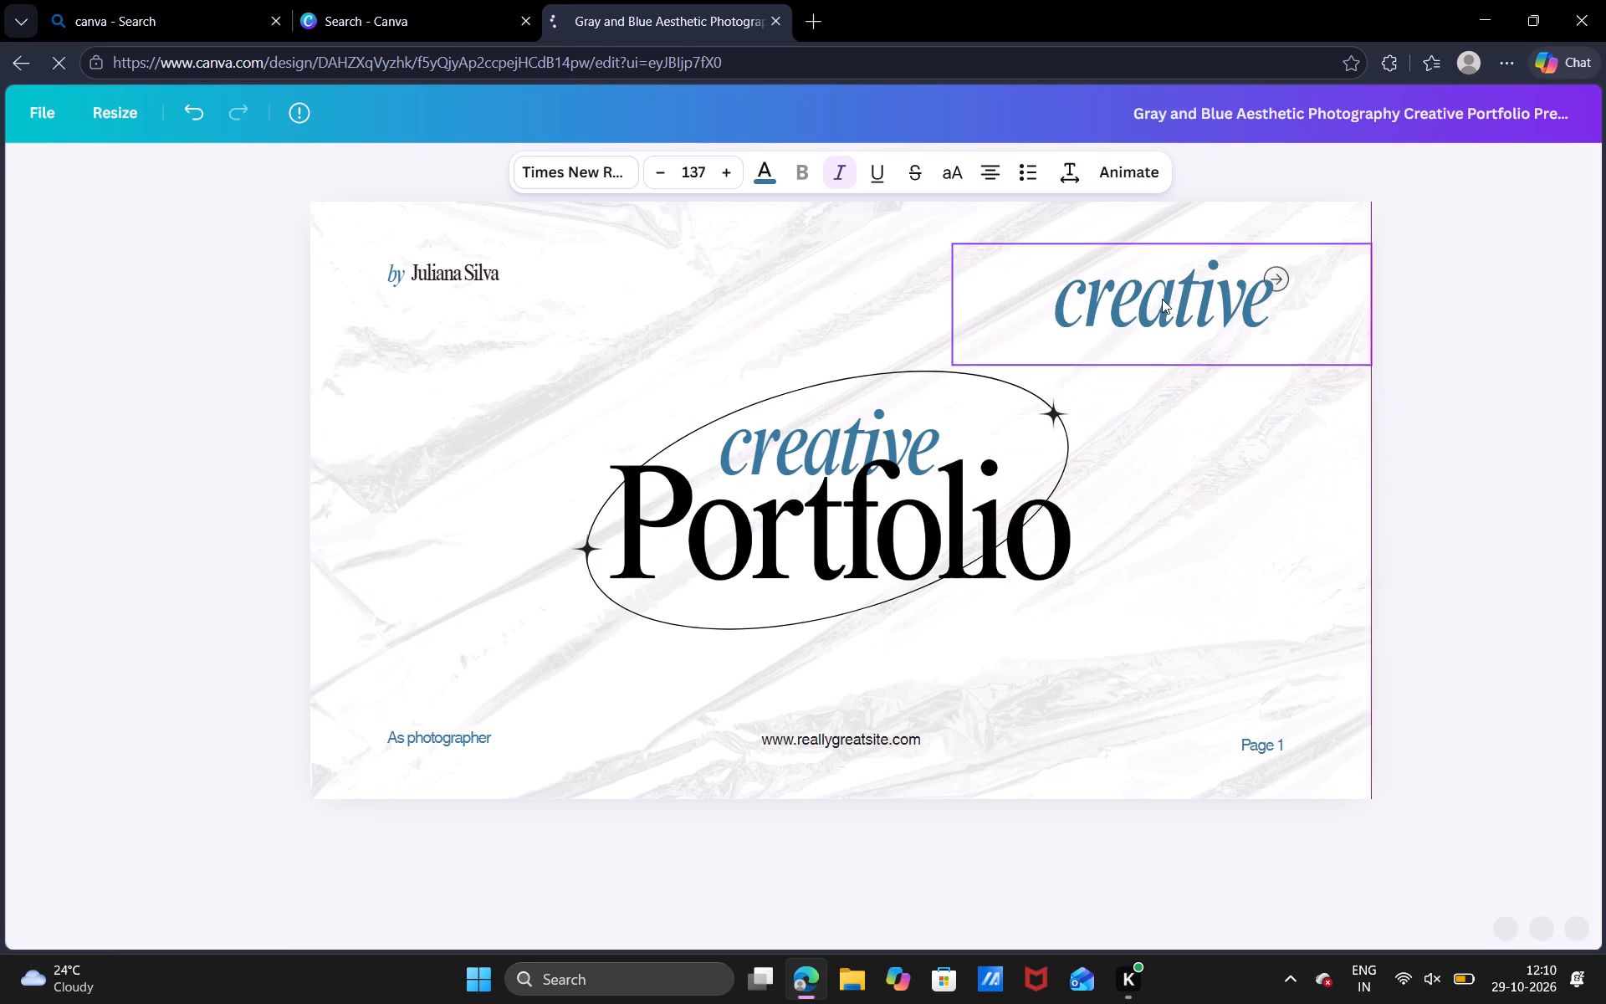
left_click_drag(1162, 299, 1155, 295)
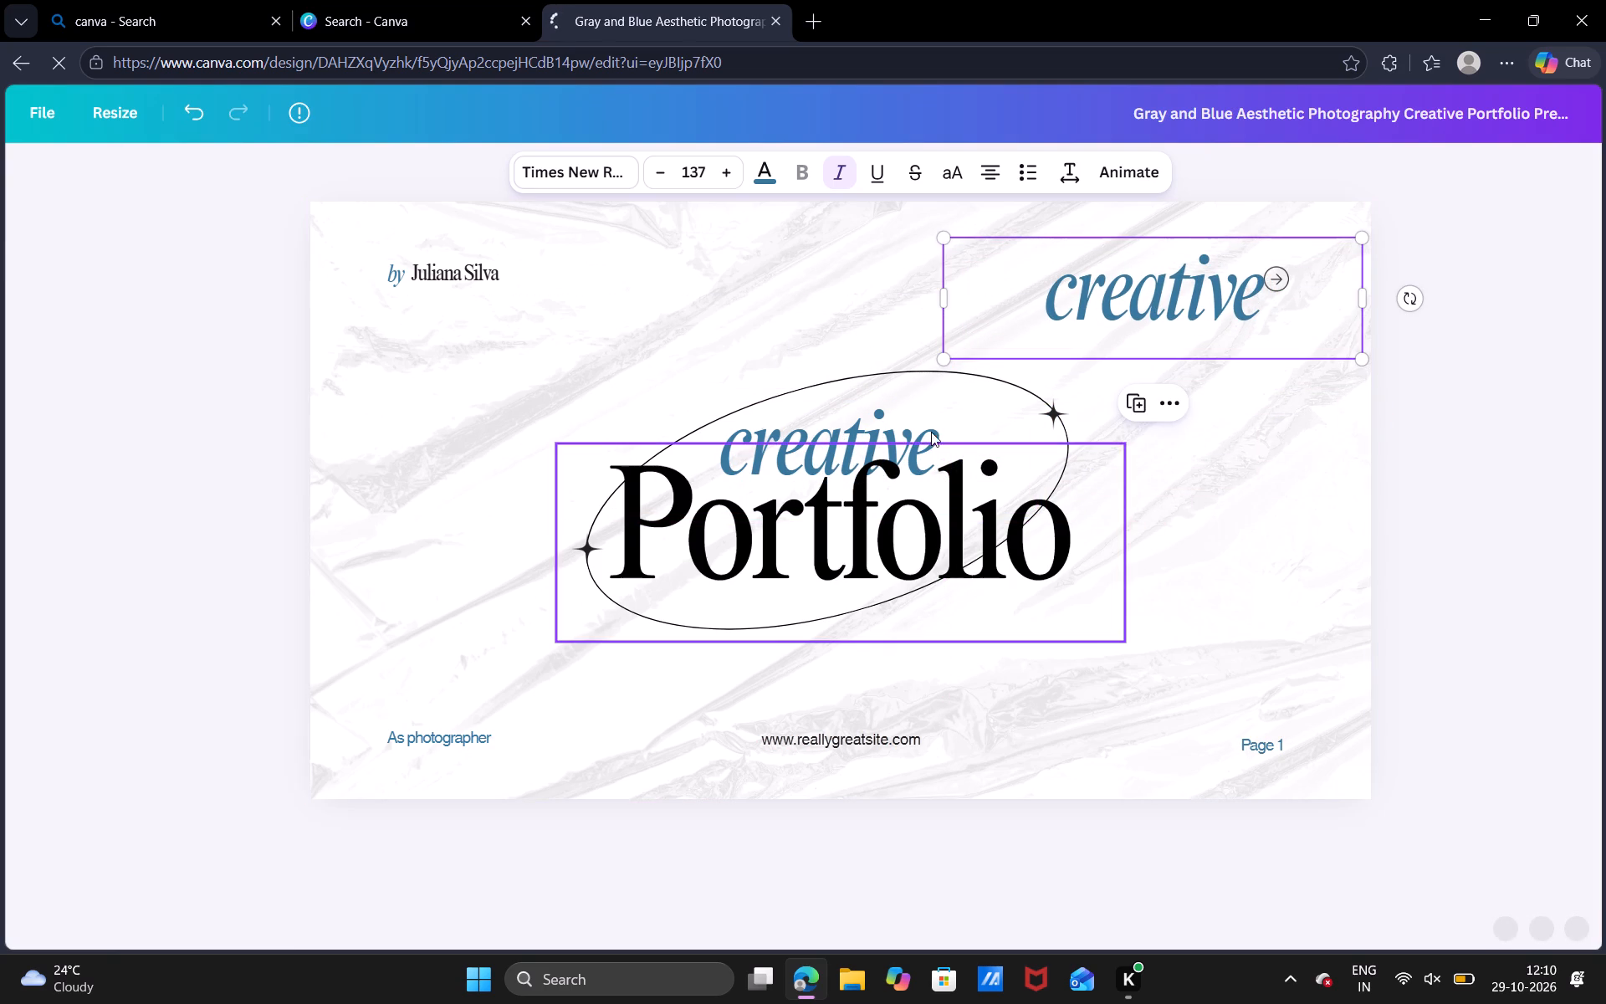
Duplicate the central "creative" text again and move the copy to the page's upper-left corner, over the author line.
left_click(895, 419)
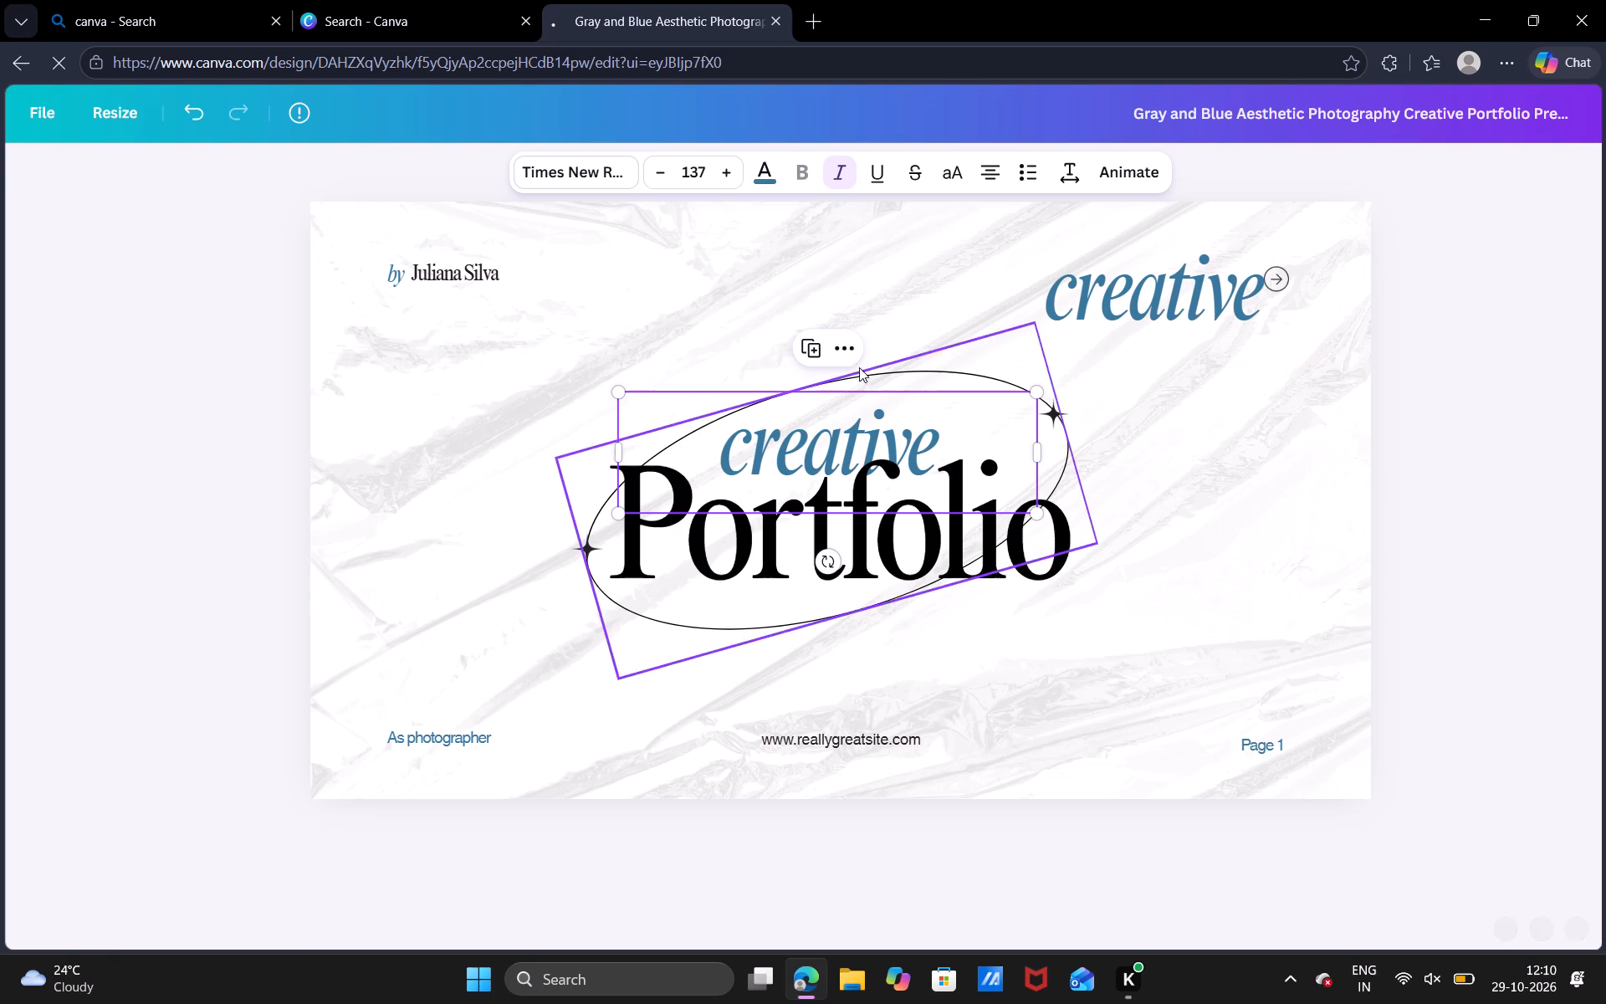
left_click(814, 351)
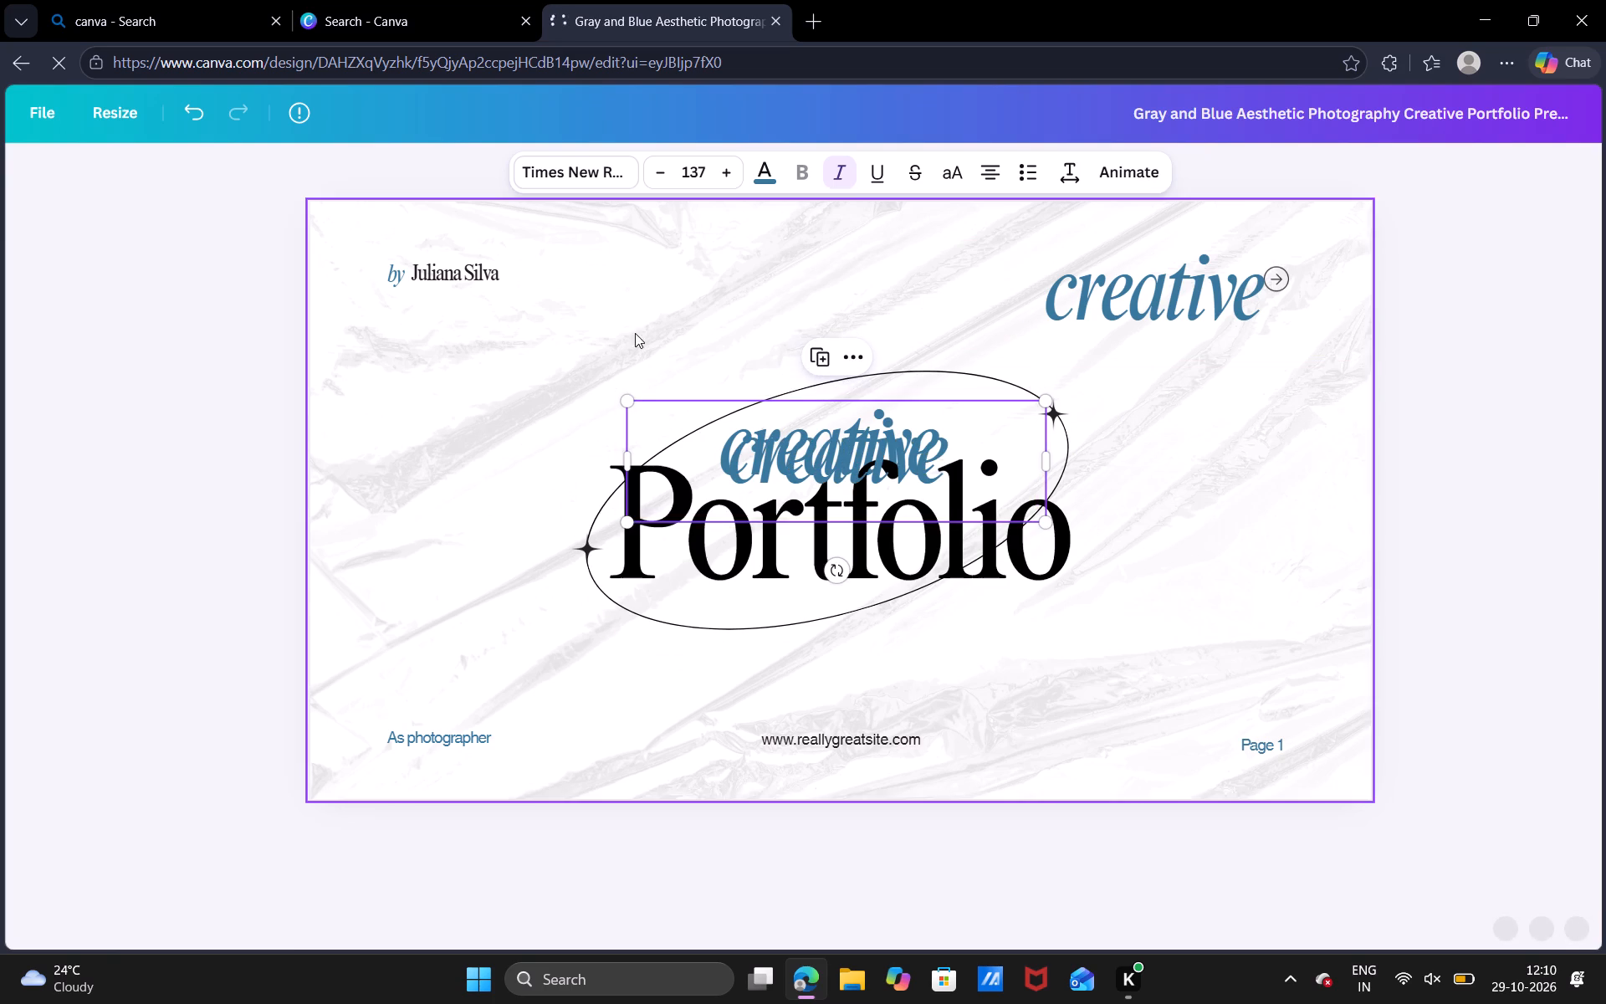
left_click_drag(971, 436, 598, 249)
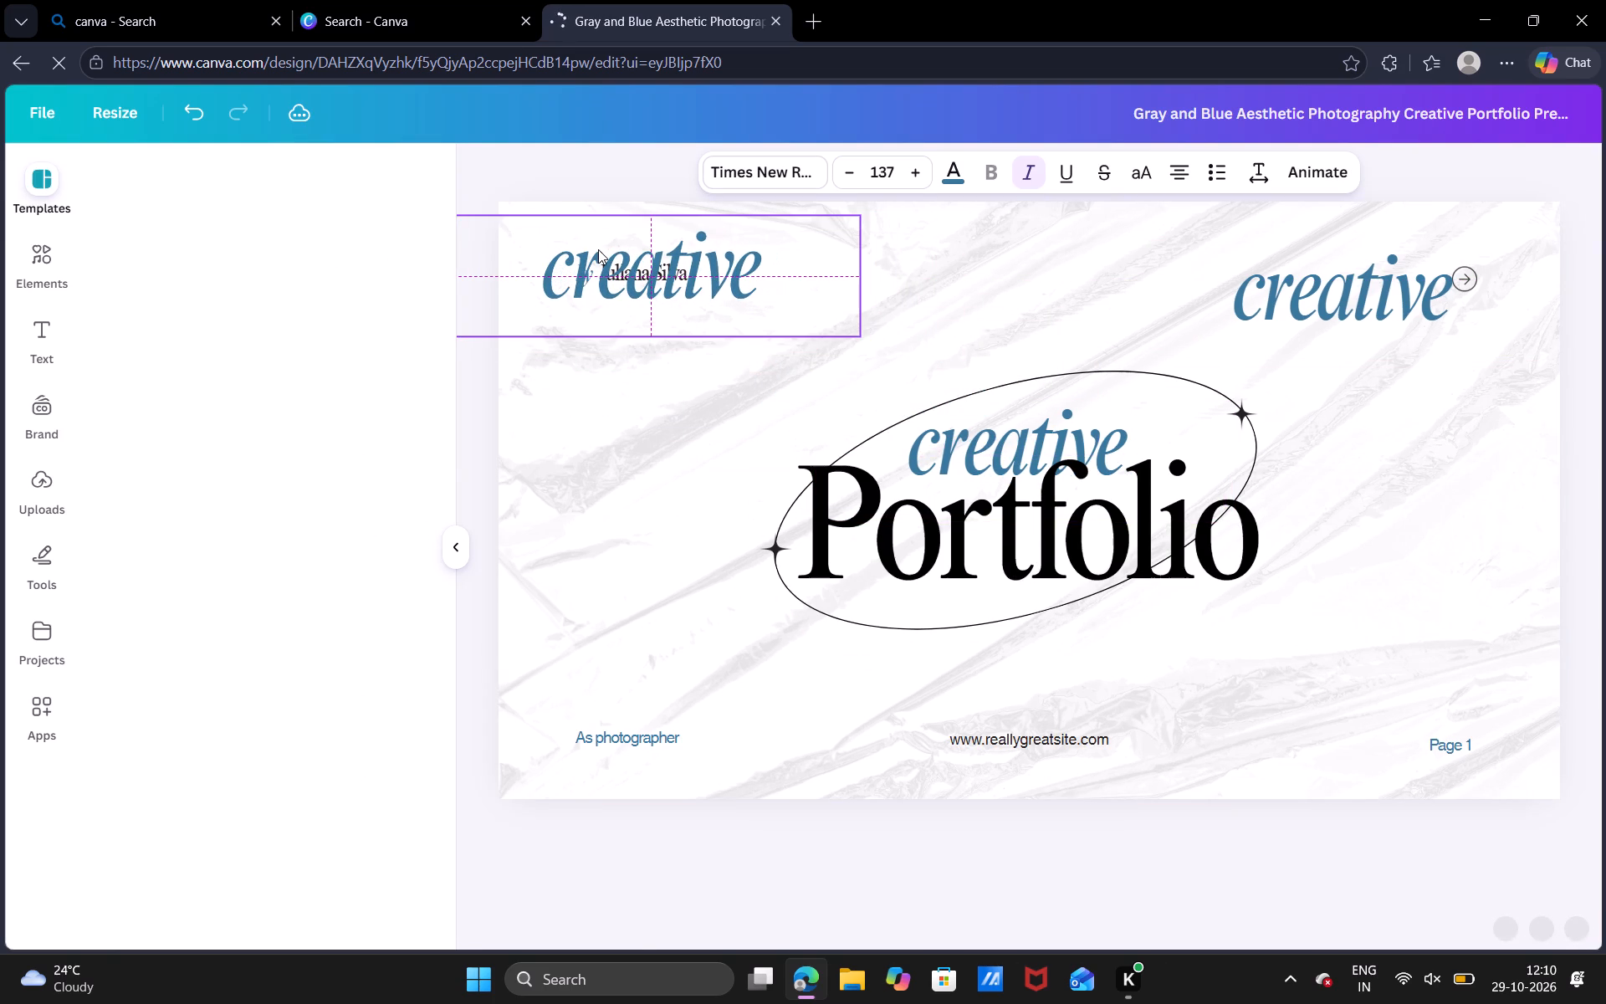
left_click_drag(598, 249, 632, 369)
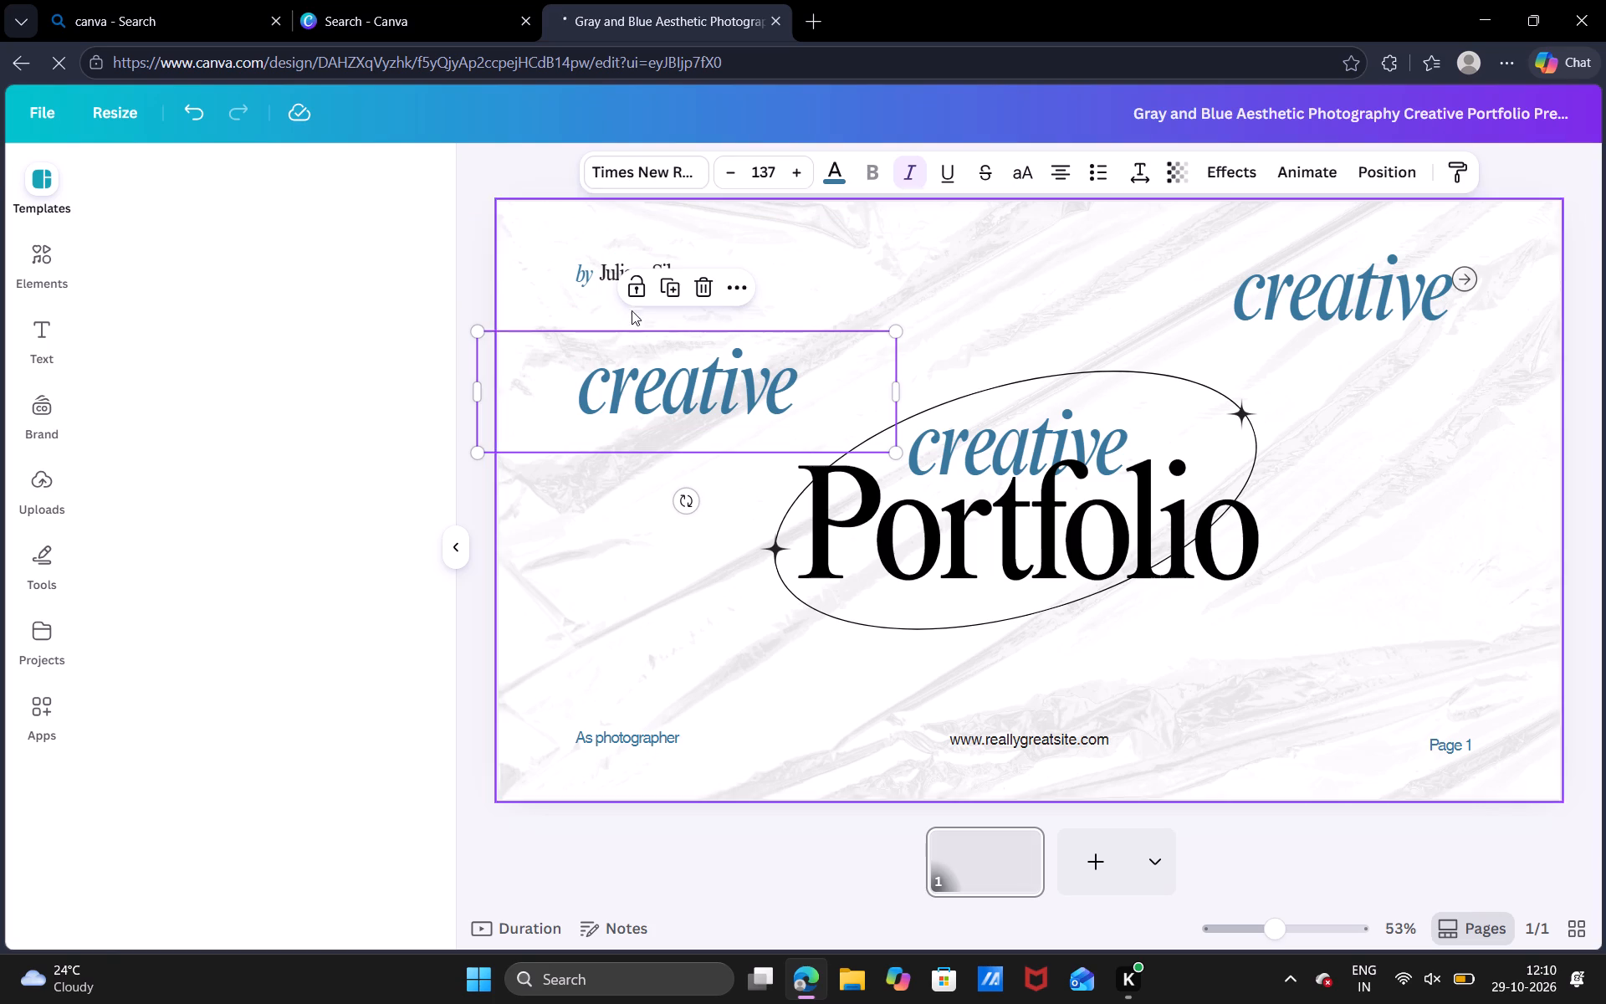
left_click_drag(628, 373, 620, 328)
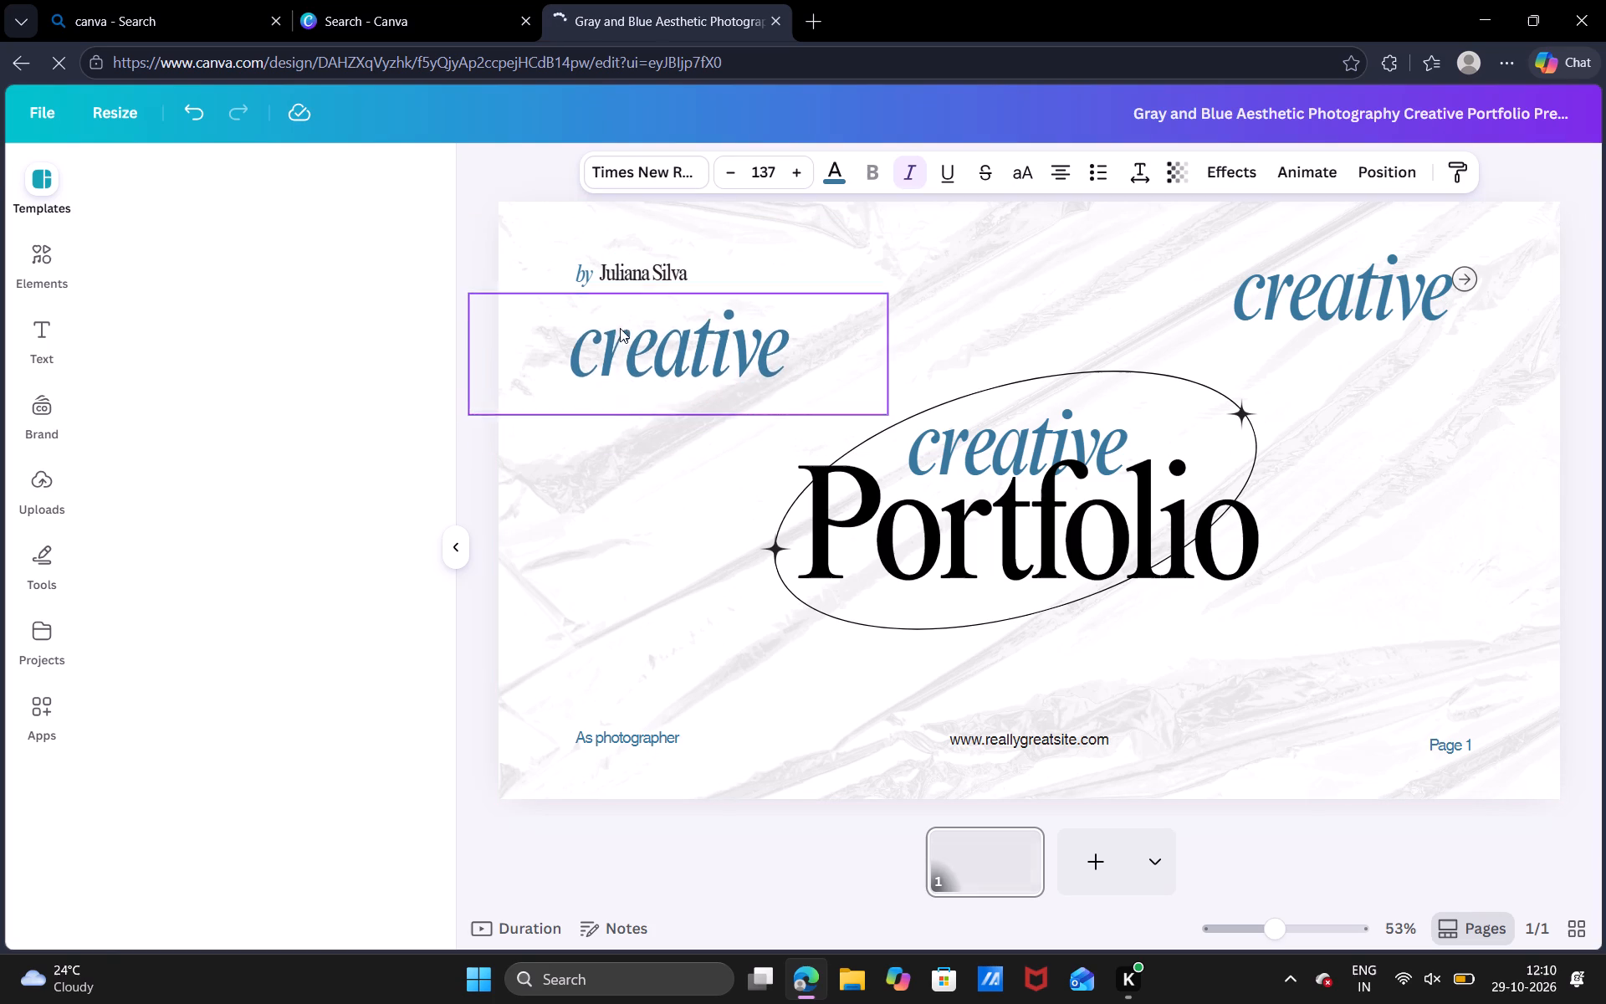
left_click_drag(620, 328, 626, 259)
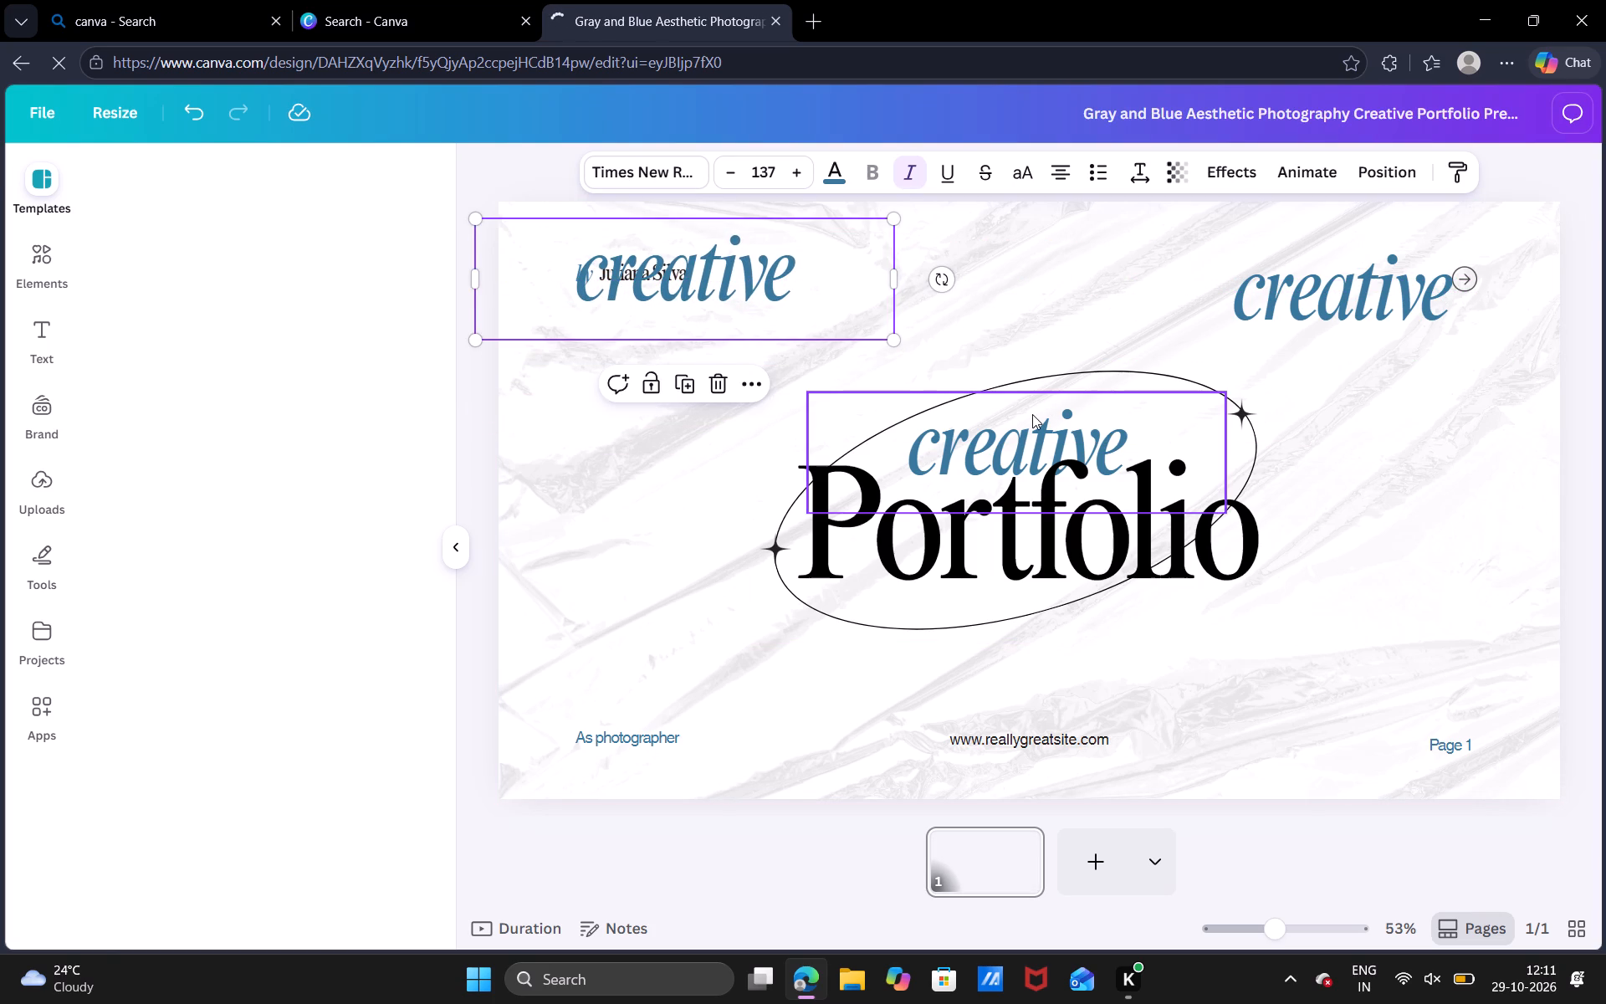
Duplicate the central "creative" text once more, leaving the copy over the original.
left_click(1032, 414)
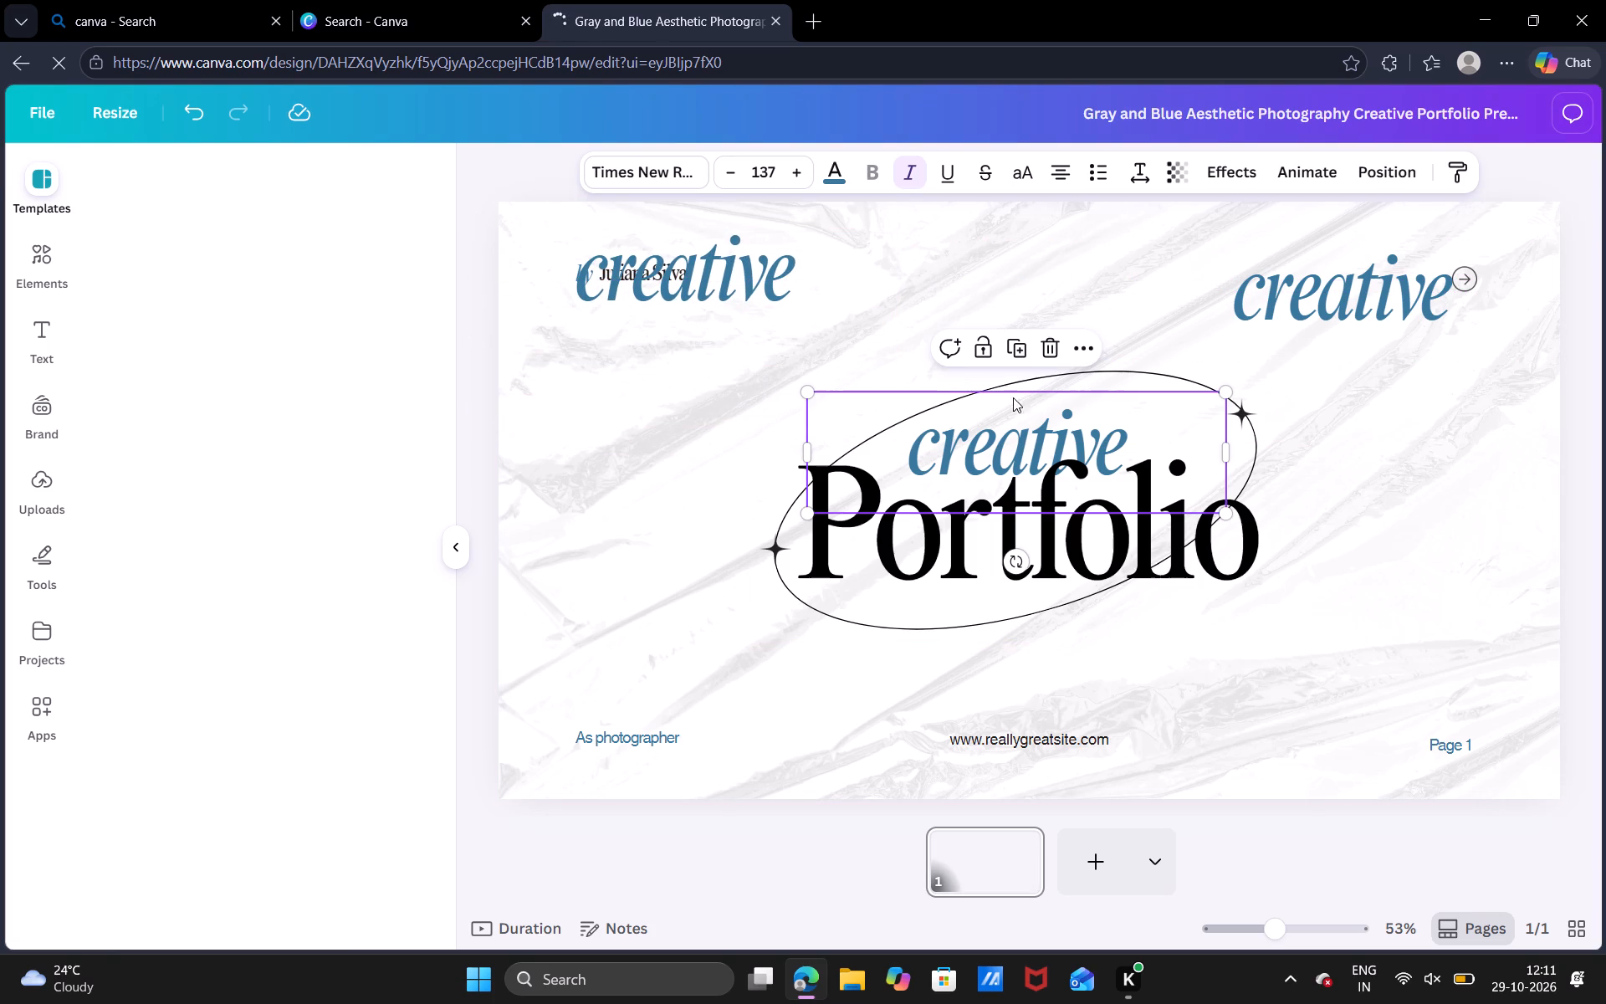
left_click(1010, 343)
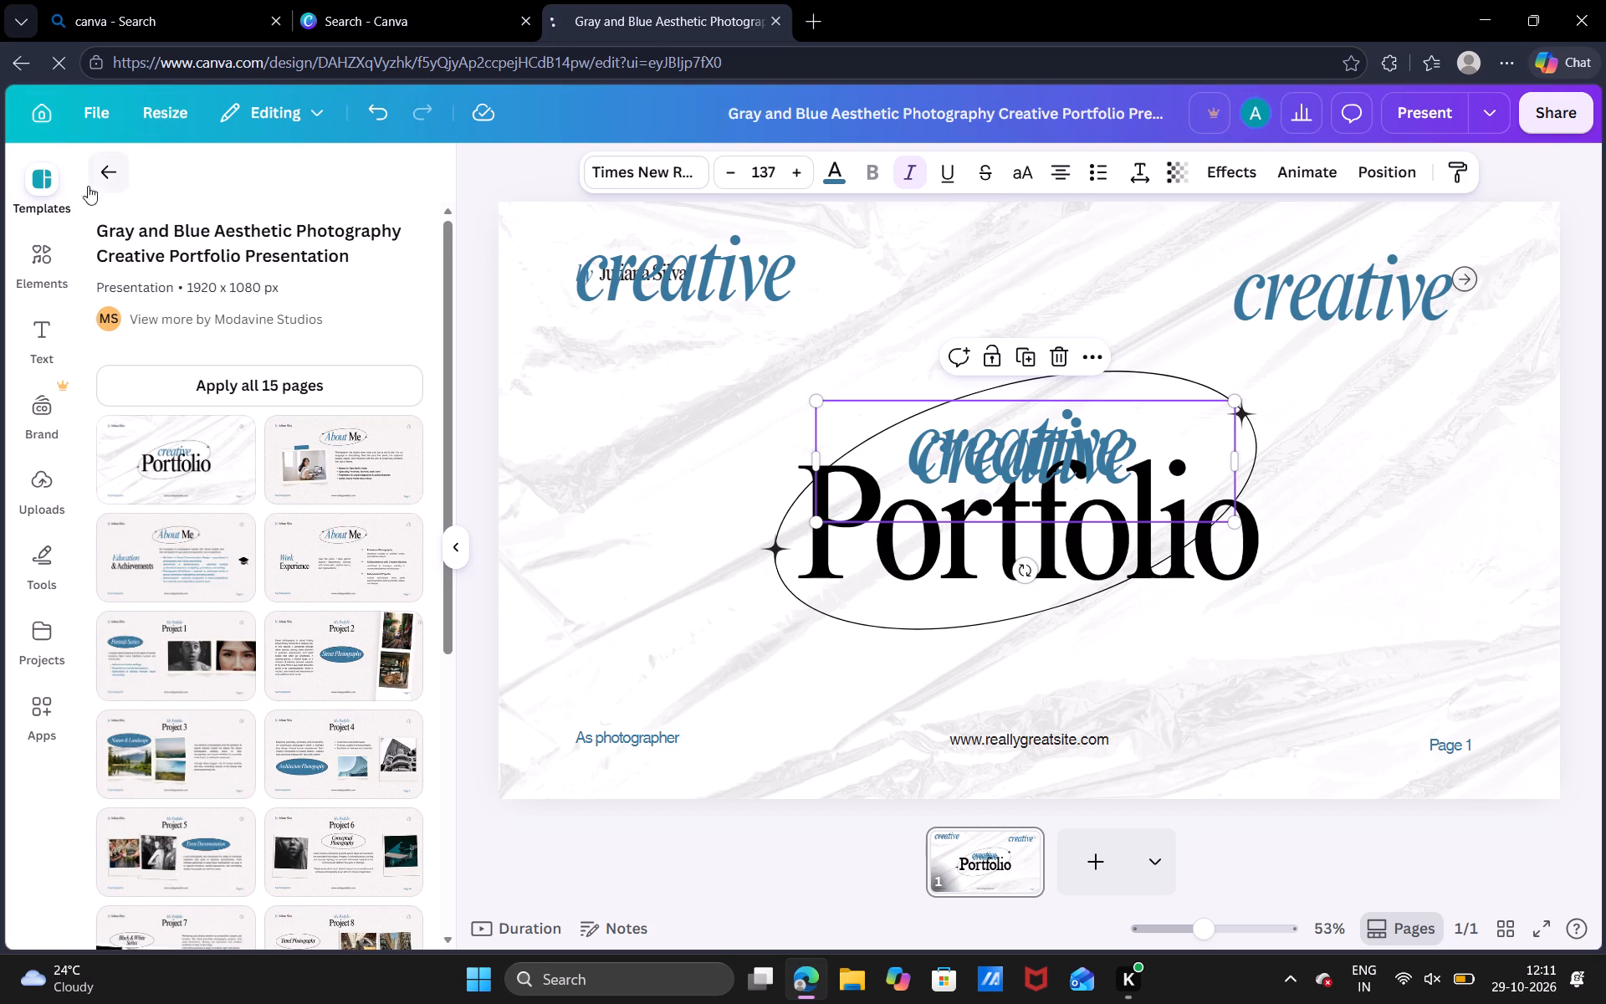
Leave the portfolio design, close its template preview and create a blank presentation.
left_click(15, 57)
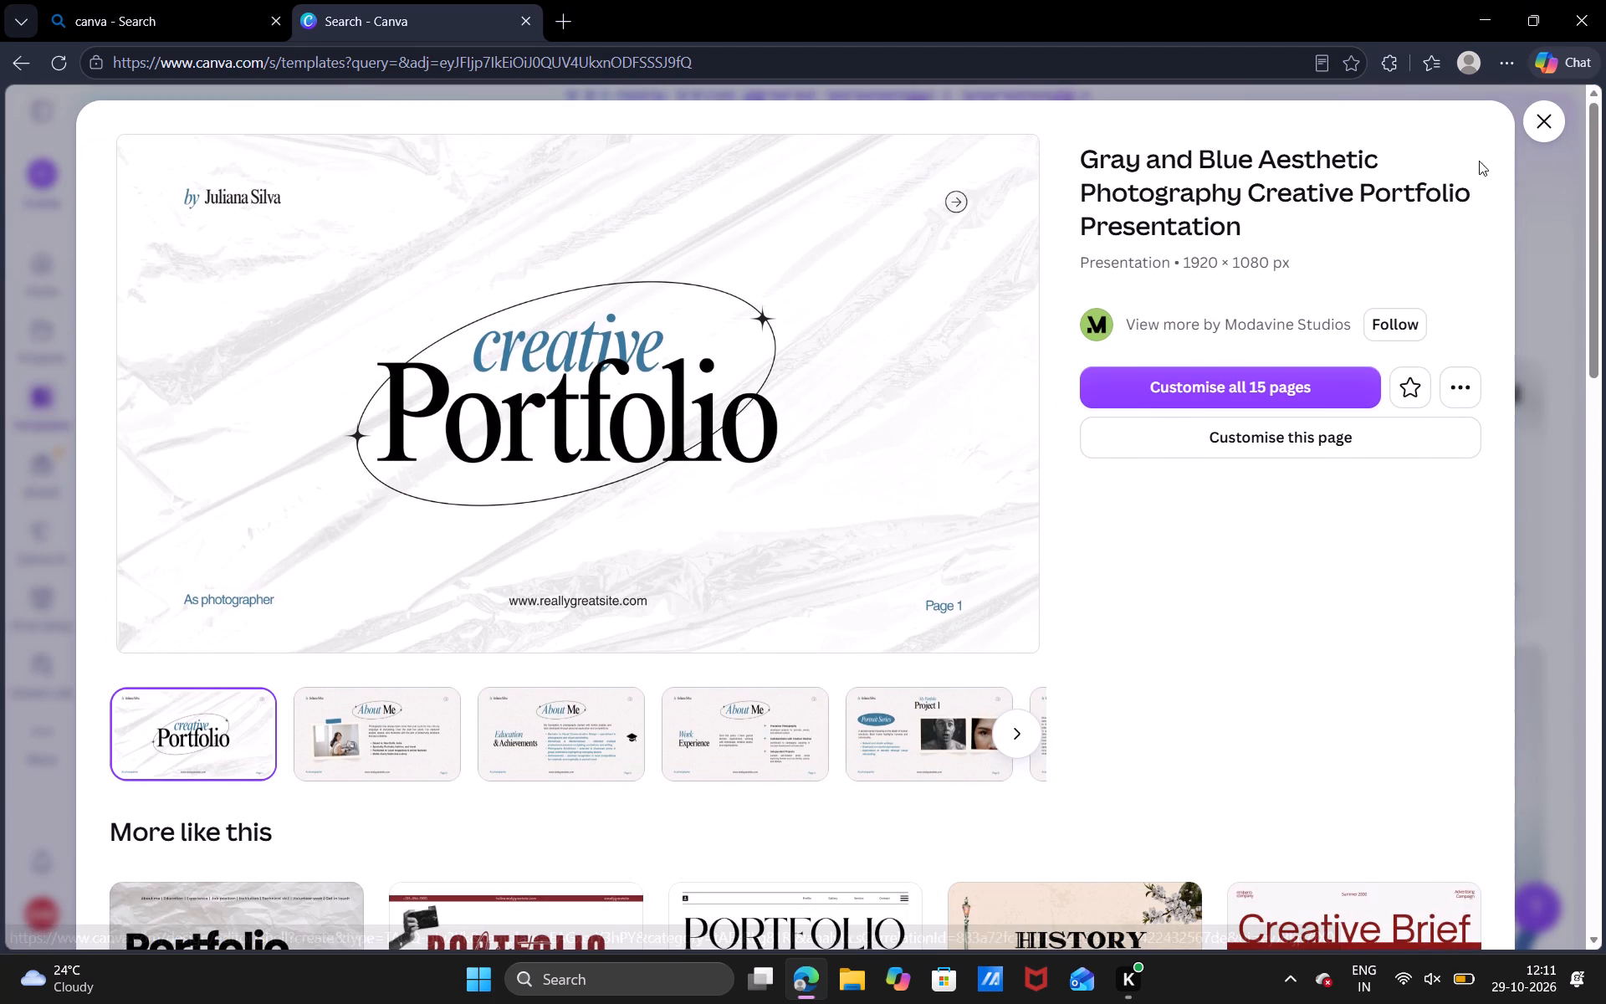
left_click(1532, 120)
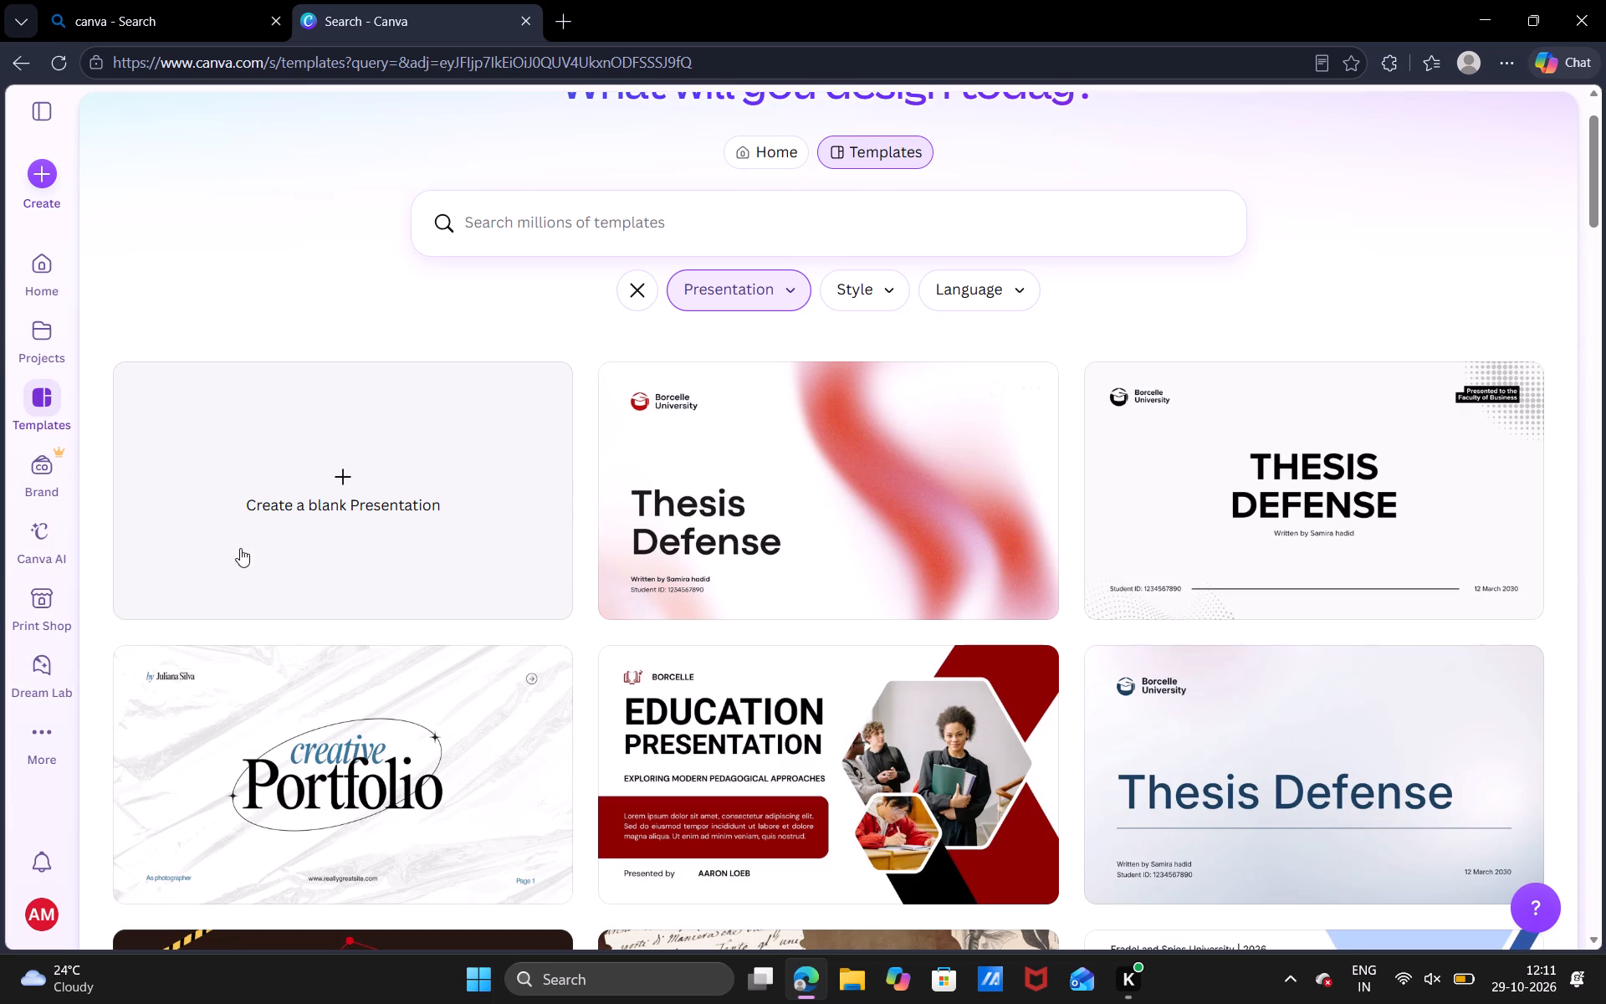
left_click(253, 524)
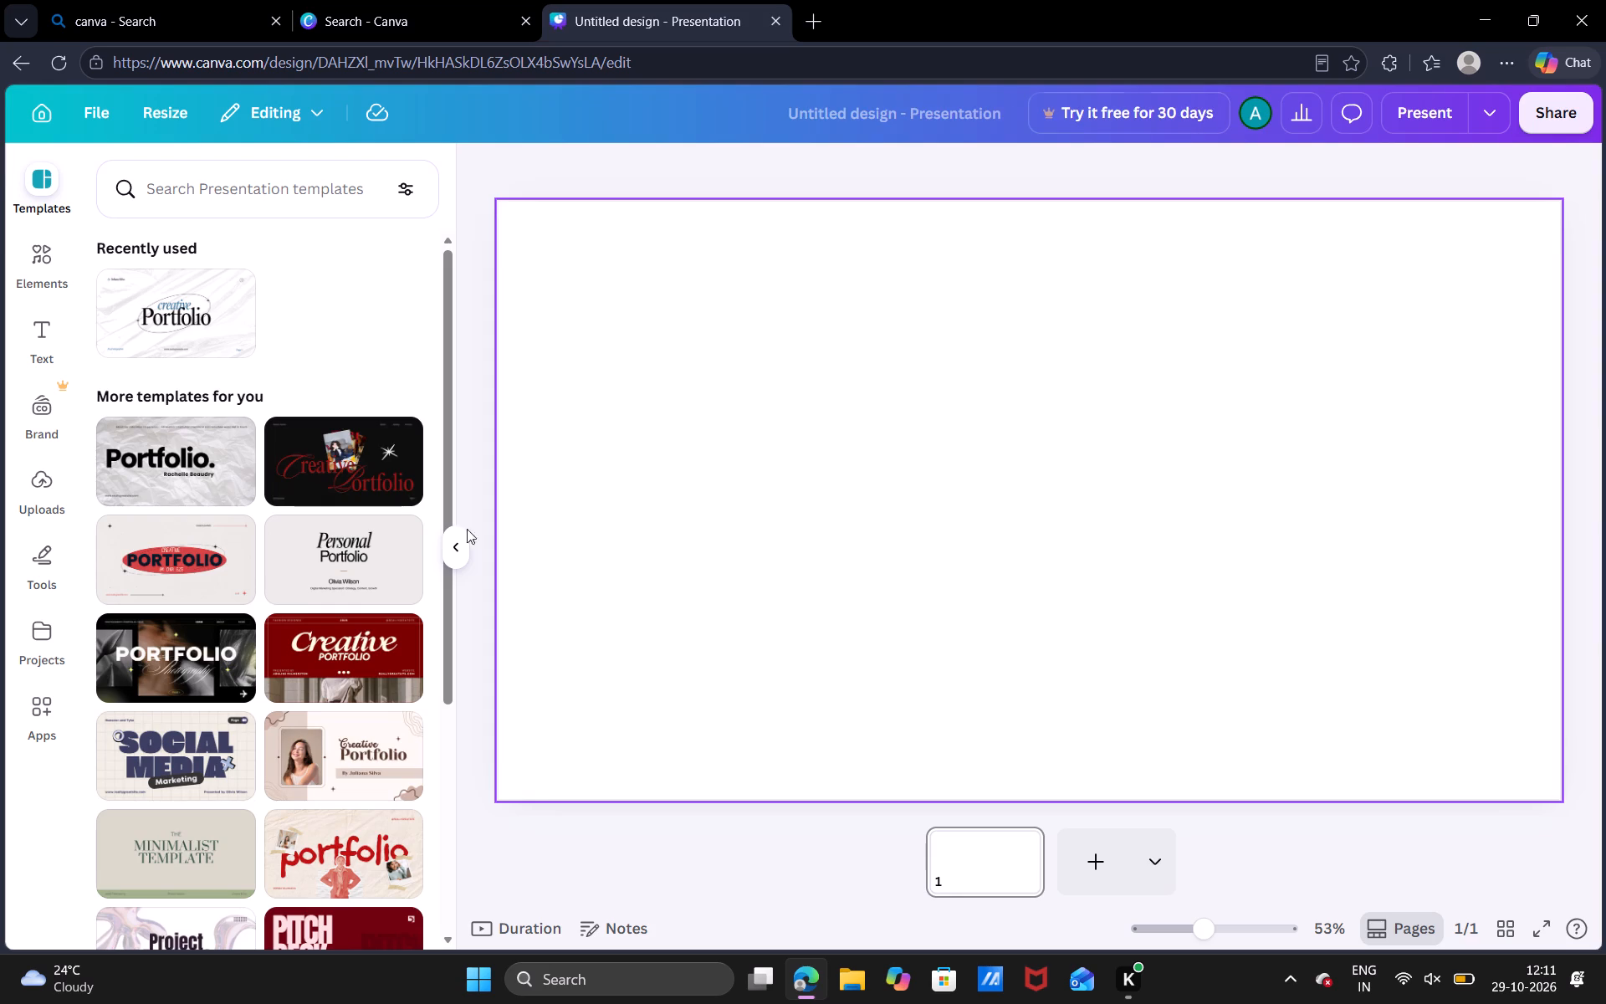
Open the Red and Black Minimalist Creative Portfolio template and apply its "Content" page to page 1.
left_click(309, 453)
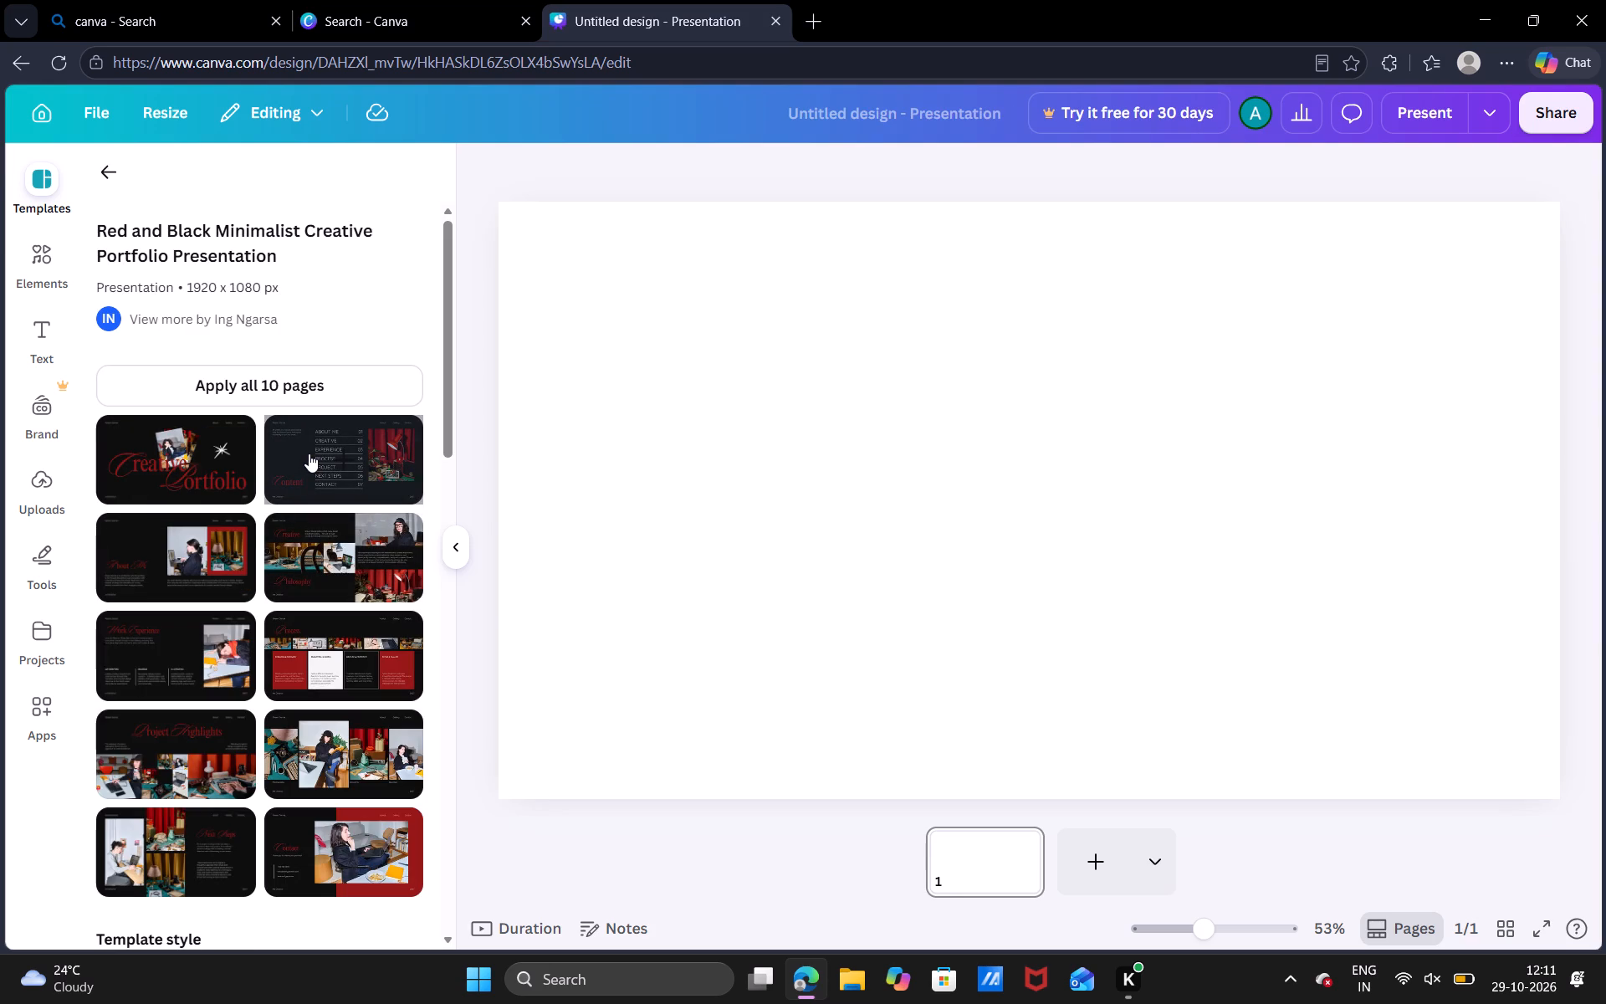
left_click_drag(349, 459, 455, 520)
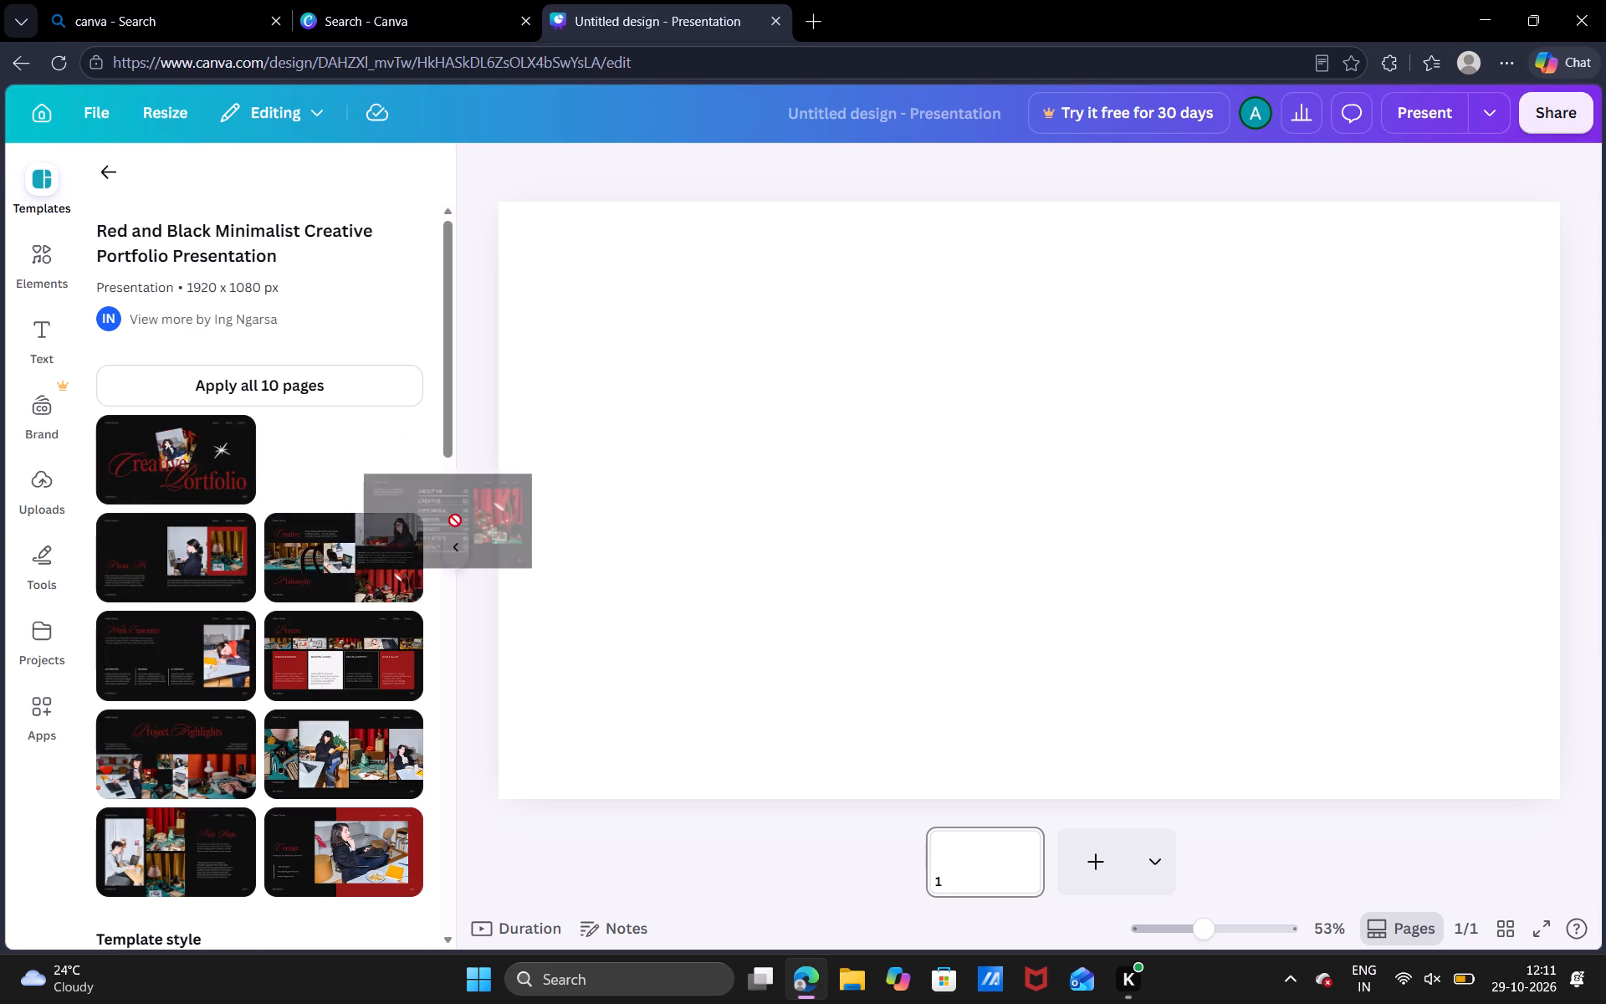
left_click_drag(455, 520, 962, 854)
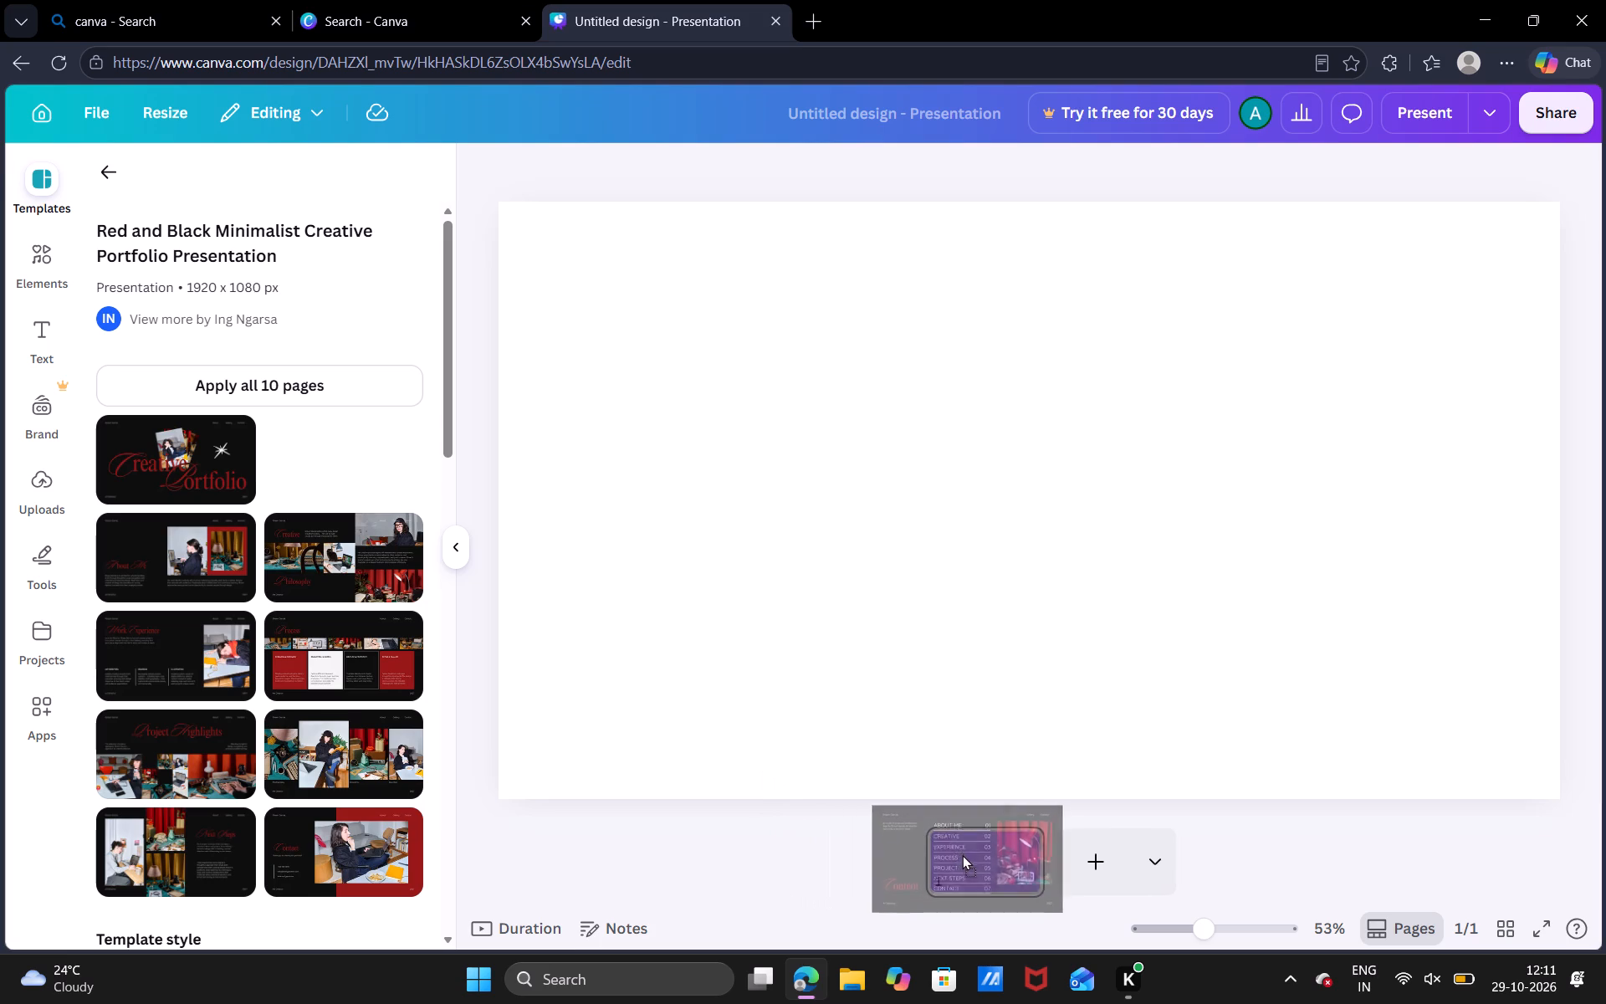
left_click_drag(962, 854, 969, 858)
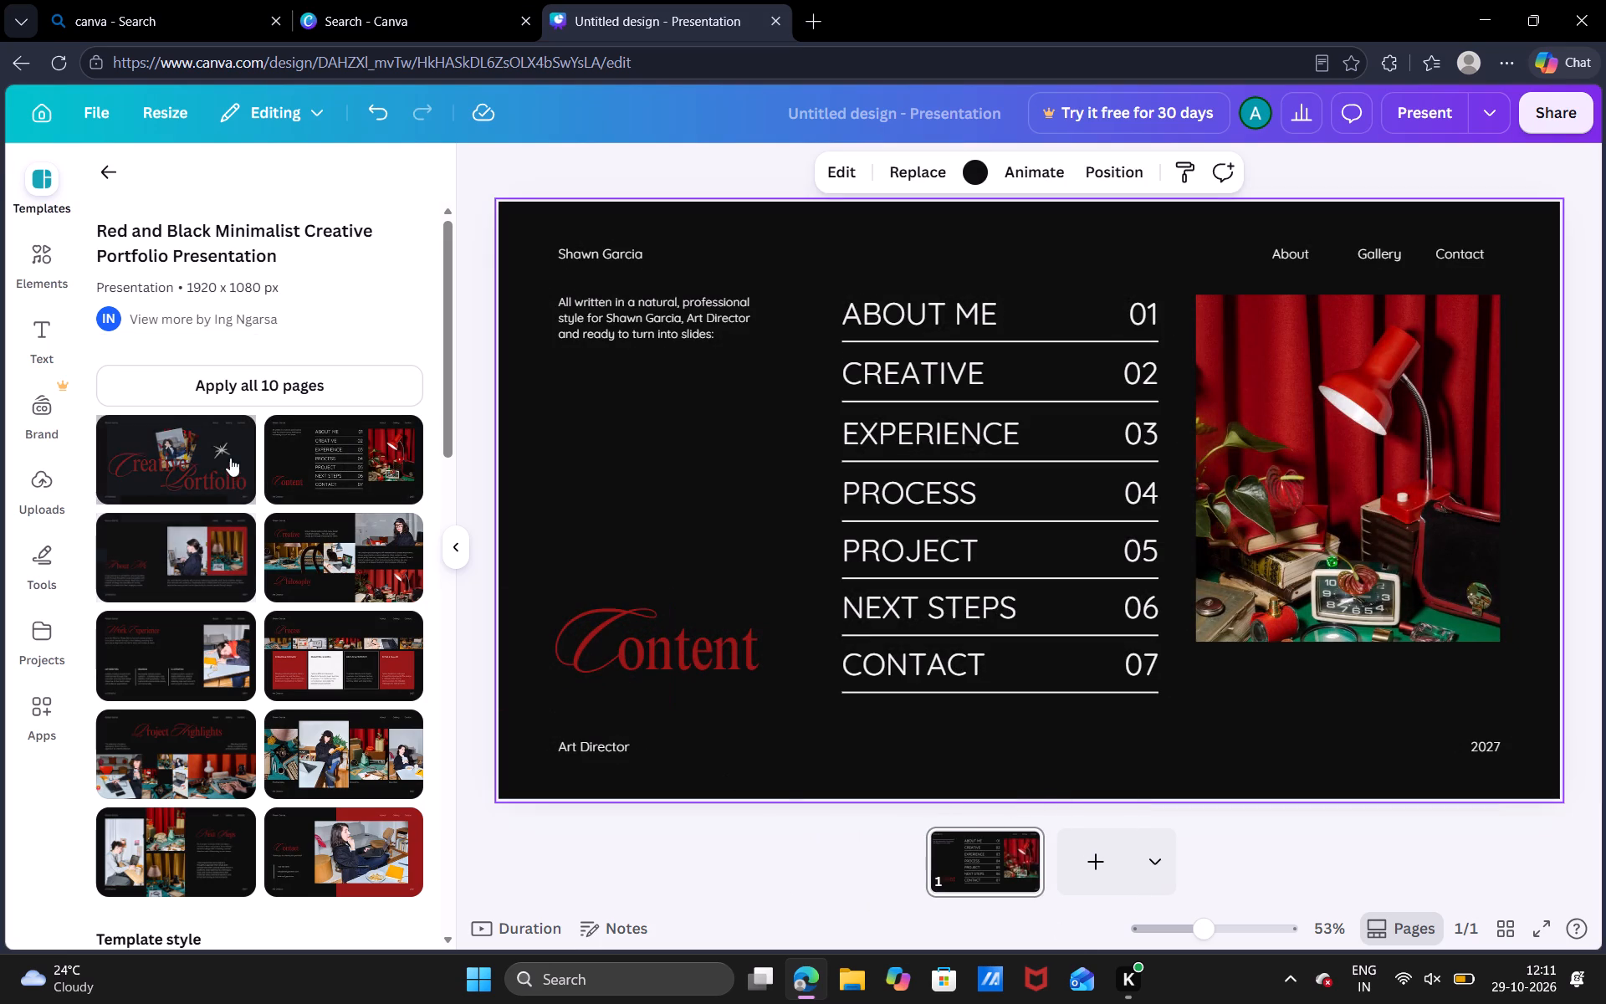
Replace page 1 with the template's "Creative Portfolio" cover page.
left_click_drag(222, 453, 996, 863)
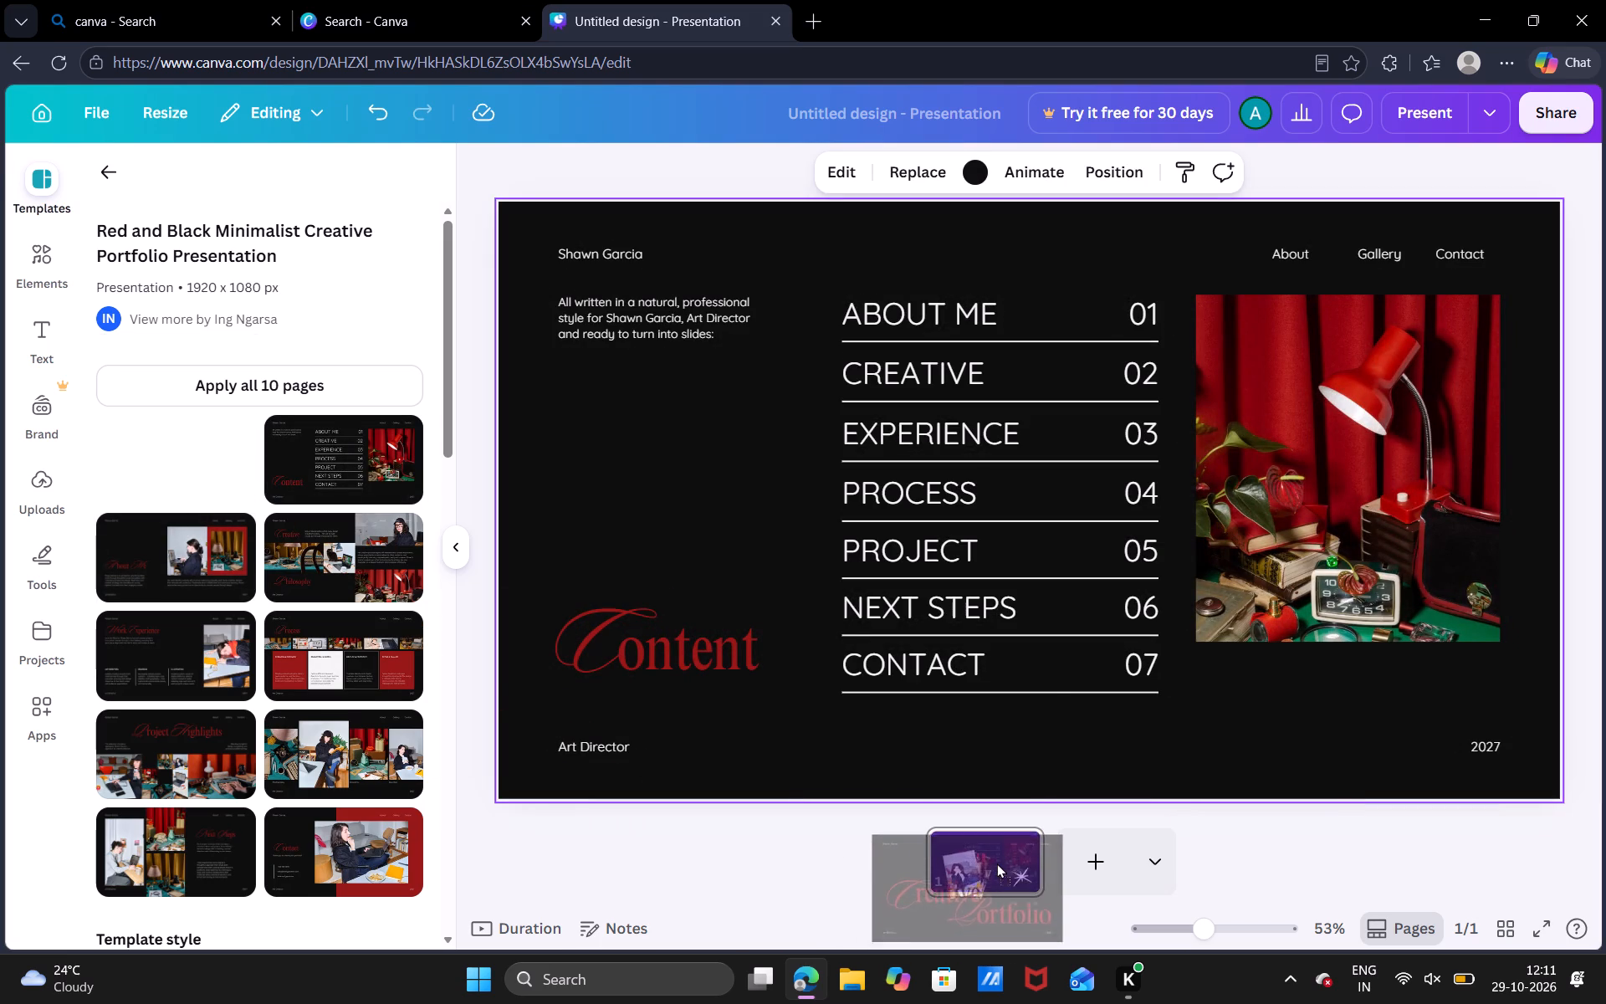
left_click_drag(996, 863, 995, 857)
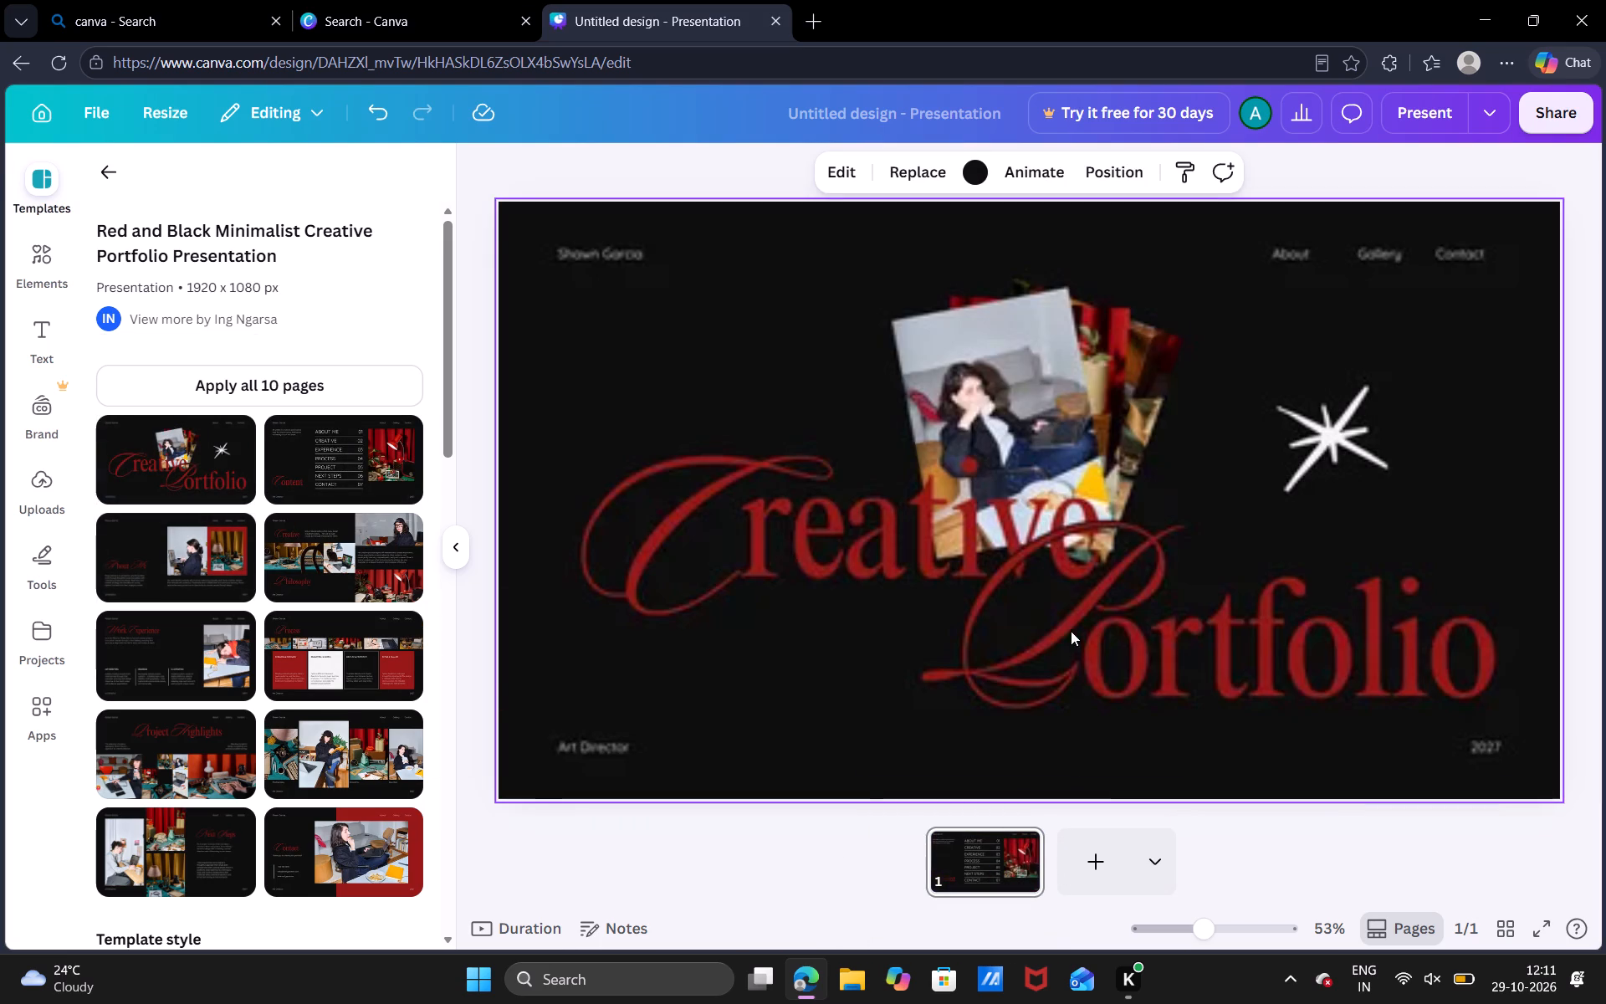
Add a second page after the cover and select its background.
left_click(1105, 846)
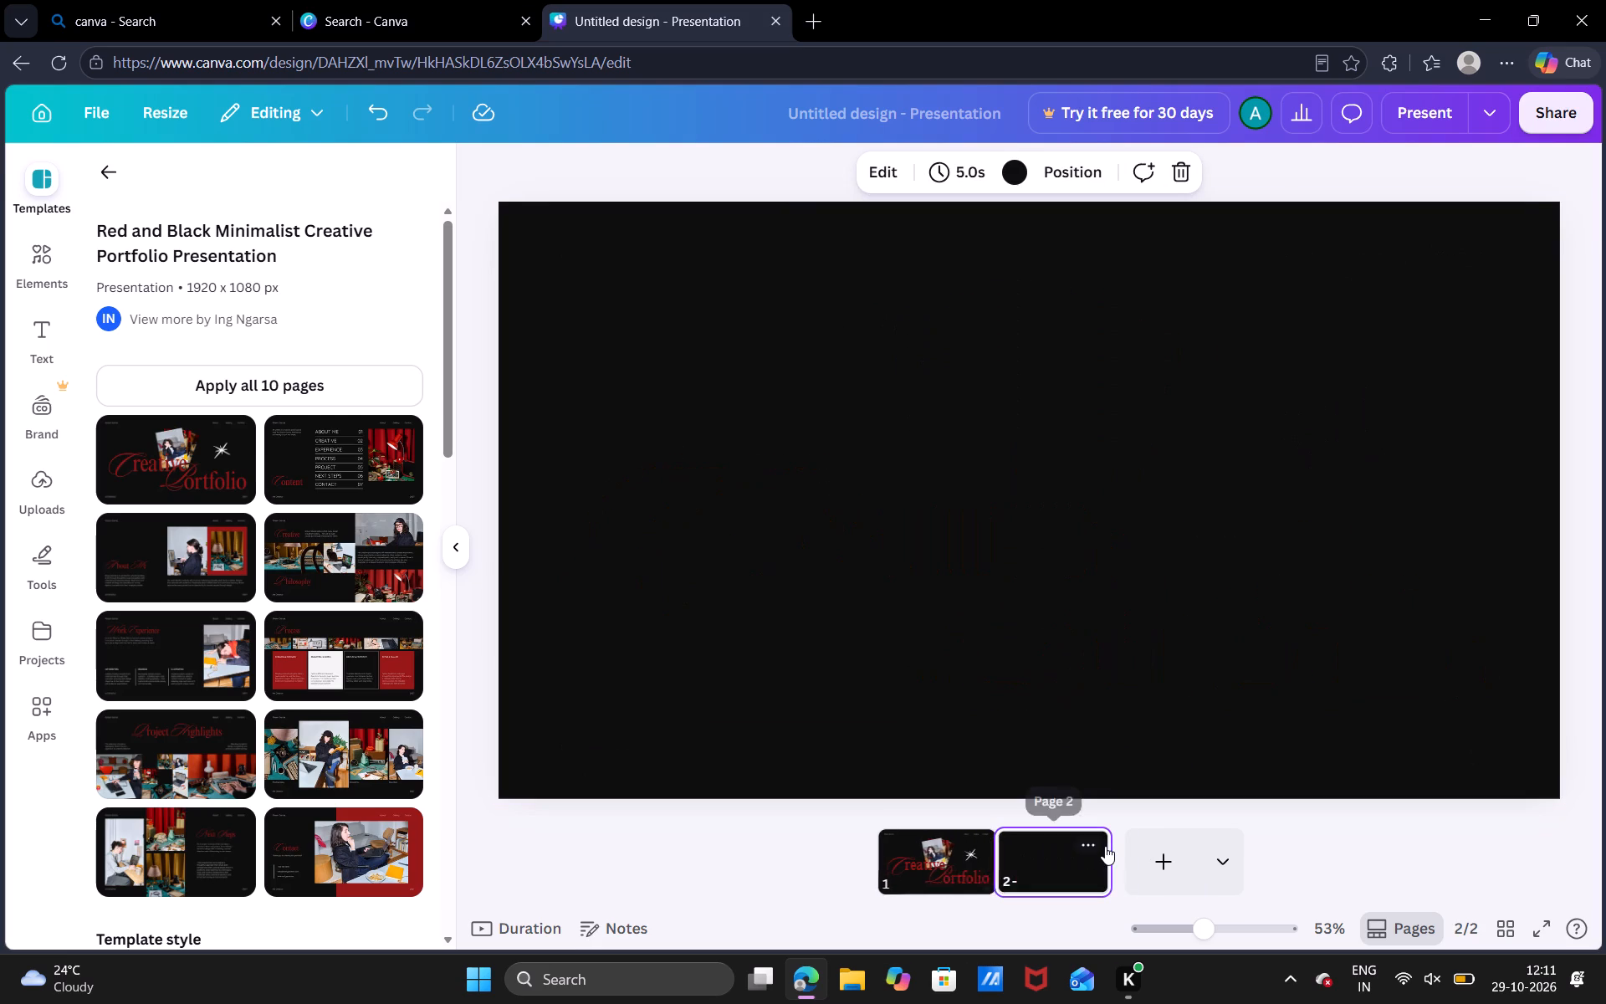
left_click(897, 325)
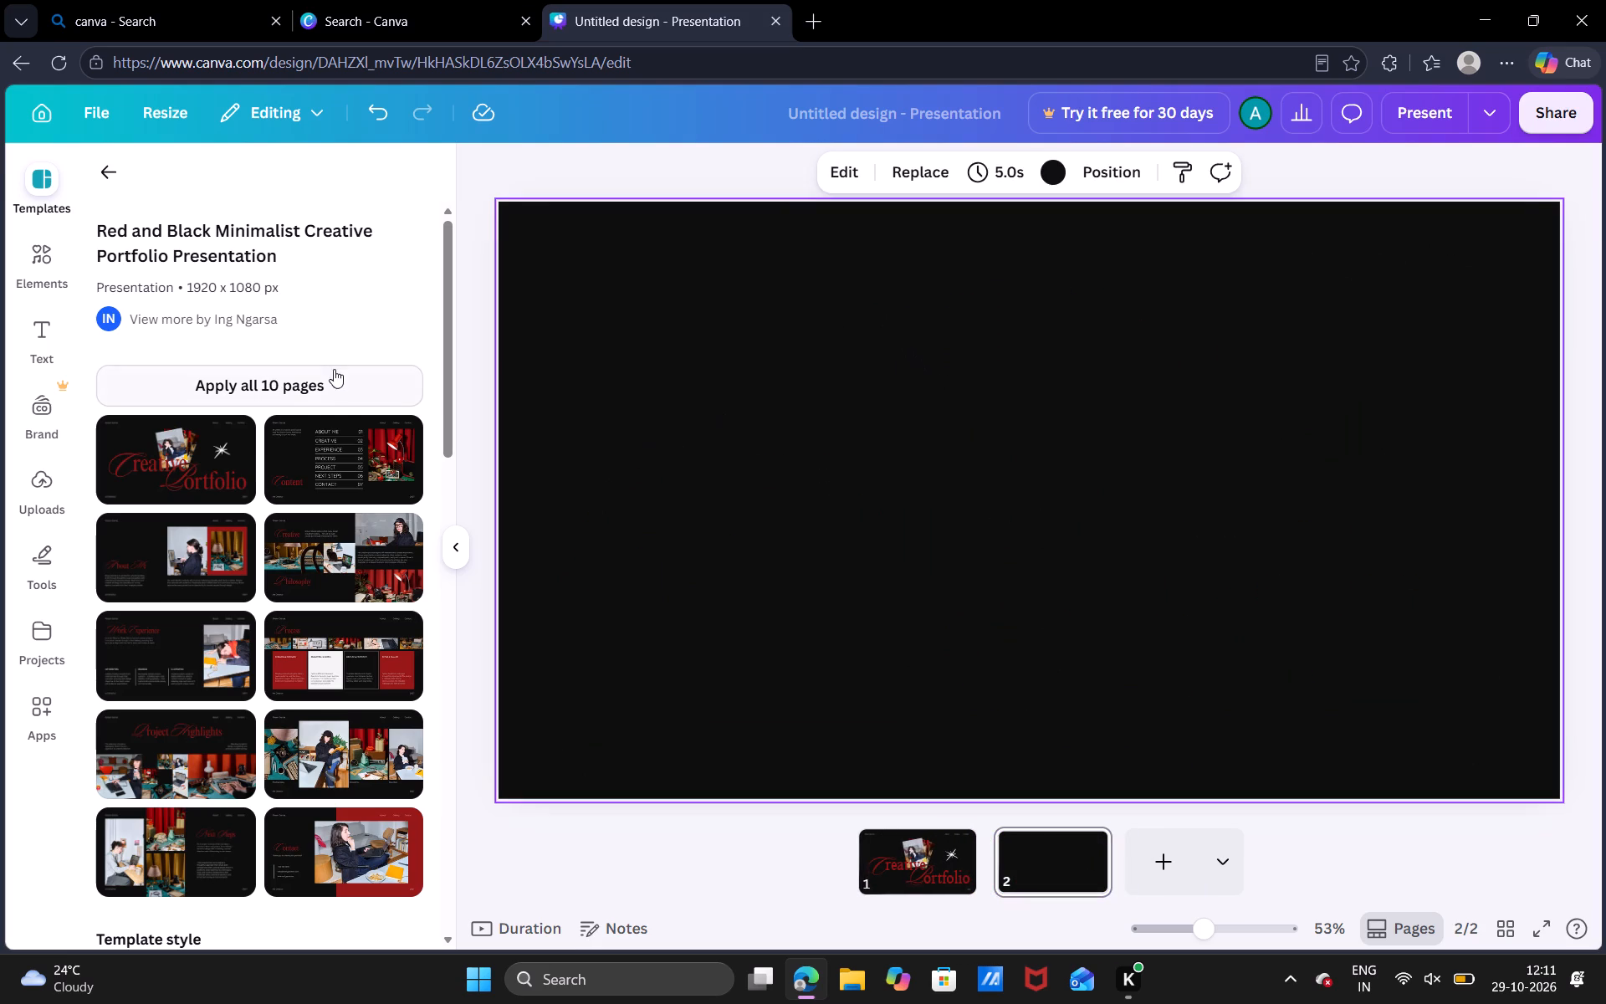
Add the beige crumpled torn-paper strip from the Photos elements to page 2, spanning most of its width.
left_click(33, 242)
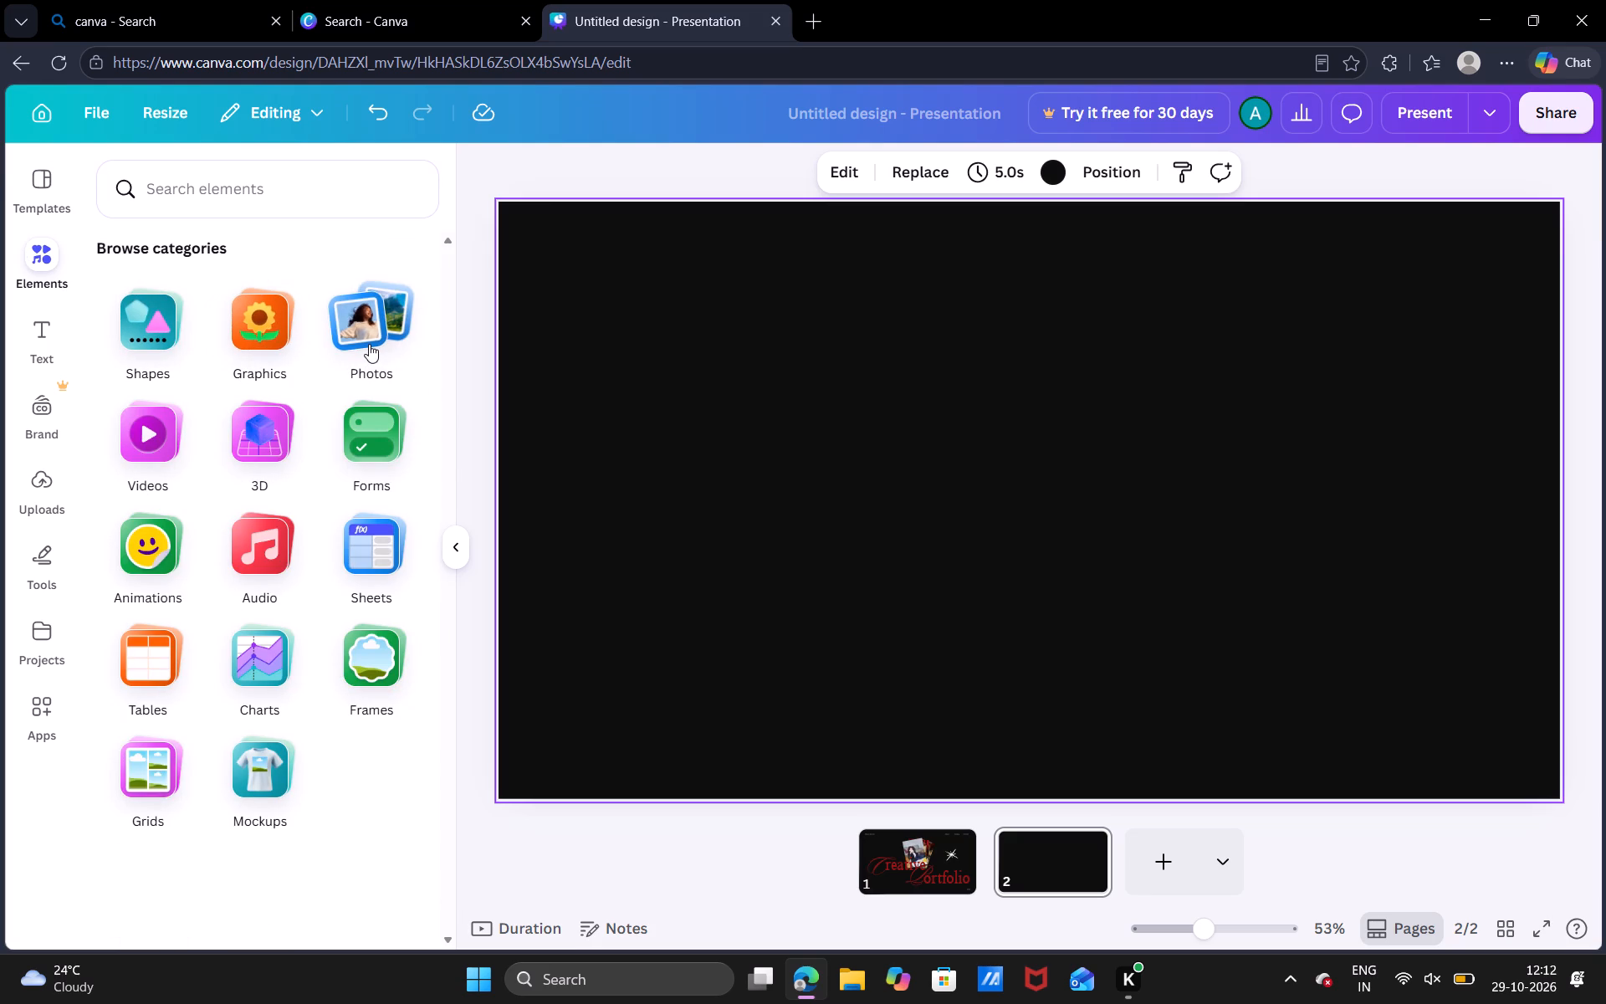
left_click(350, 324)
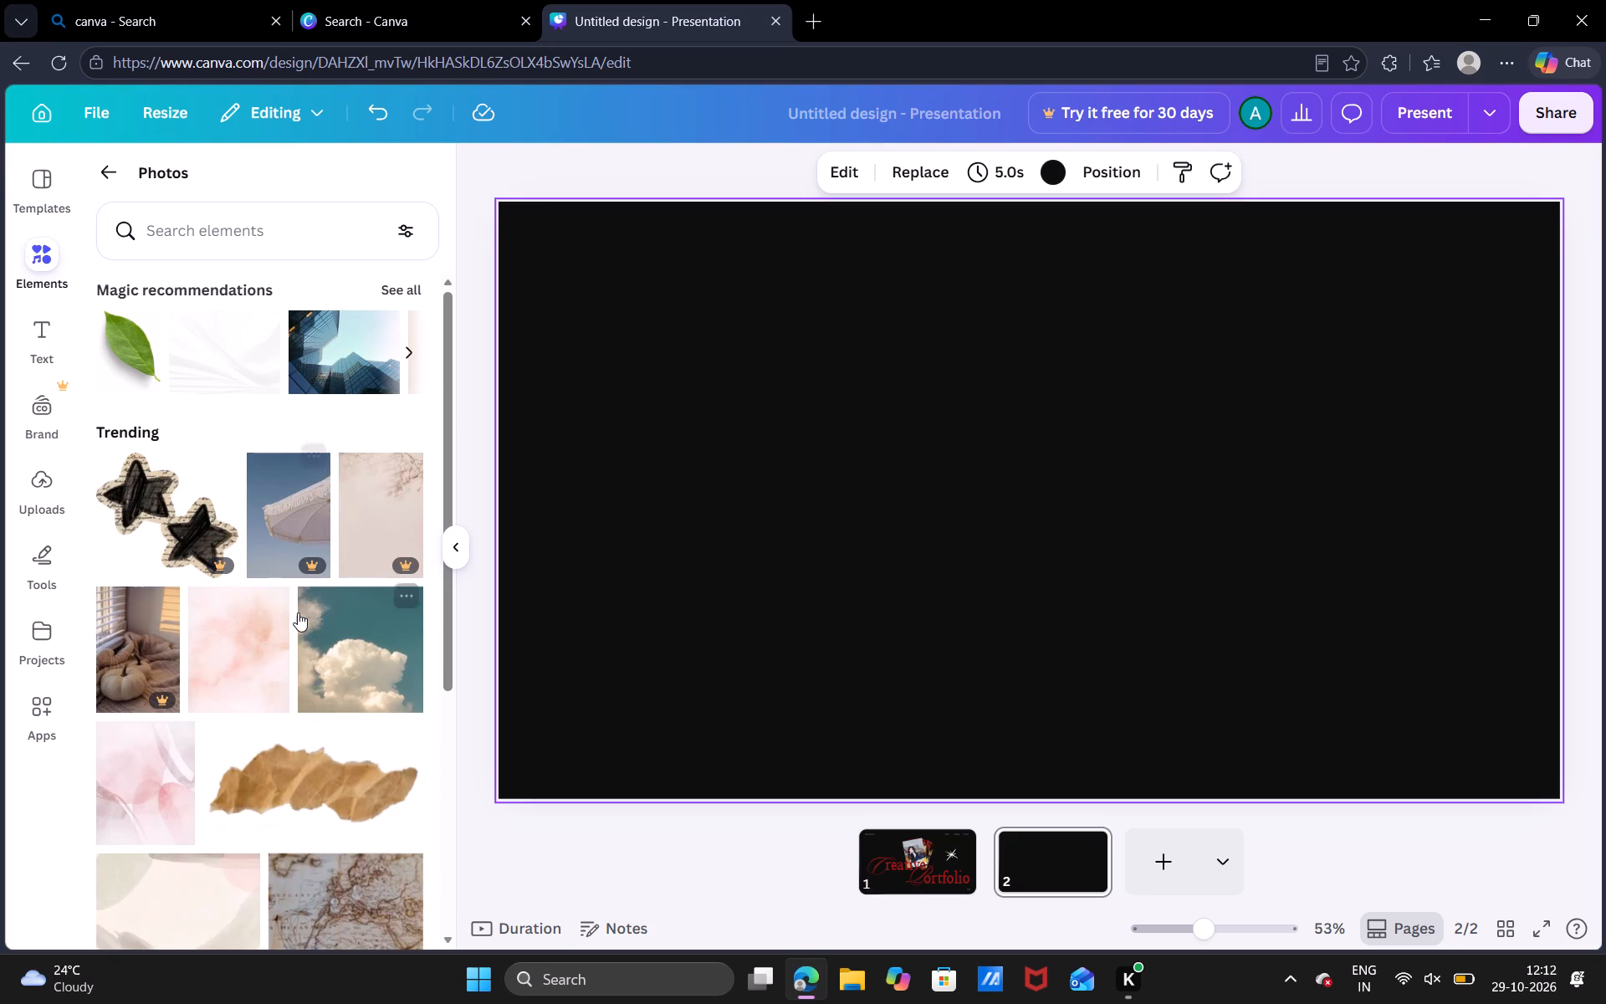
scroll(298, 612, "down", 4)
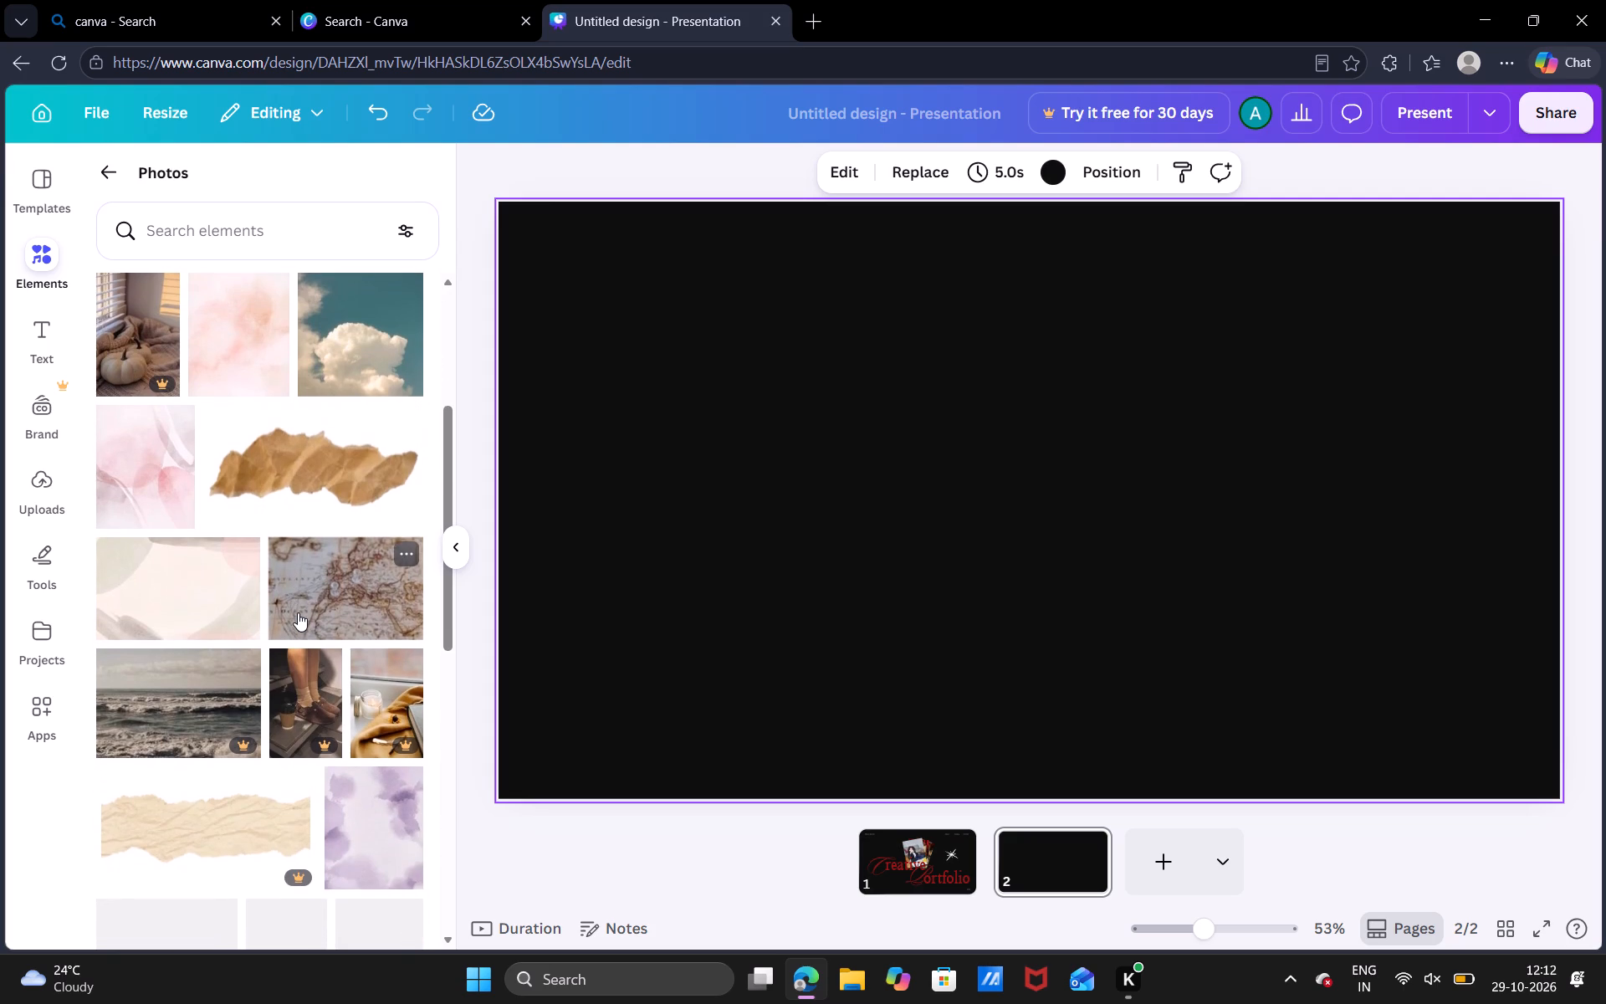
scroll(298, 612, "down", 2)
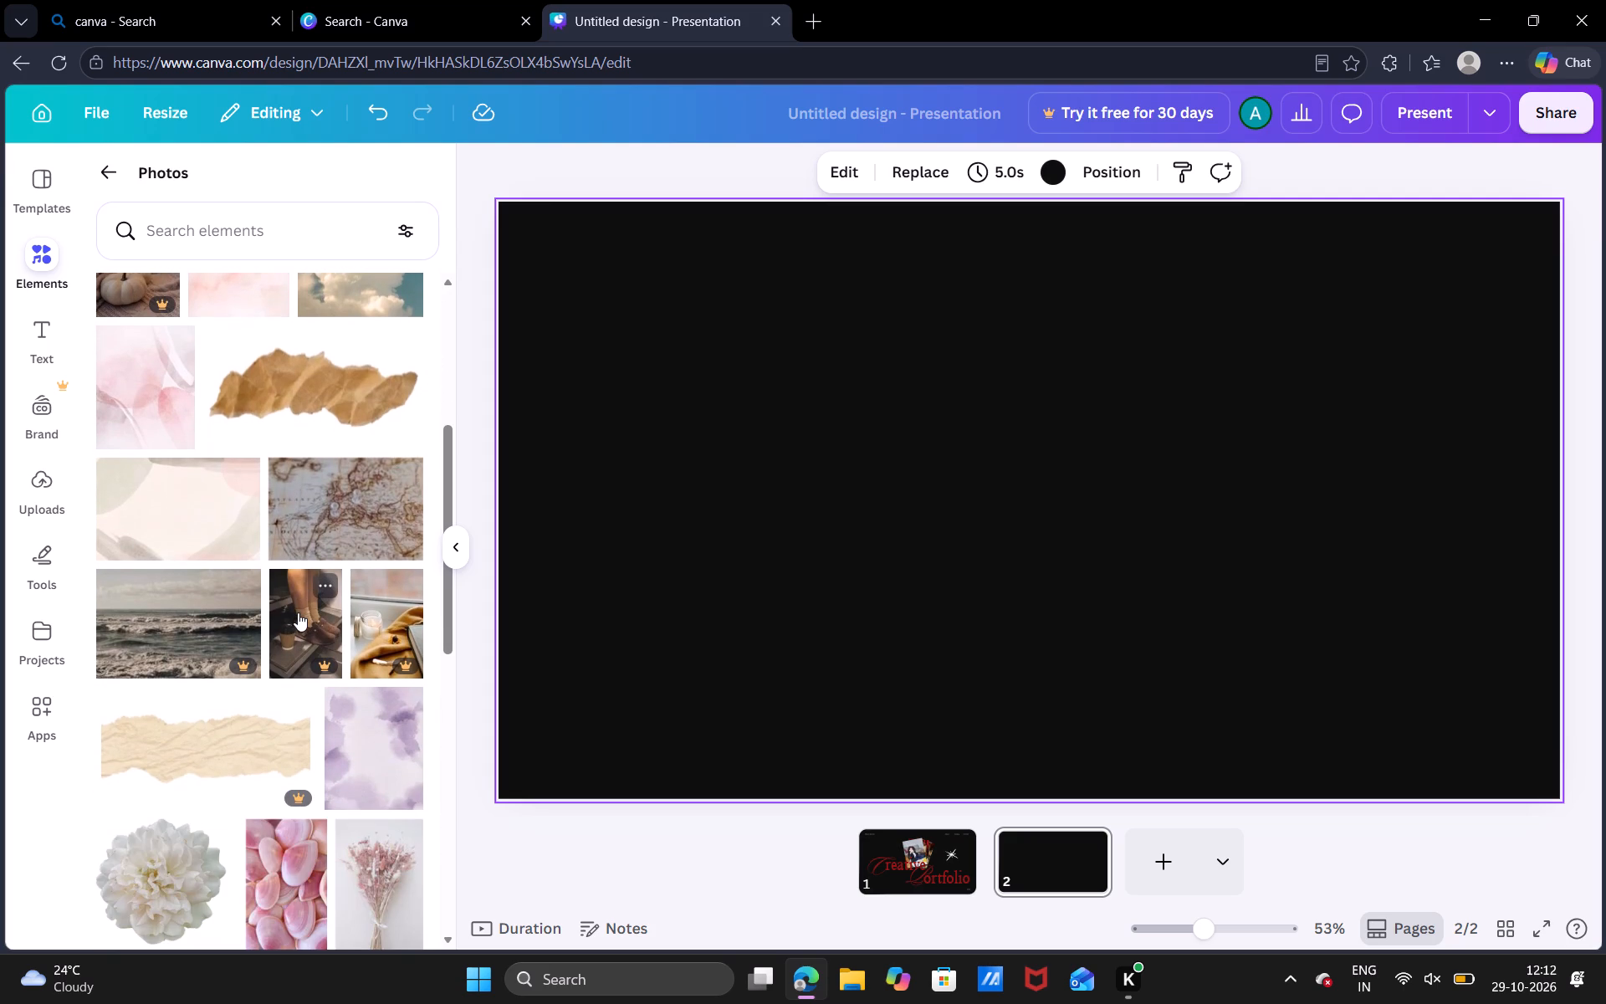
scroll(298, 612, "down", 1)
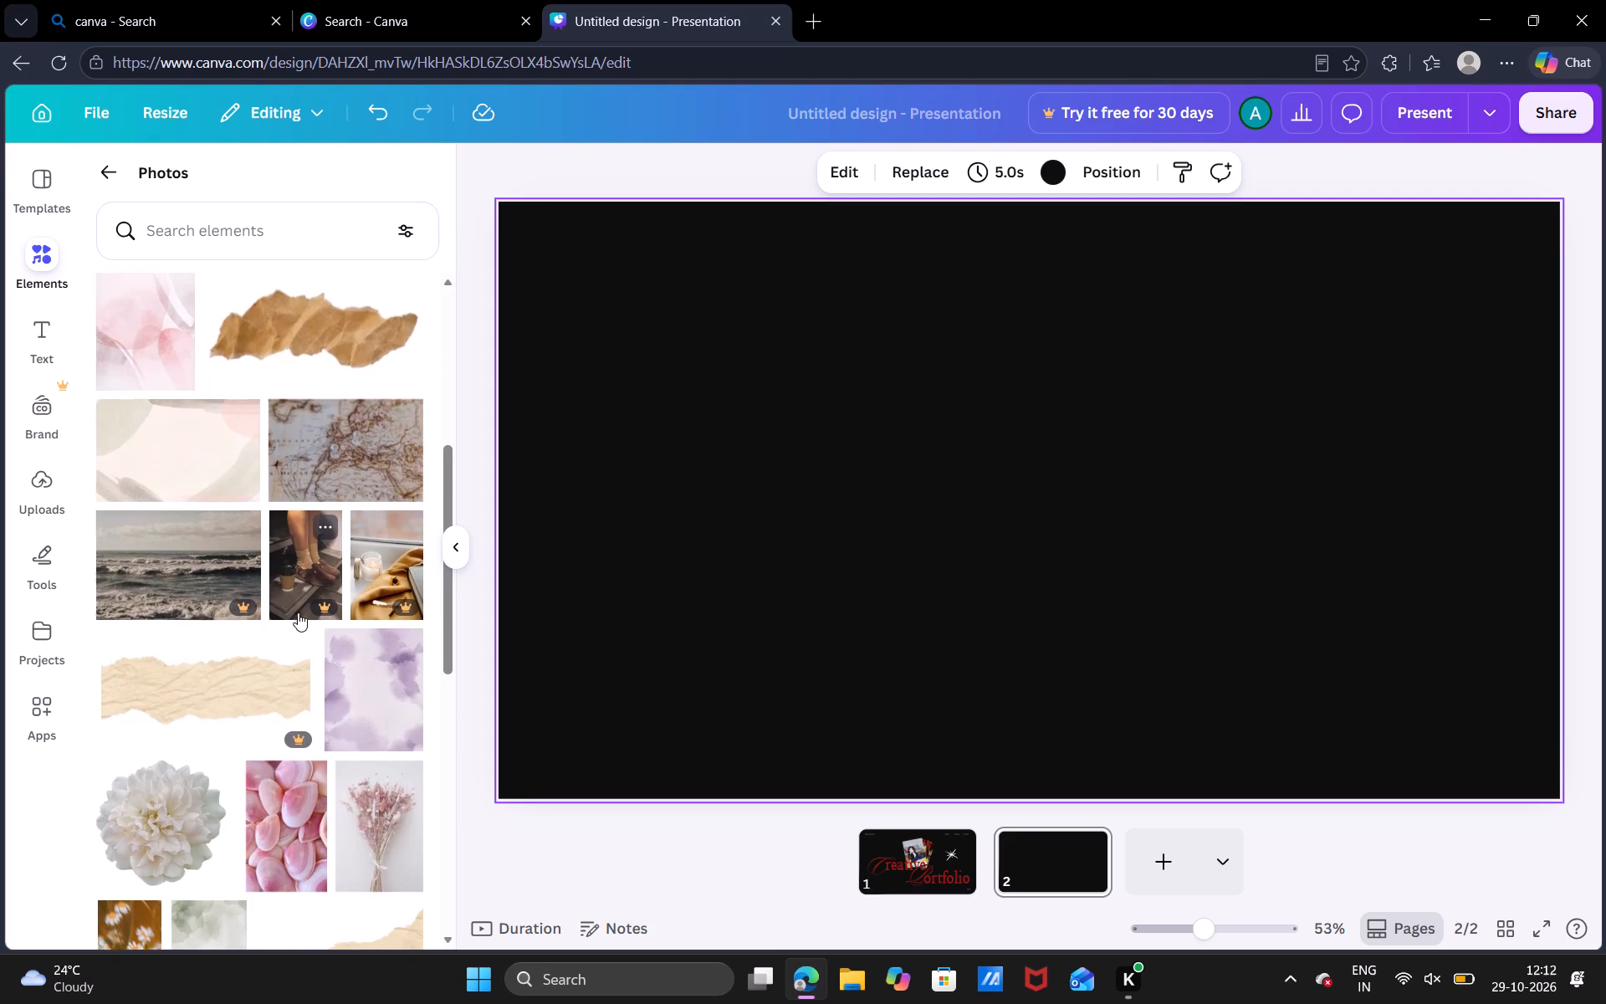
scroll(298, 612, "down", 2)
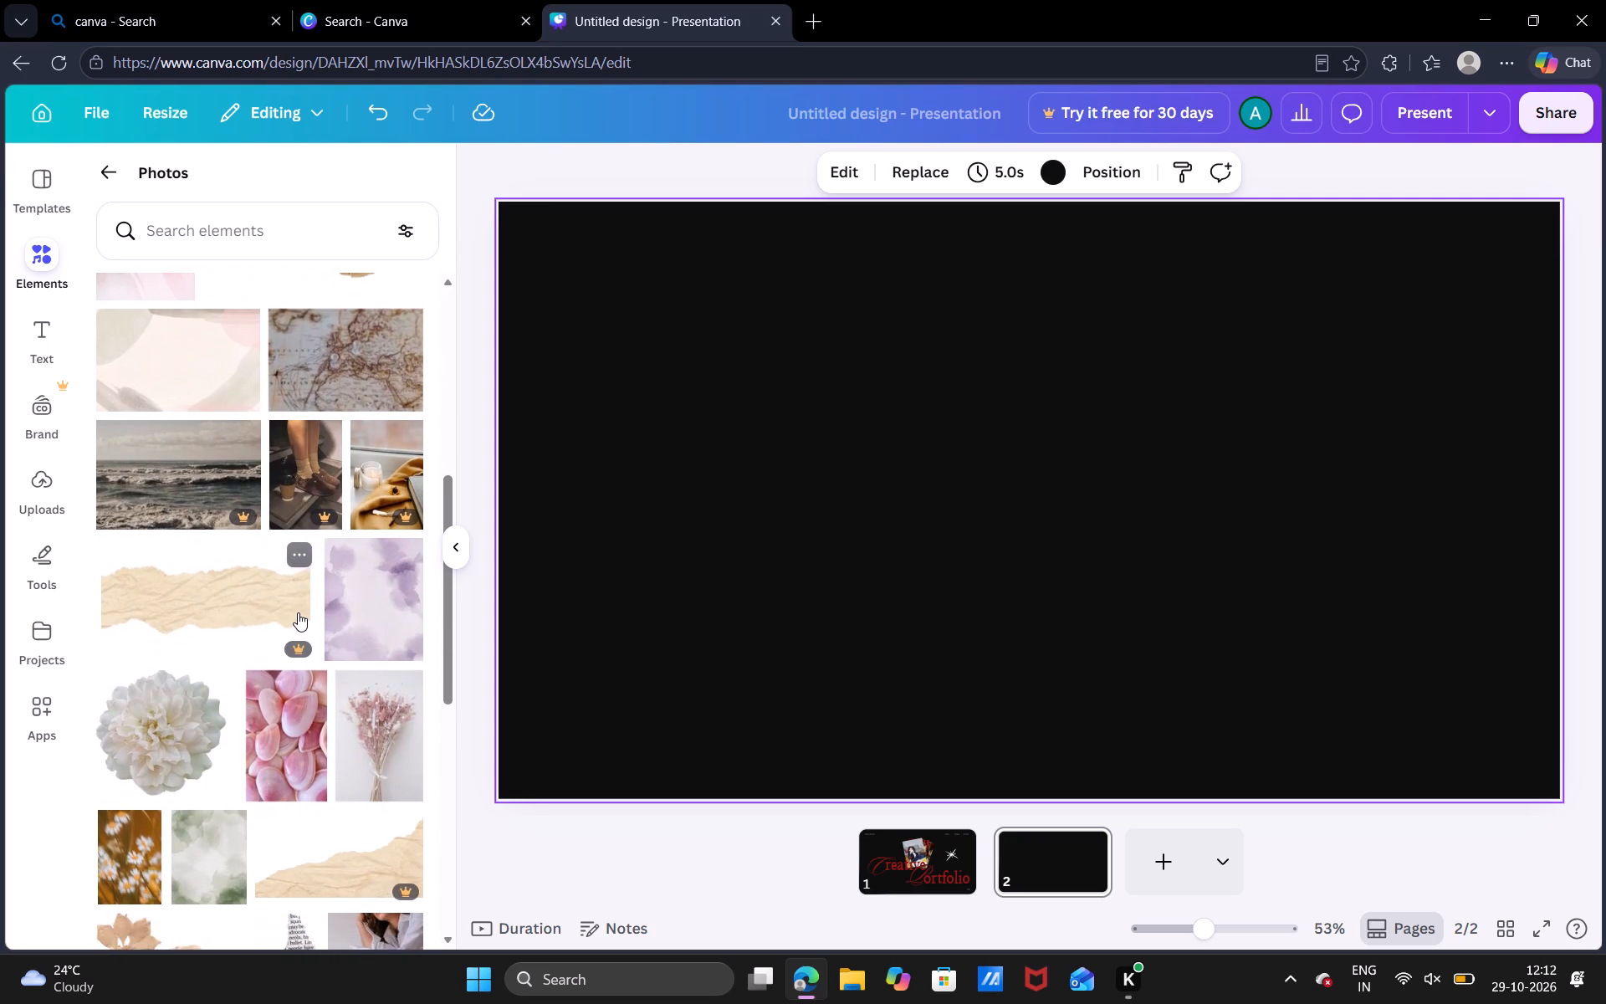
left_click_drag(233, 581, 380, 583)
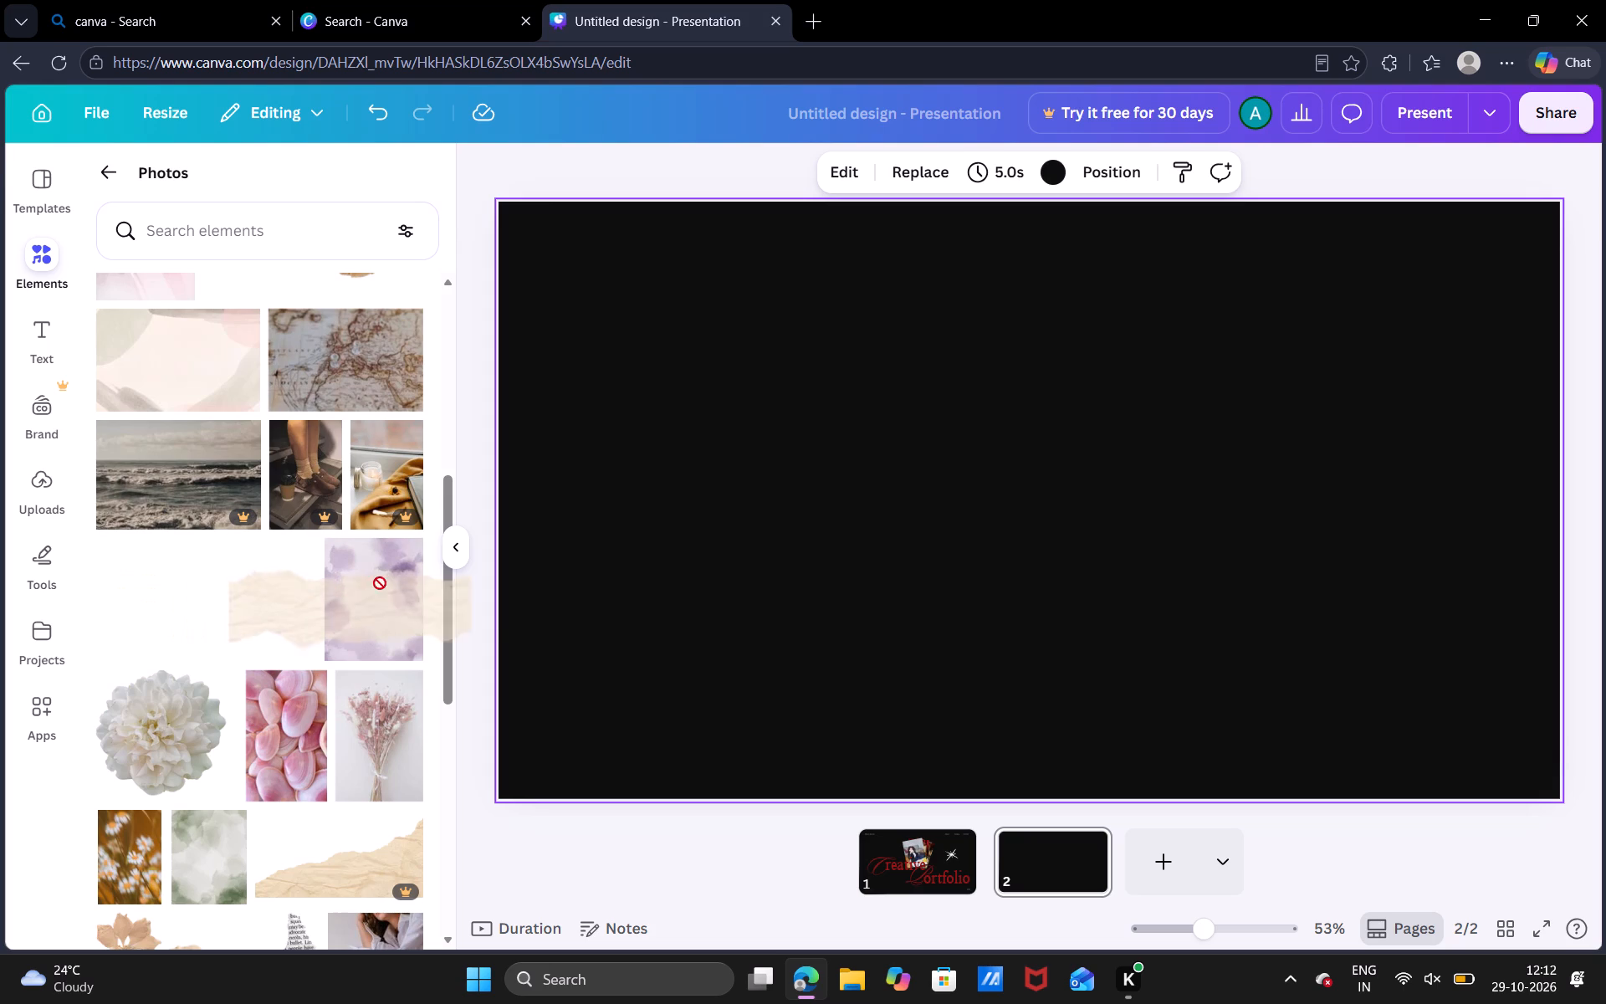
left_click_drag(380, 583, 677, 329)
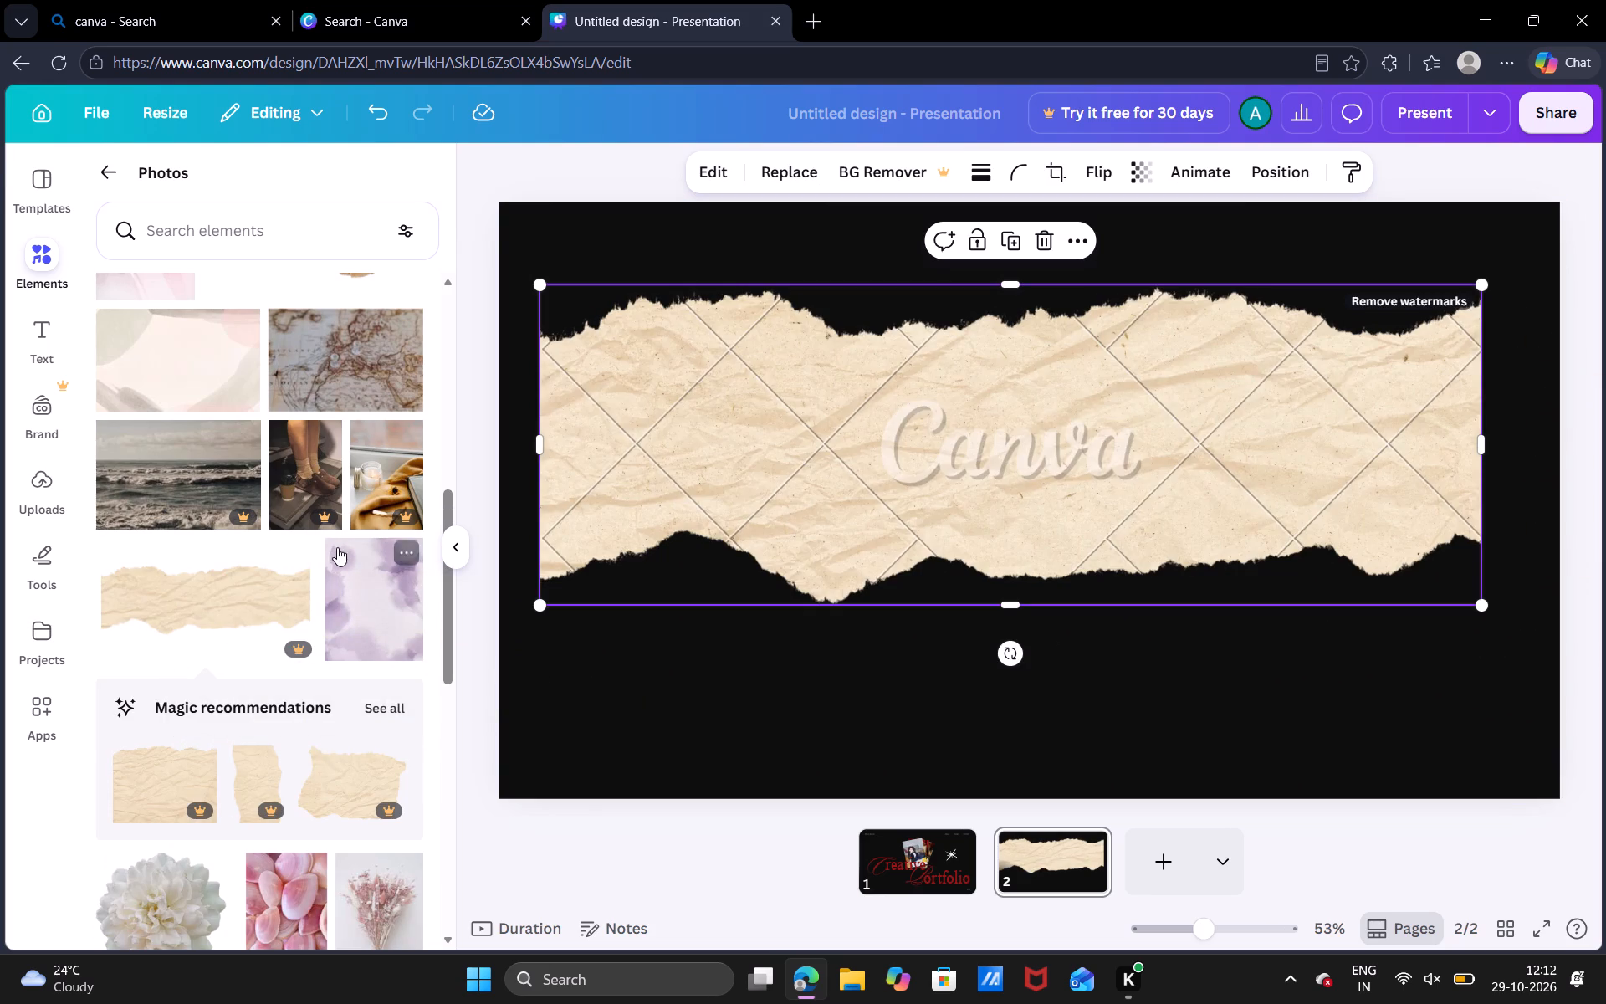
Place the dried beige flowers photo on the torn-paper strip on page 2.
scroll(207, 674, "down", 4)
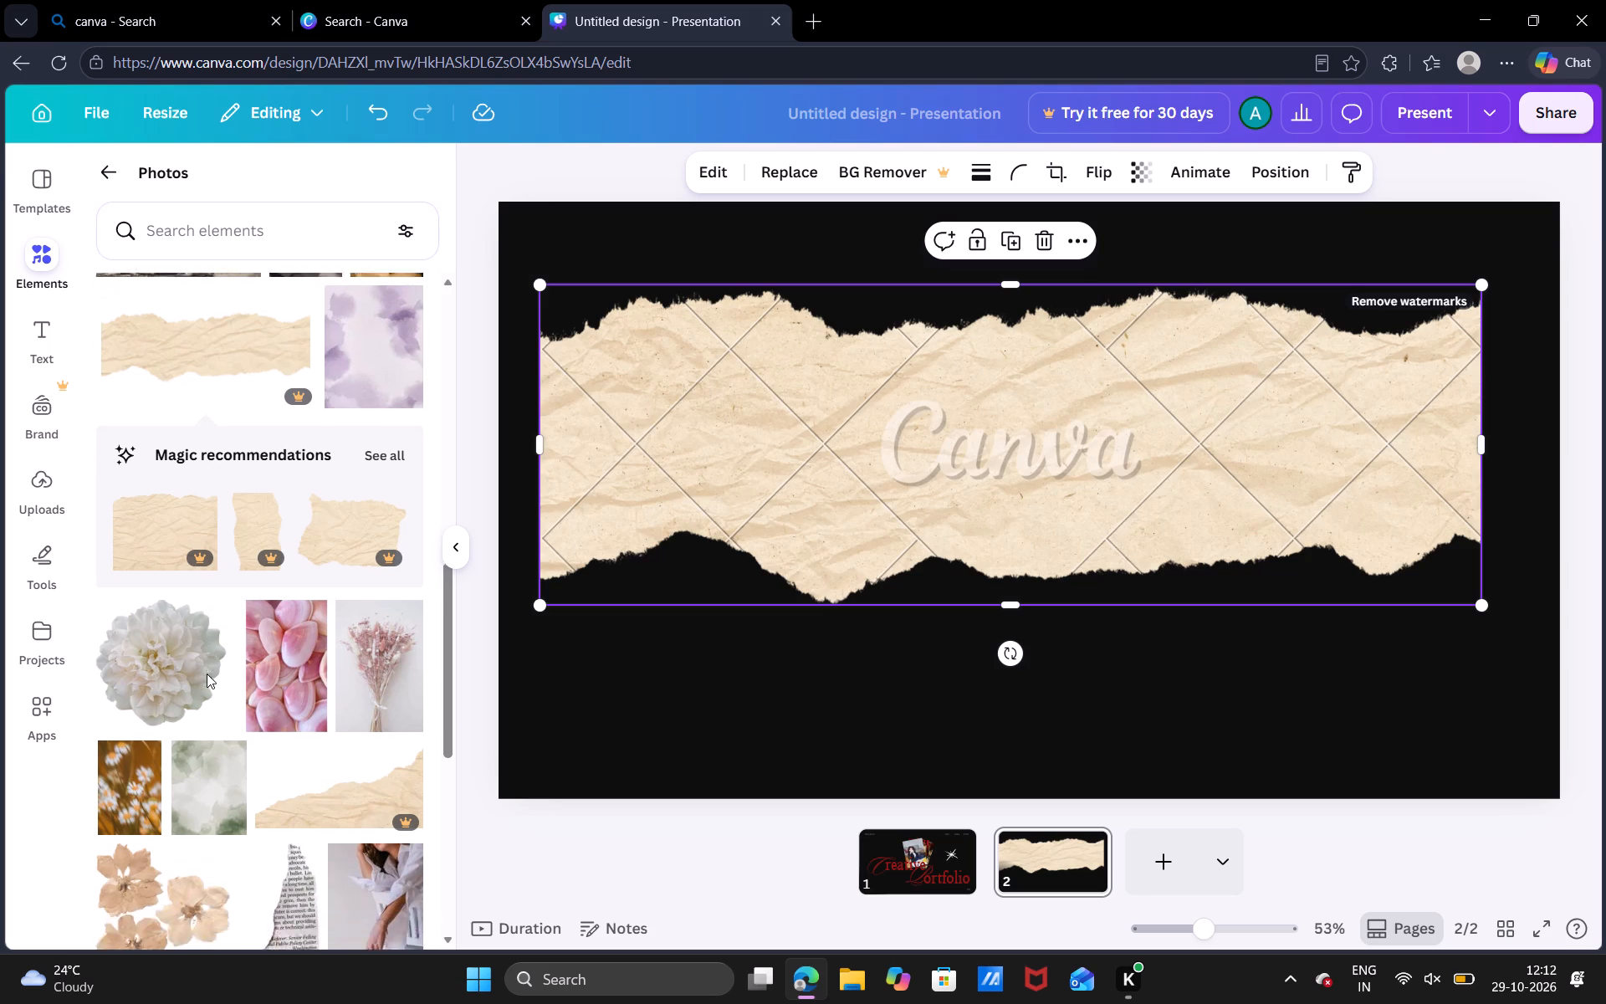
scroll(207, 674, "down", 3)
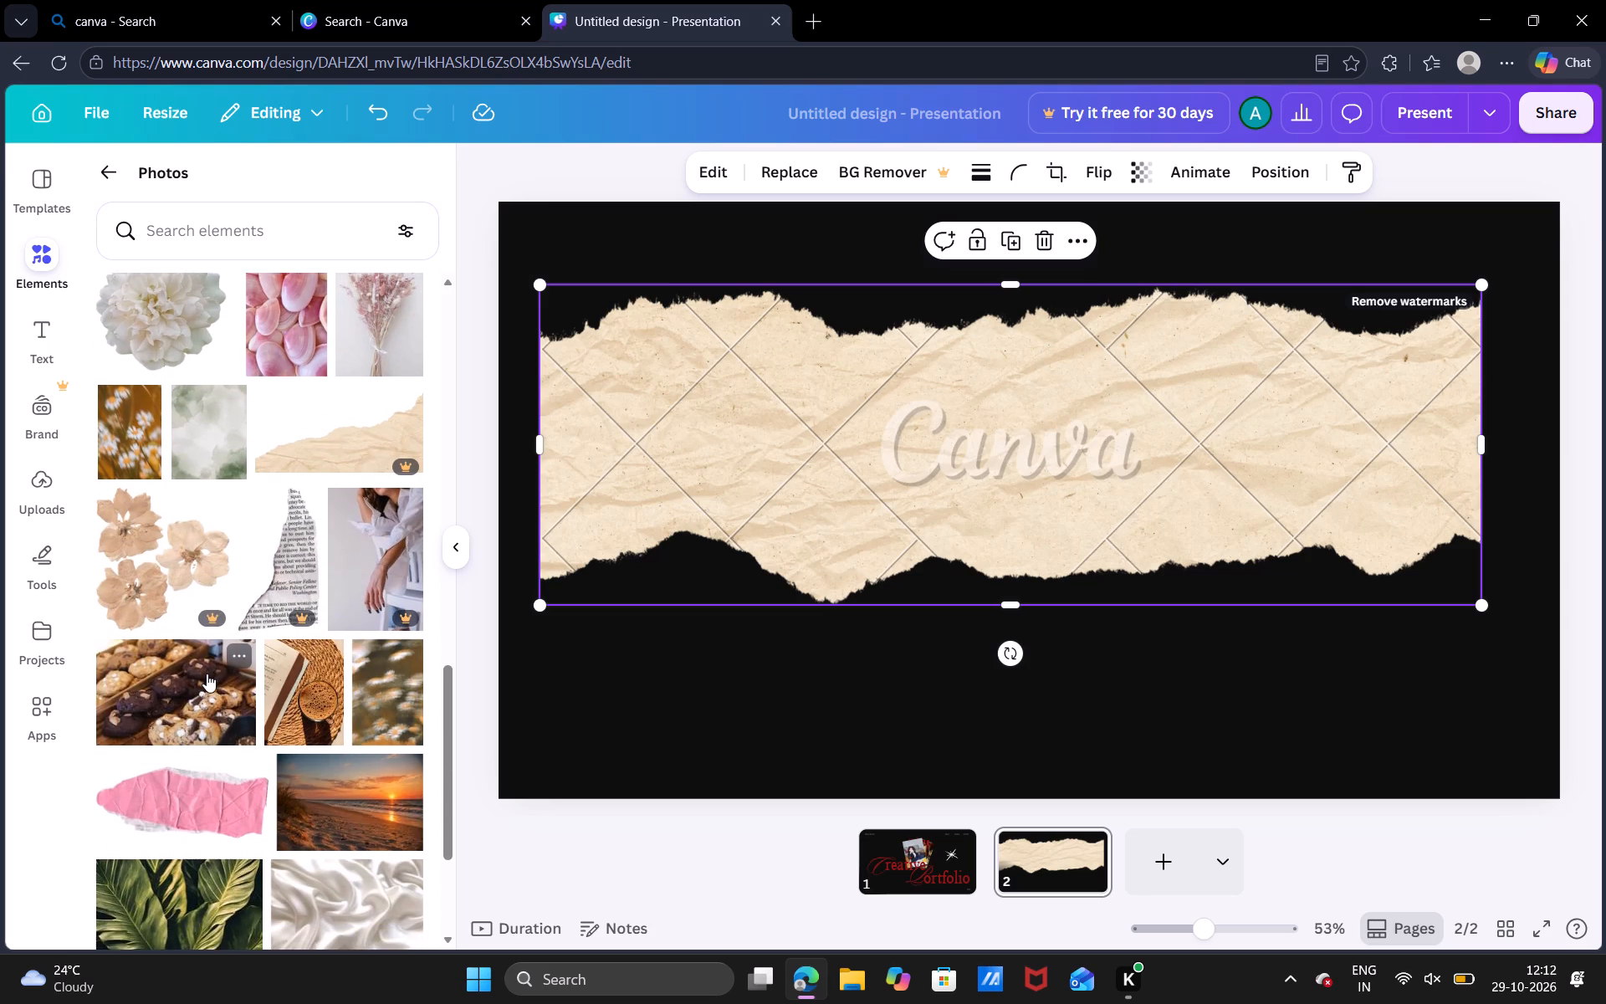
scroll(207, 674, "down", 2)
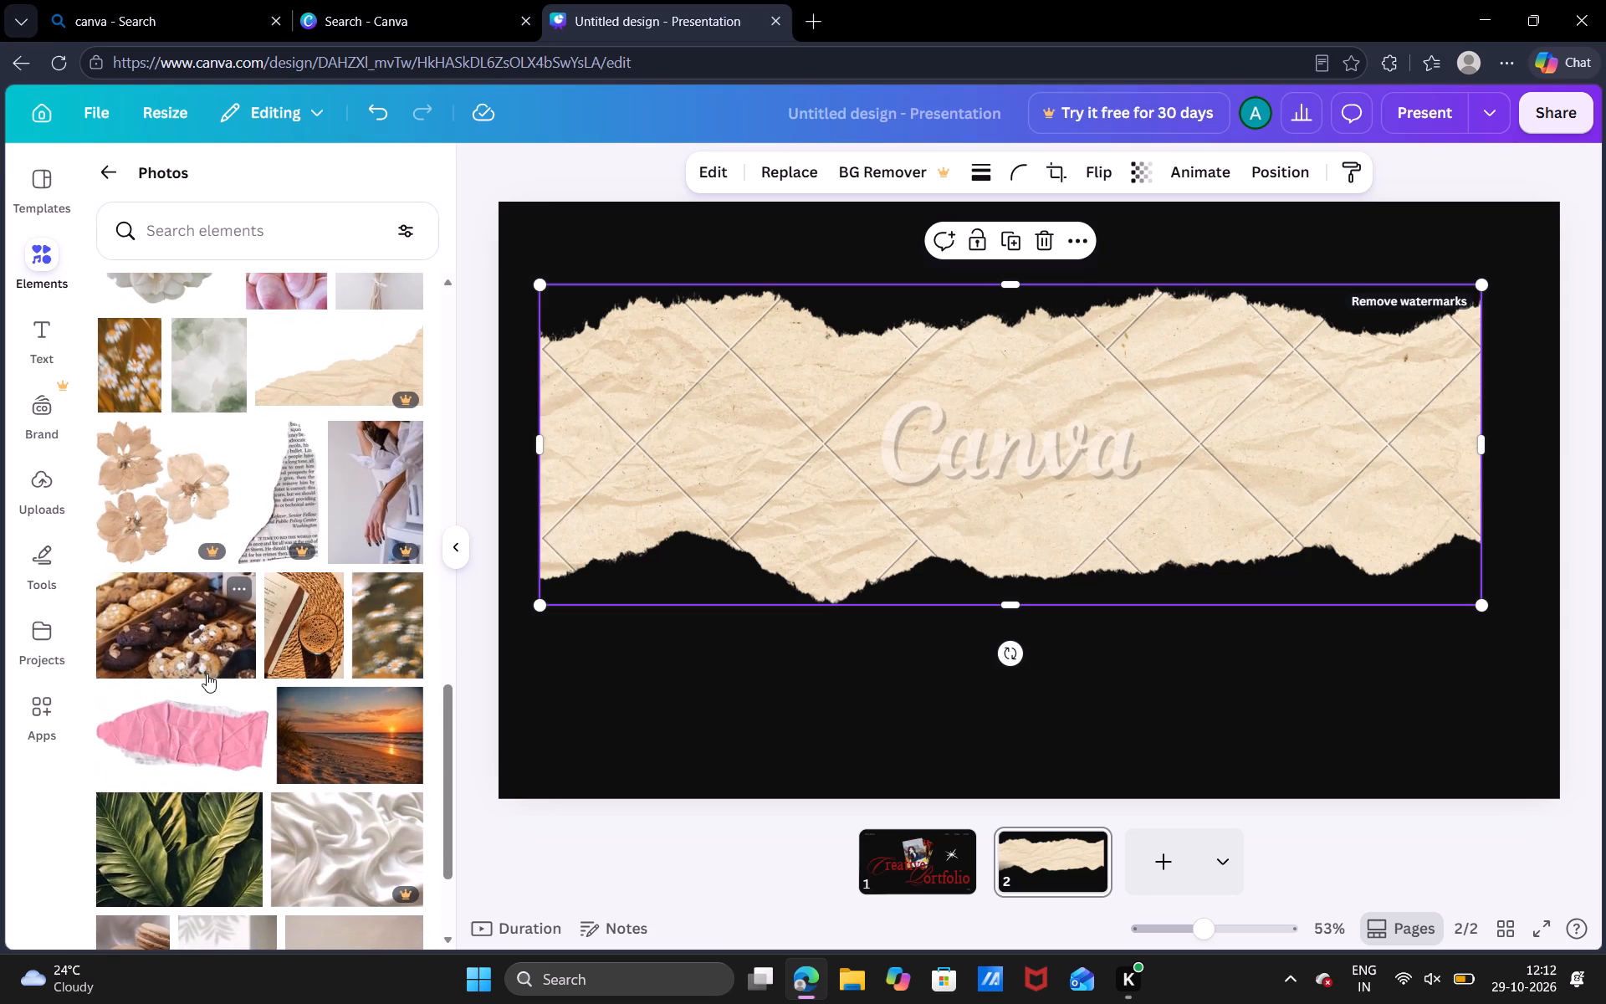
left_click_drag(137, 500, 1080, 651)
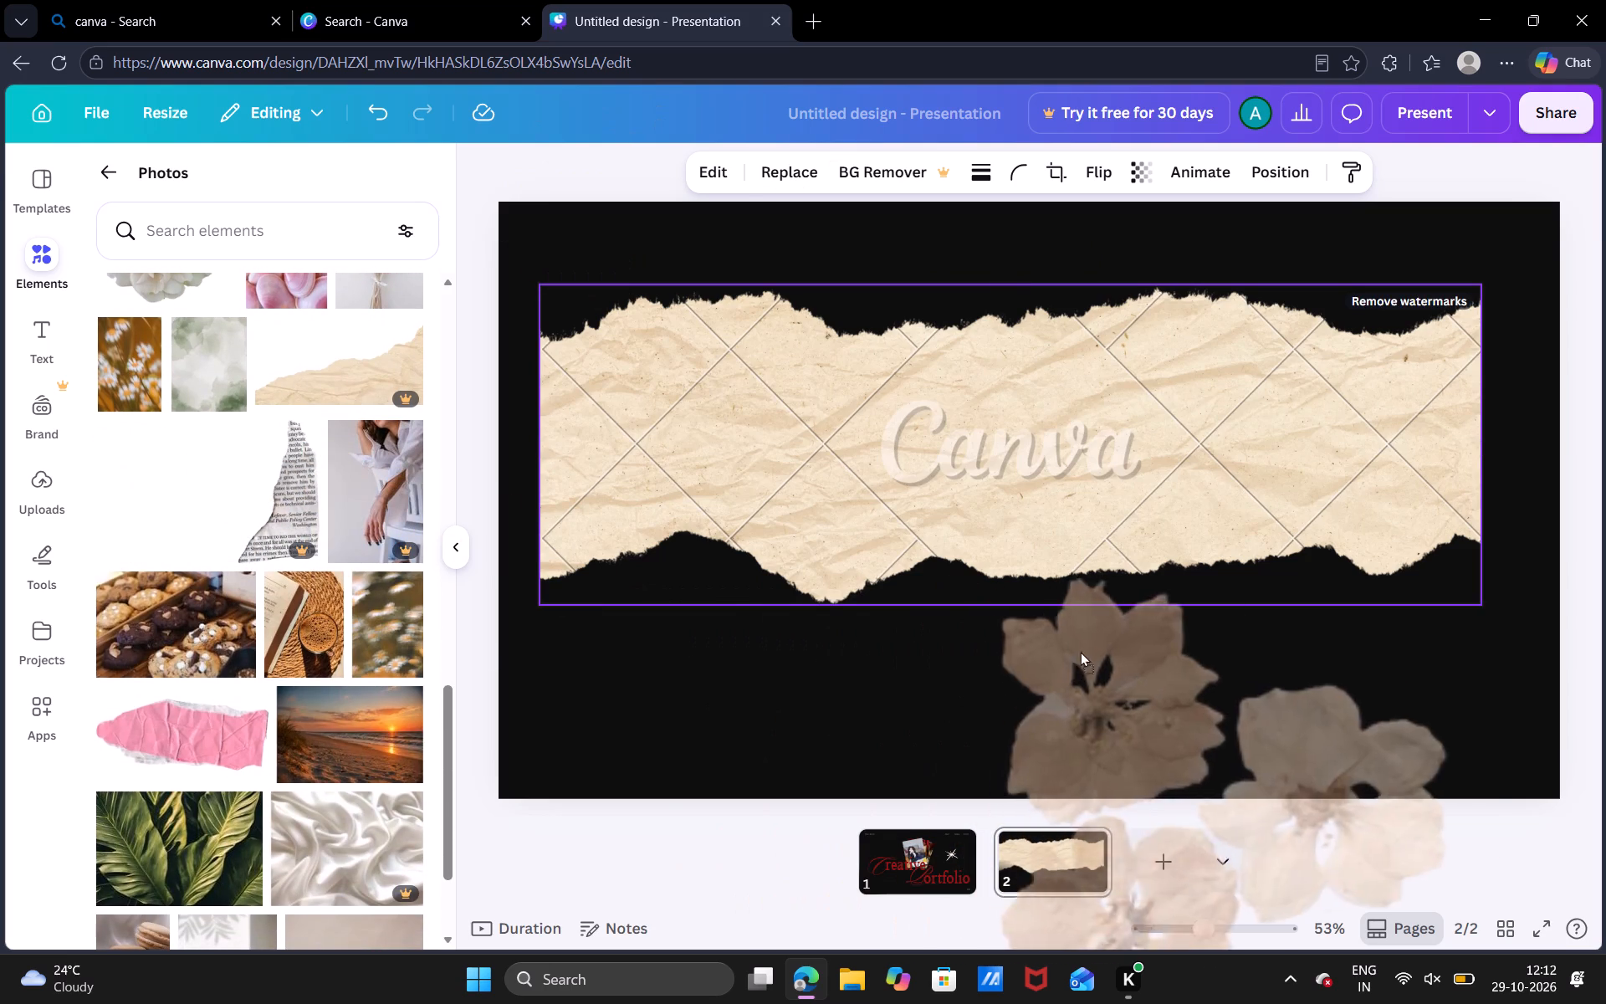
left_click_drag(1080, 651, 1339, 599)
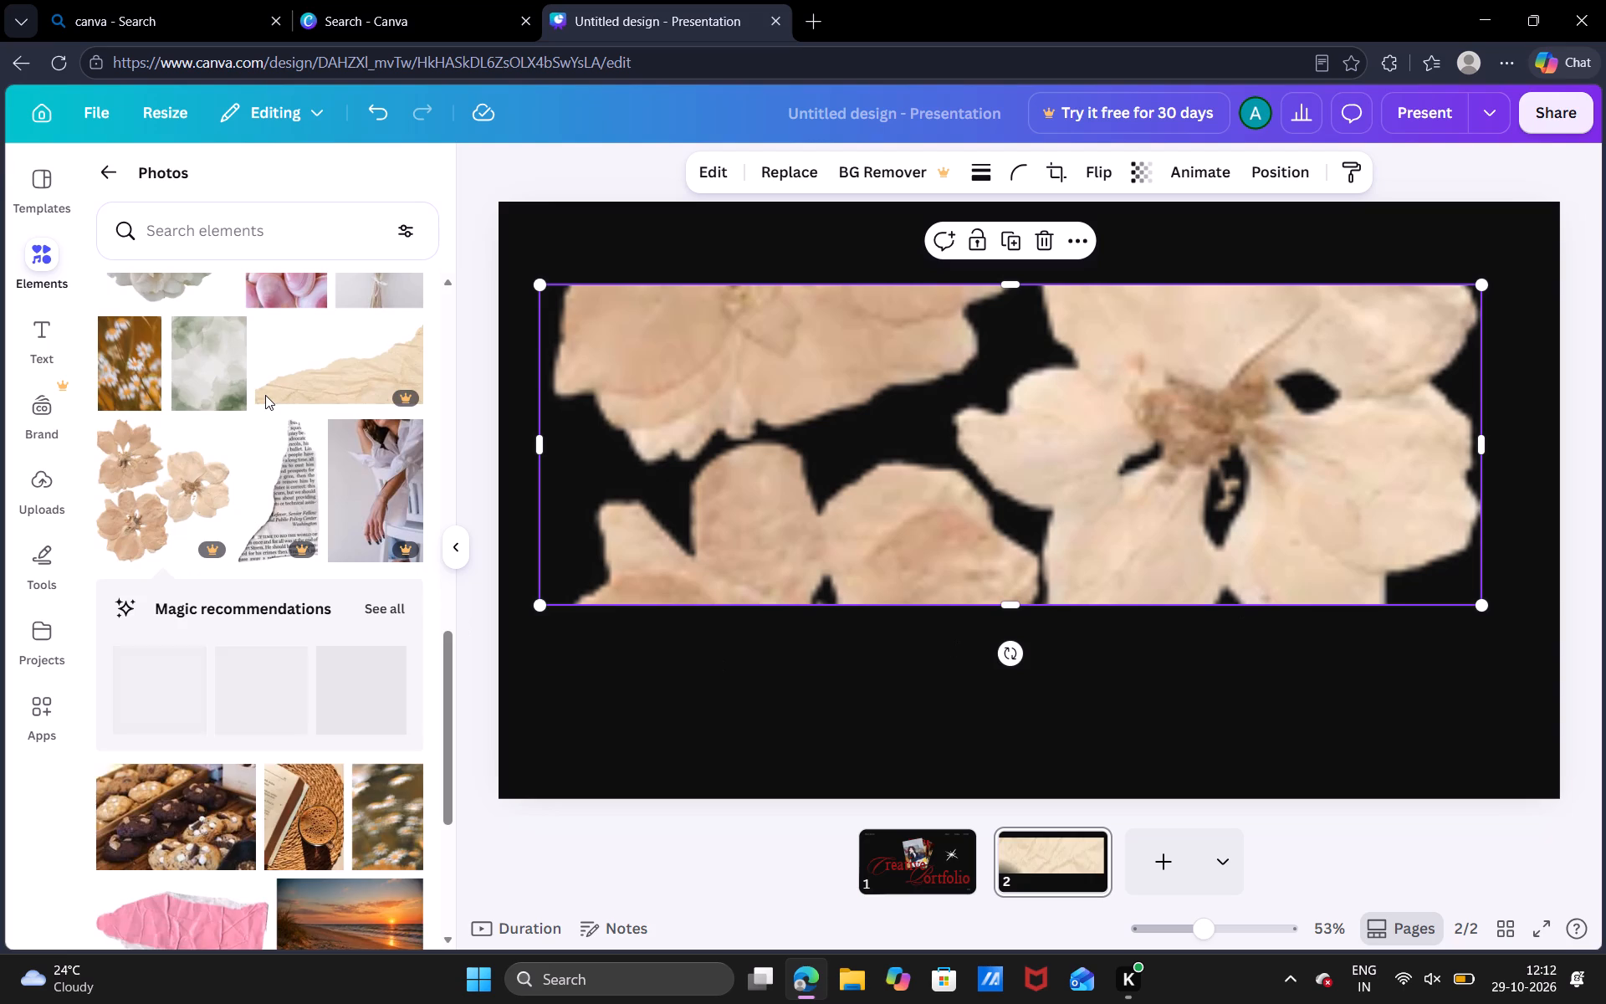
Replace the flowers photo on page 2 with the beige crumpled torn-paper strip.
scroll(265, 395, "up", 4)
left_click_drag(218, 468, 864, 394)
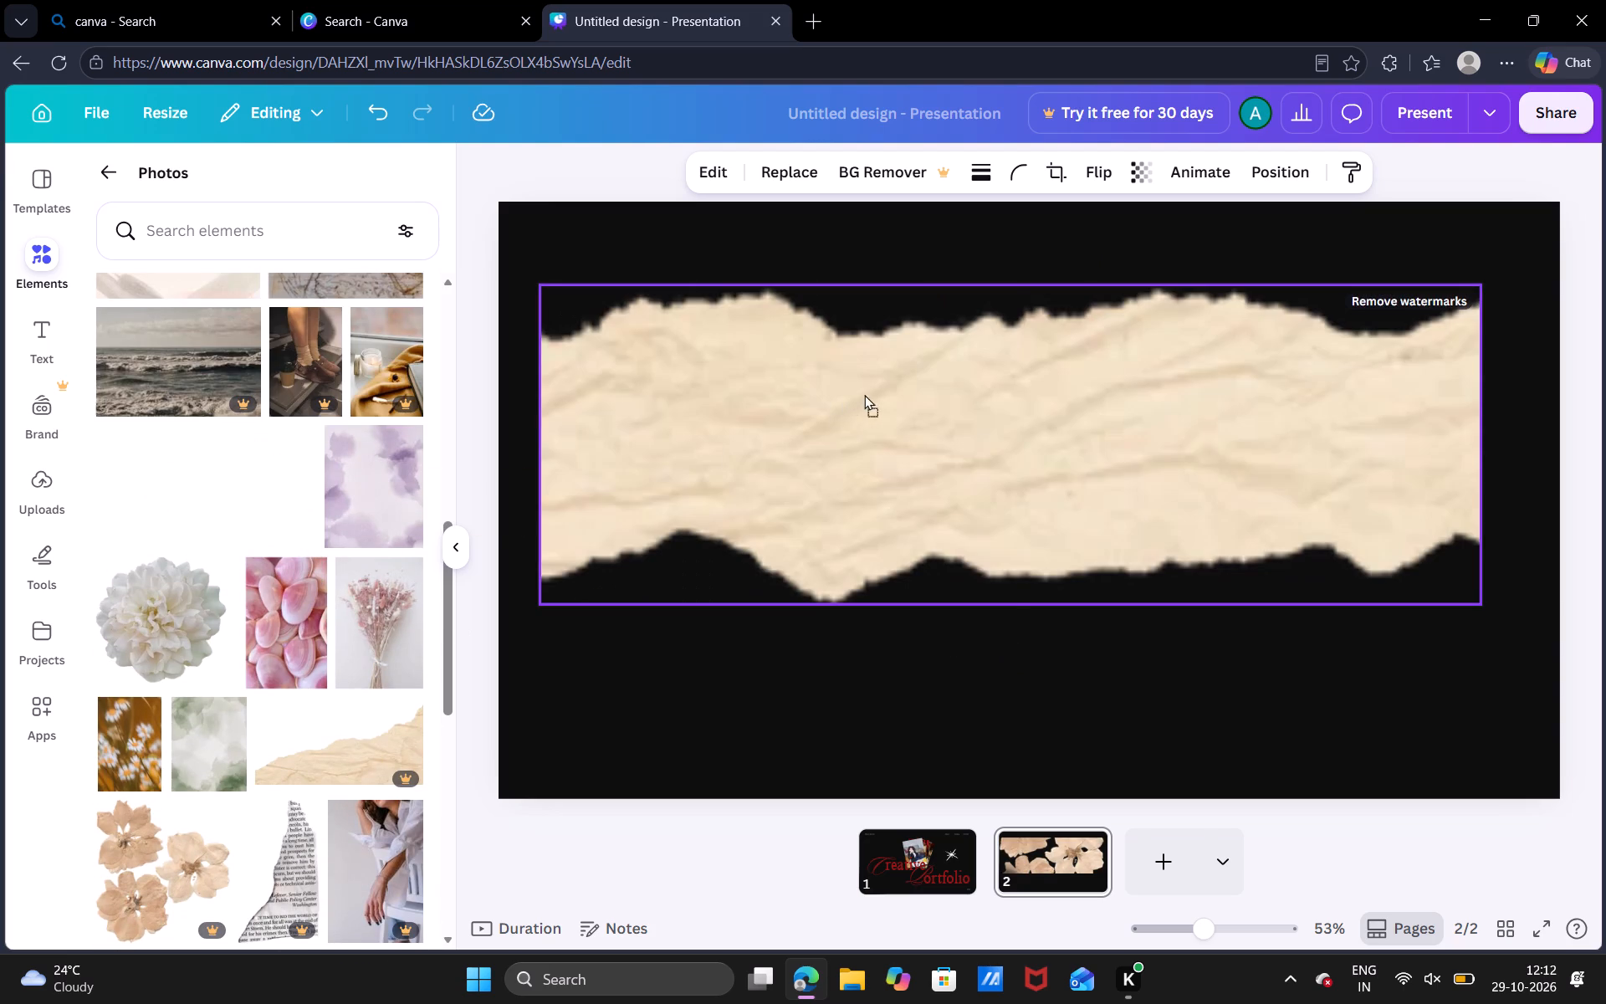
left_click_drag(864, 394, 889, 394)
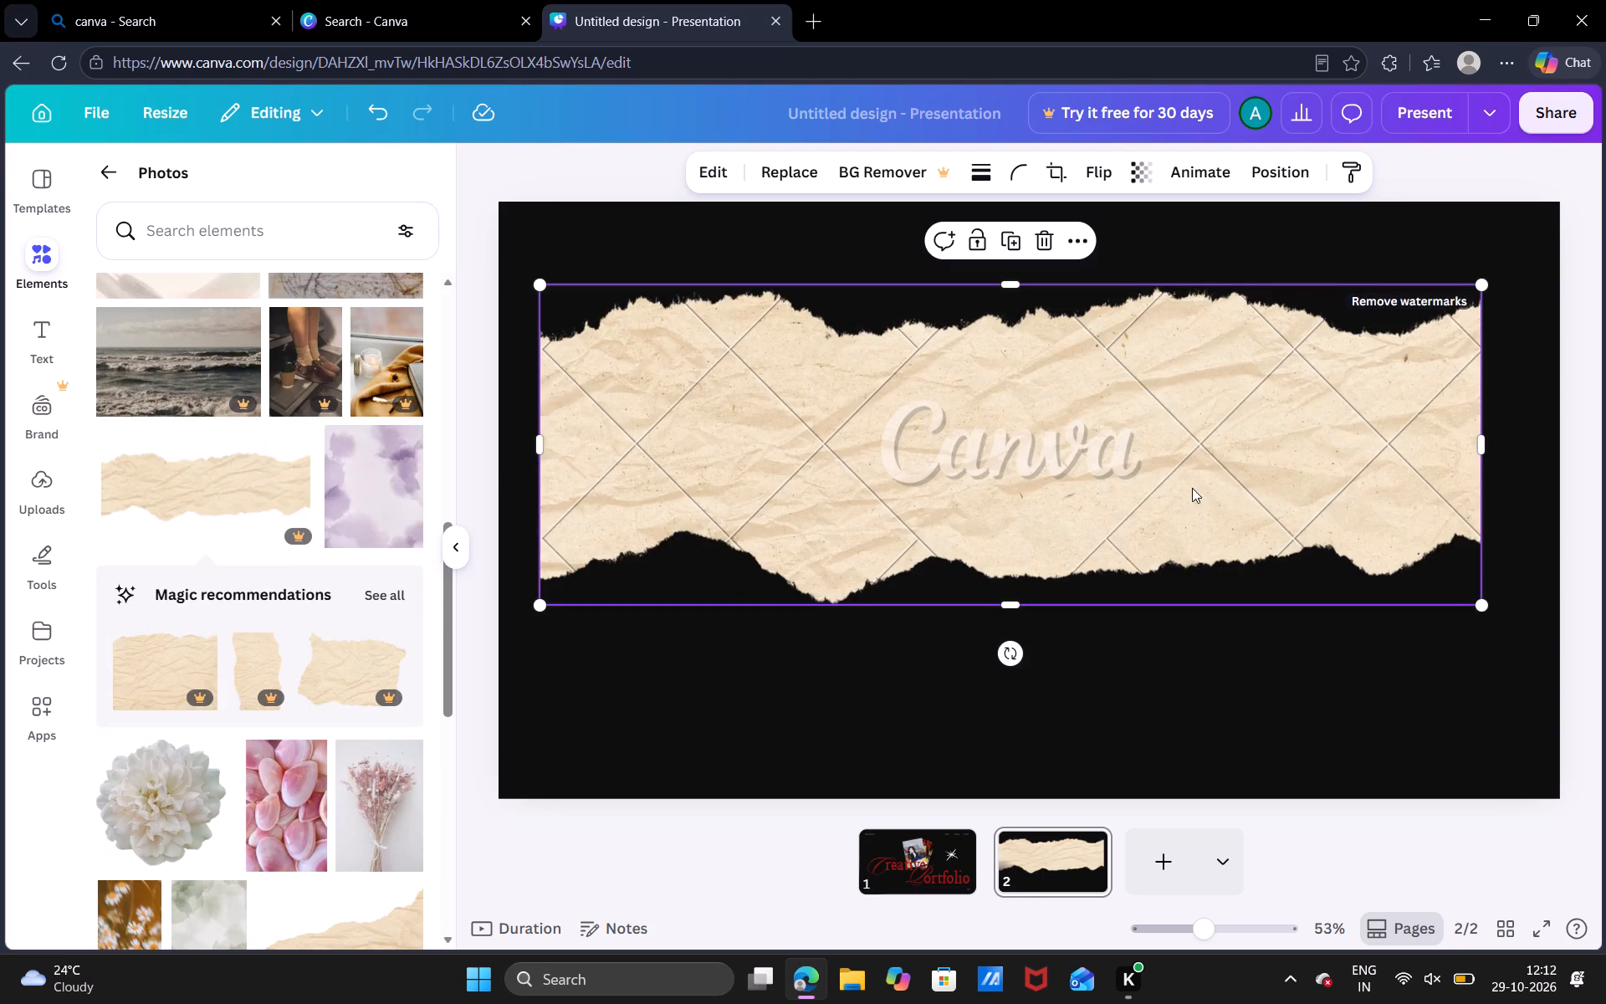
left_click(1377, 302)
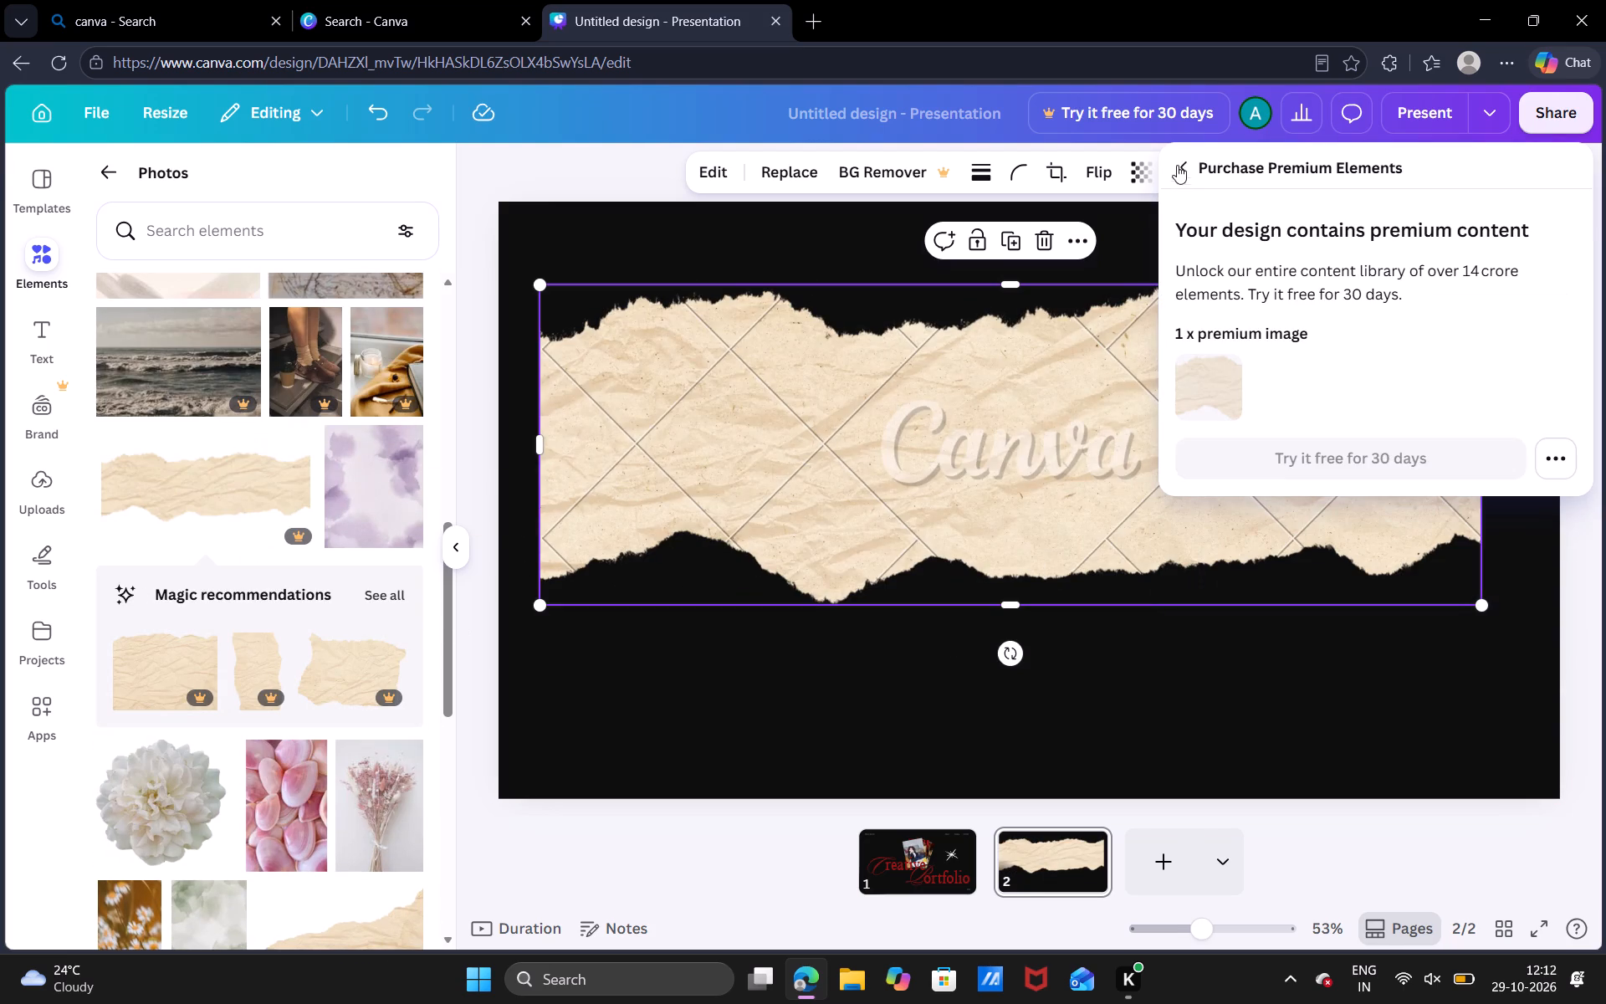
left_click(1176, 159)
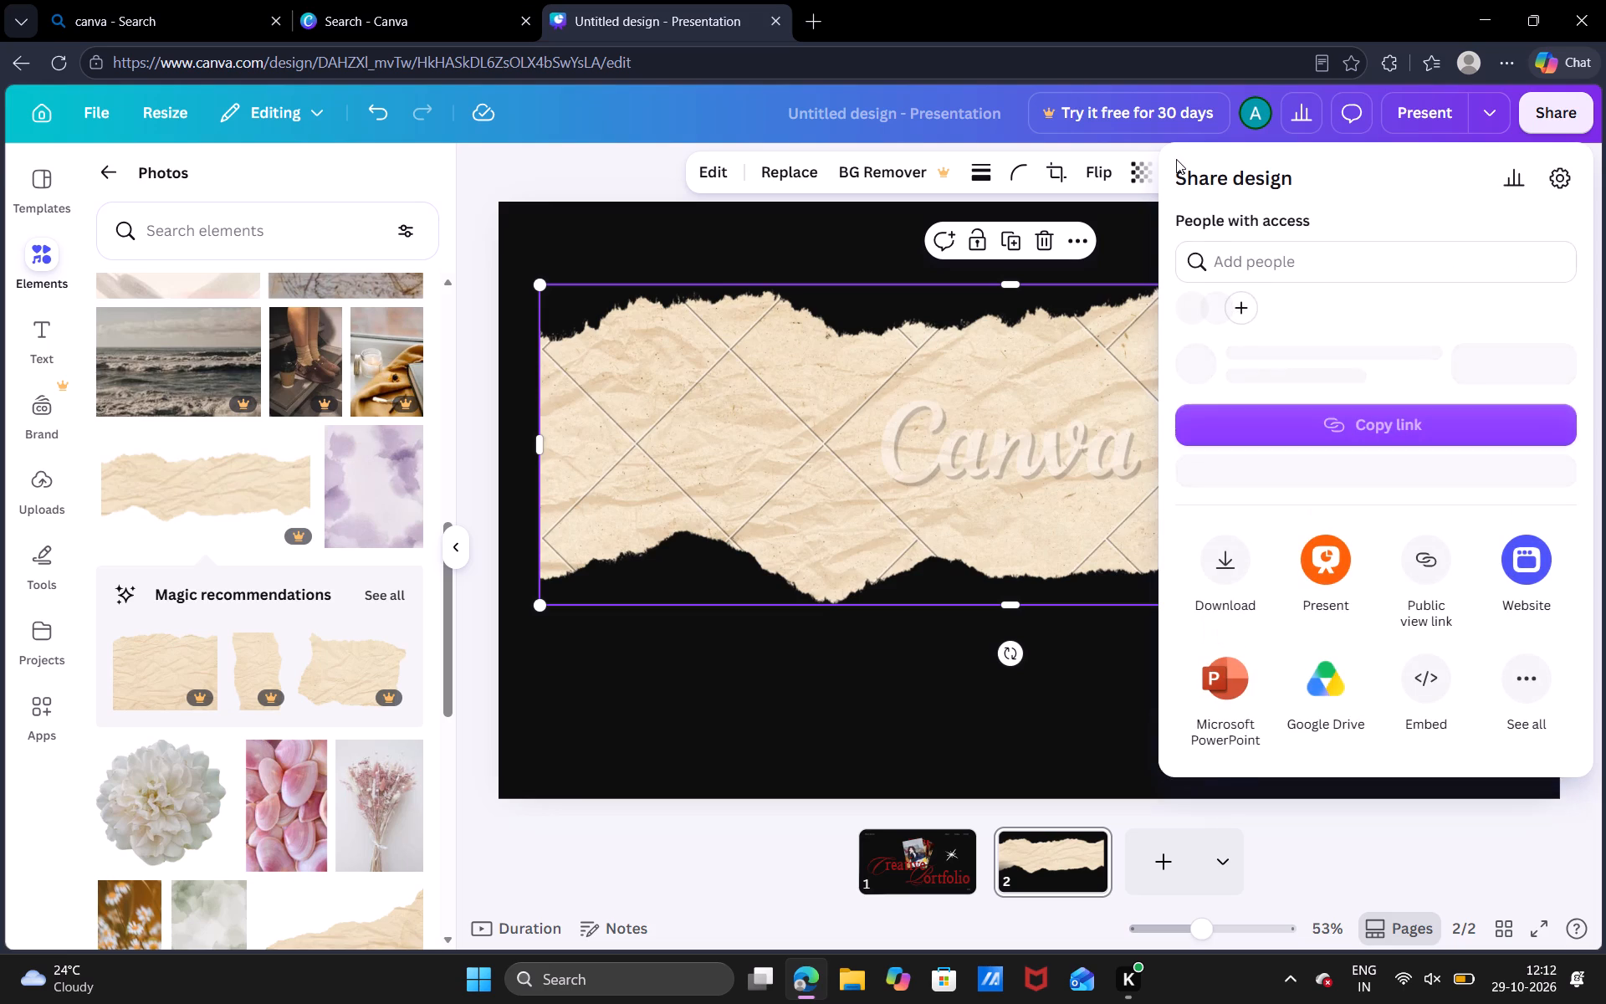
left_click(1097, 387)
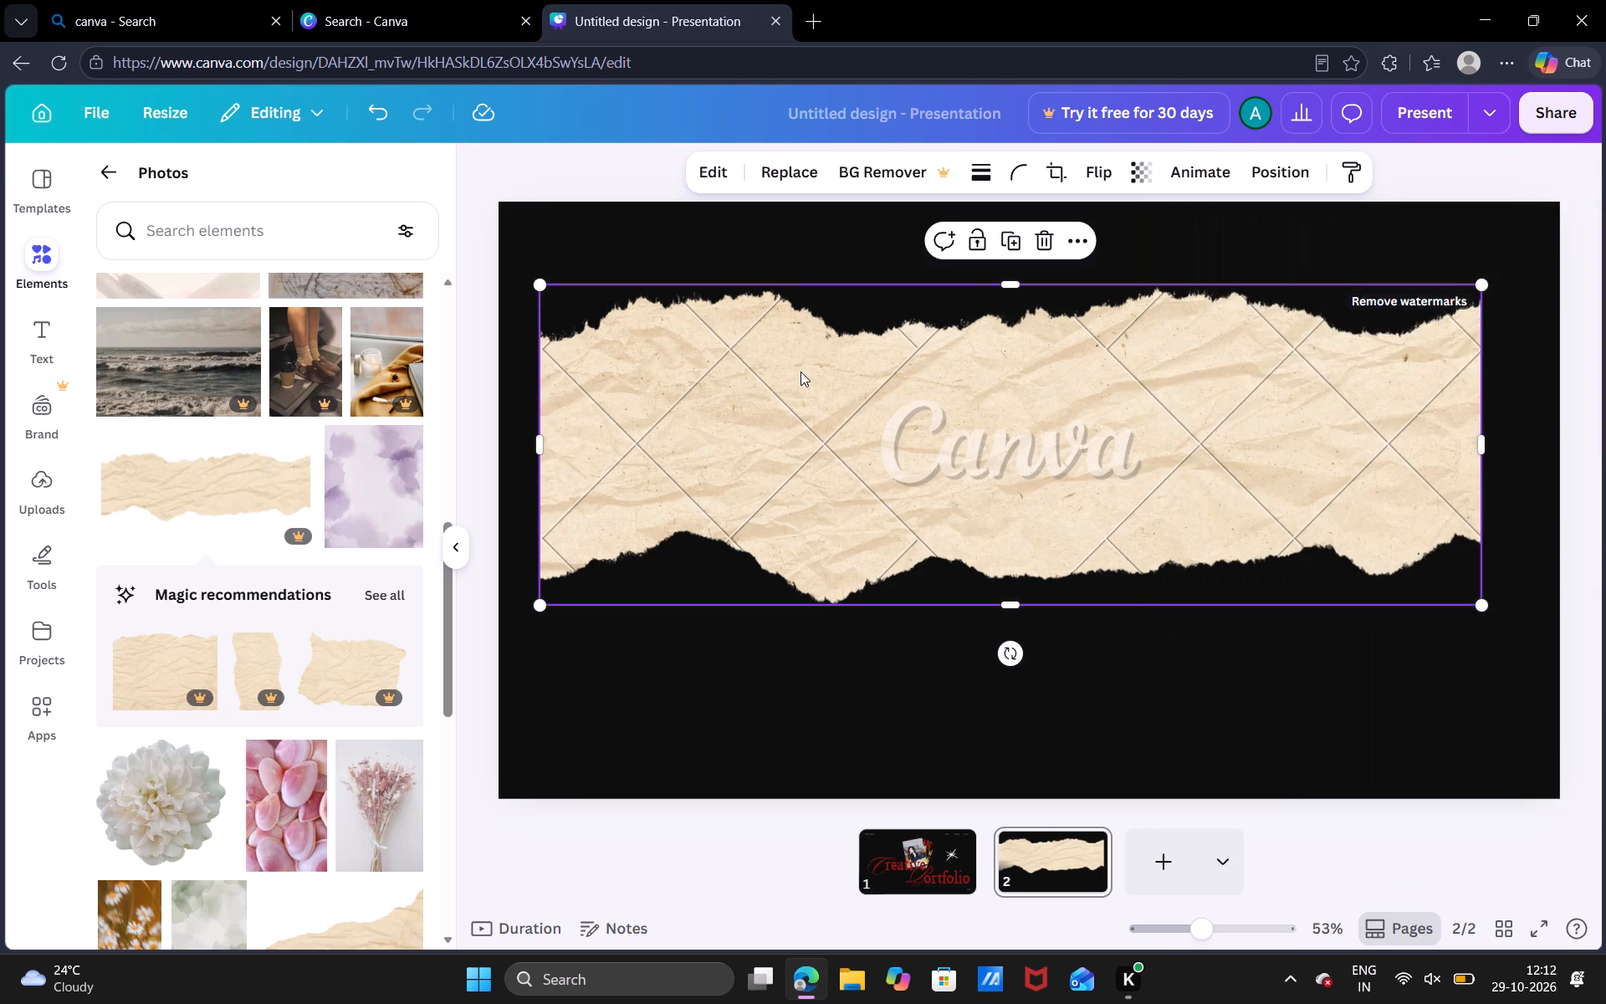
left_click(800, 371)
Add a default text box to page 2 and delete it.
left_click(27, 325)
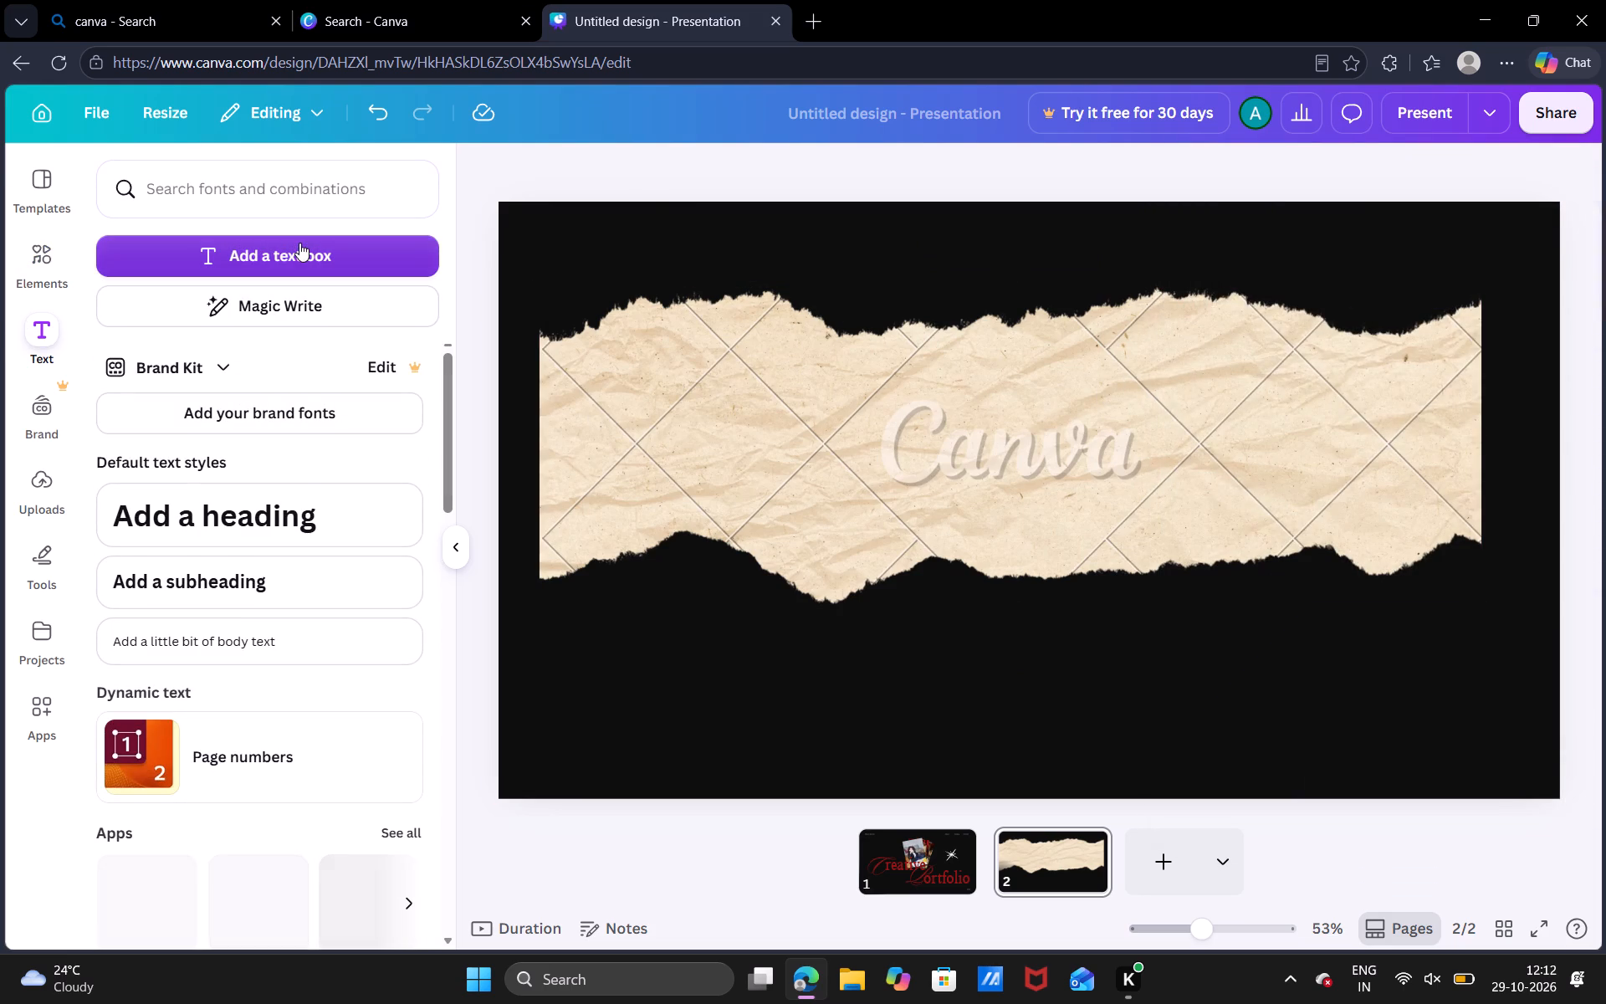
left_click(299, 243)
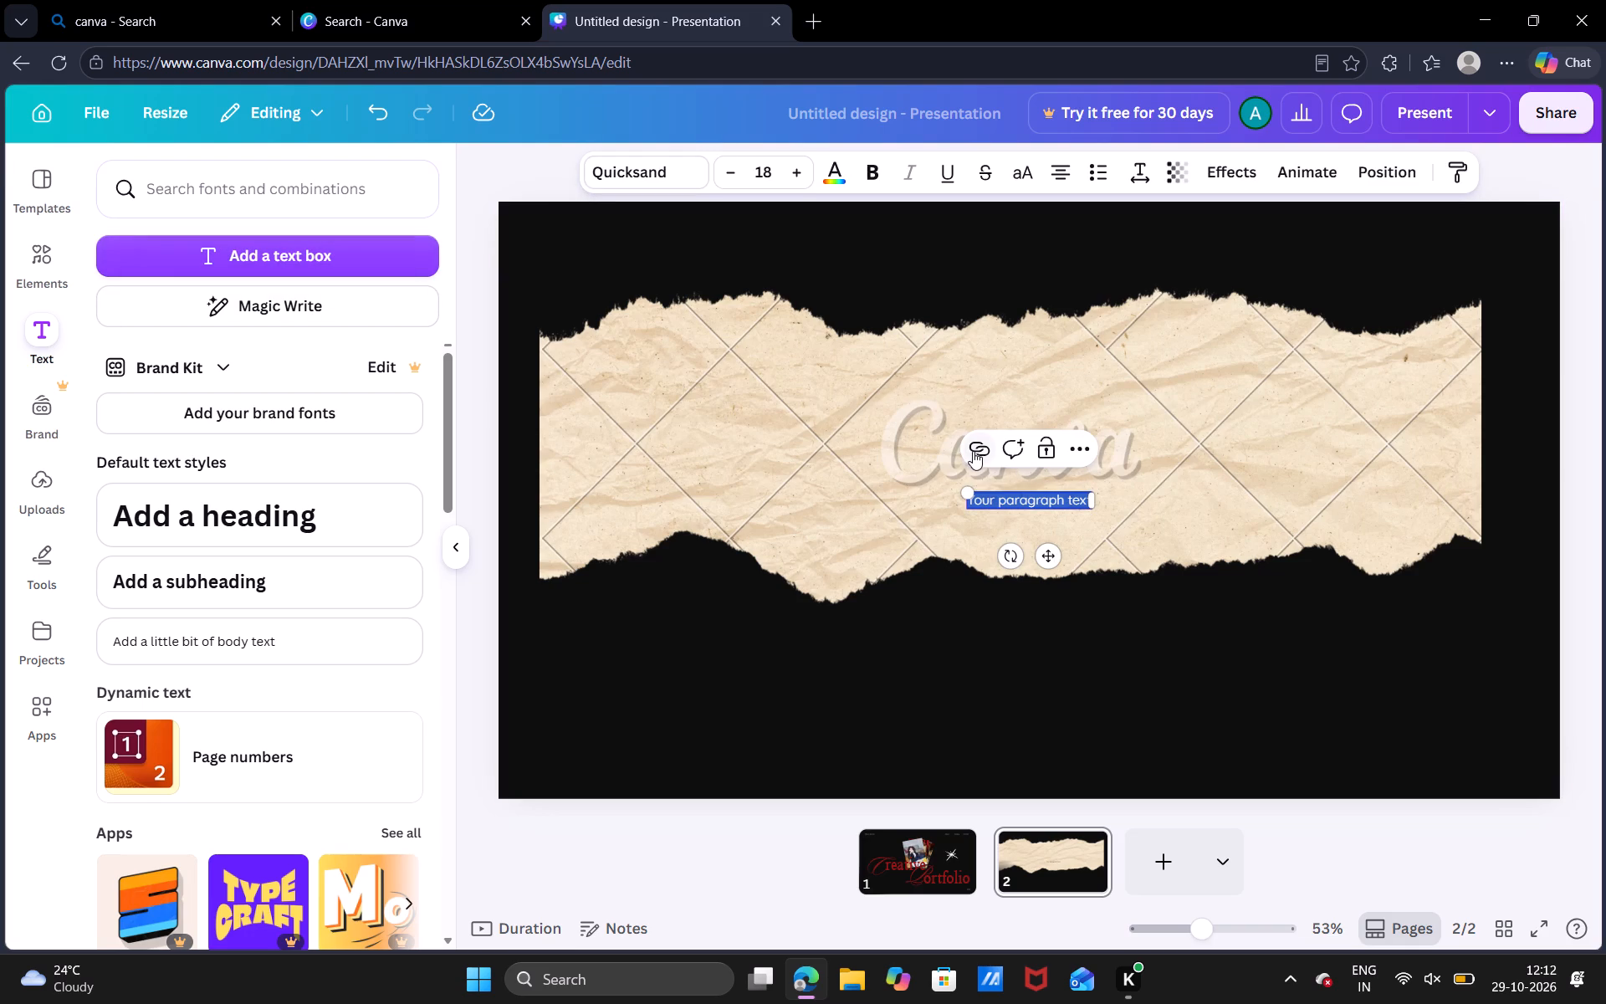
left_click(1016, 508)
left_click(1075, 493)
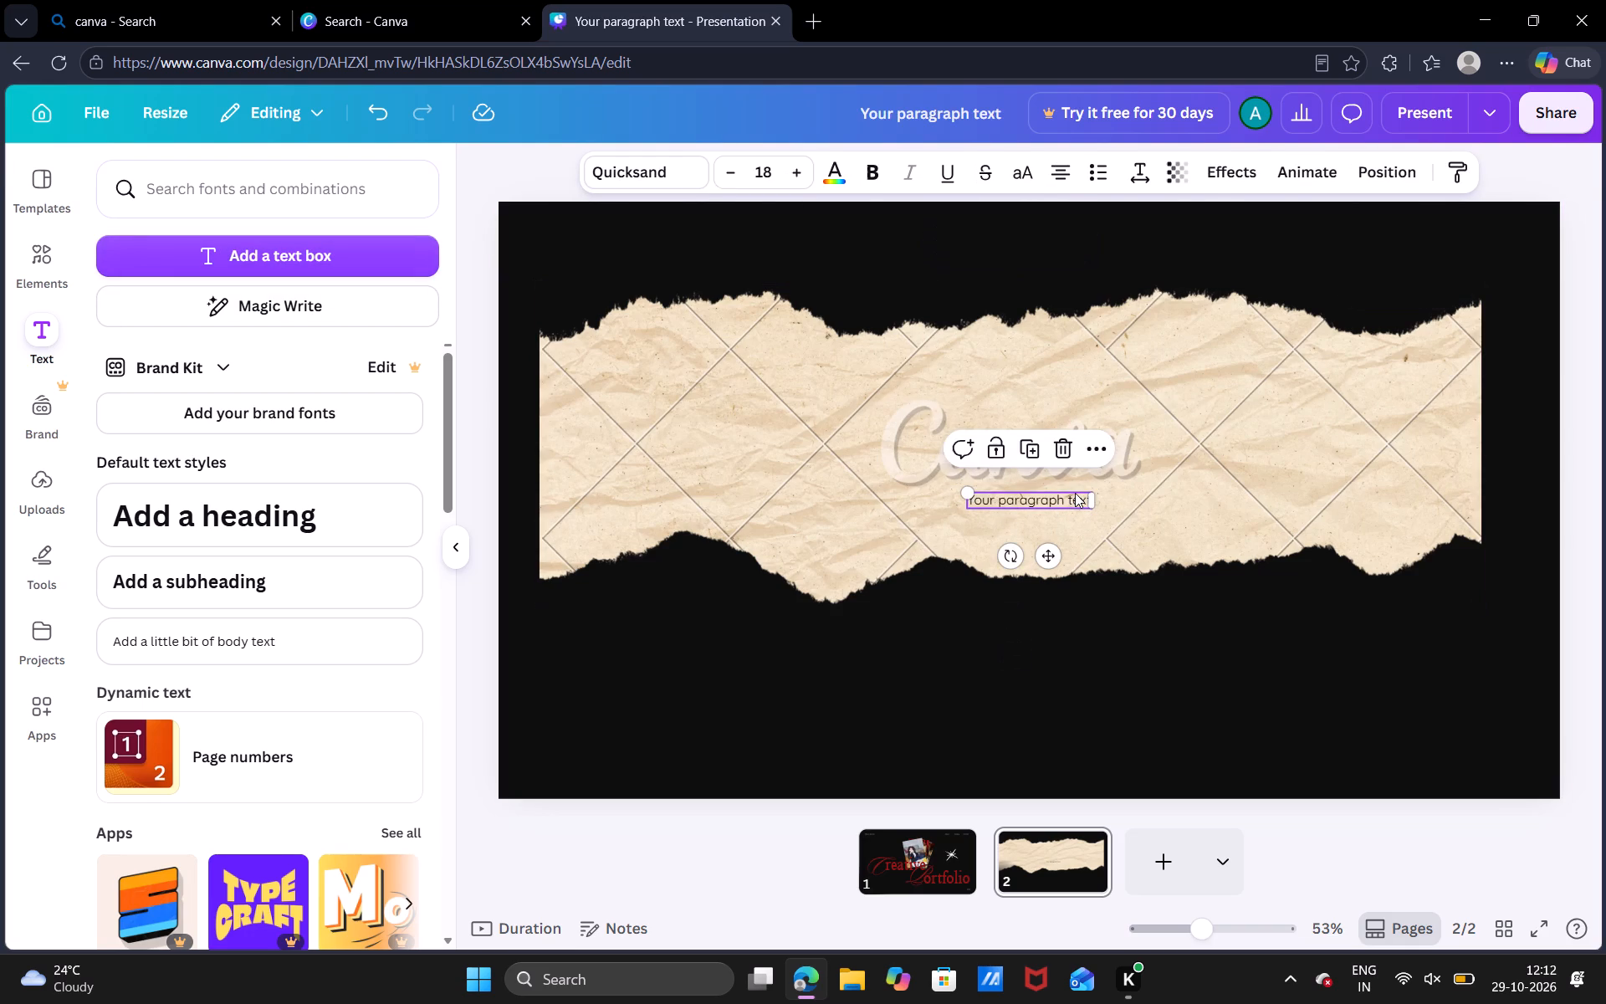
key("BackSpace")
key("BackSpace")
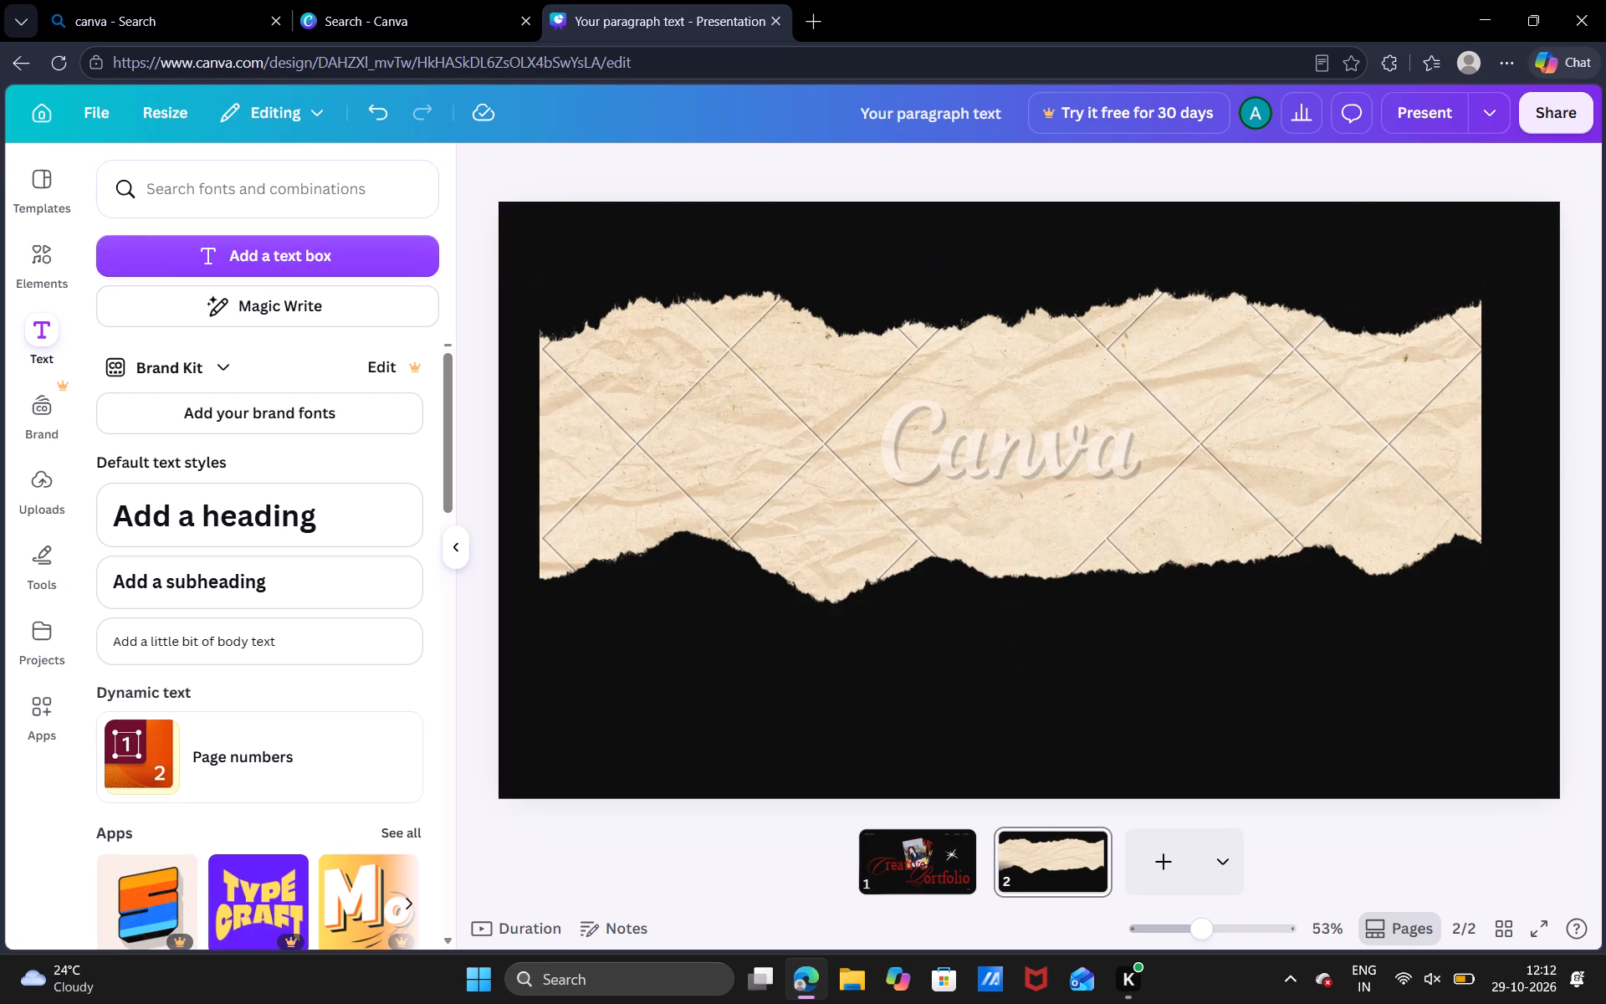
Add a text box to page 2, widen it to about 469, and move it near the torn paper's upper edge.
left_click(371, 247)
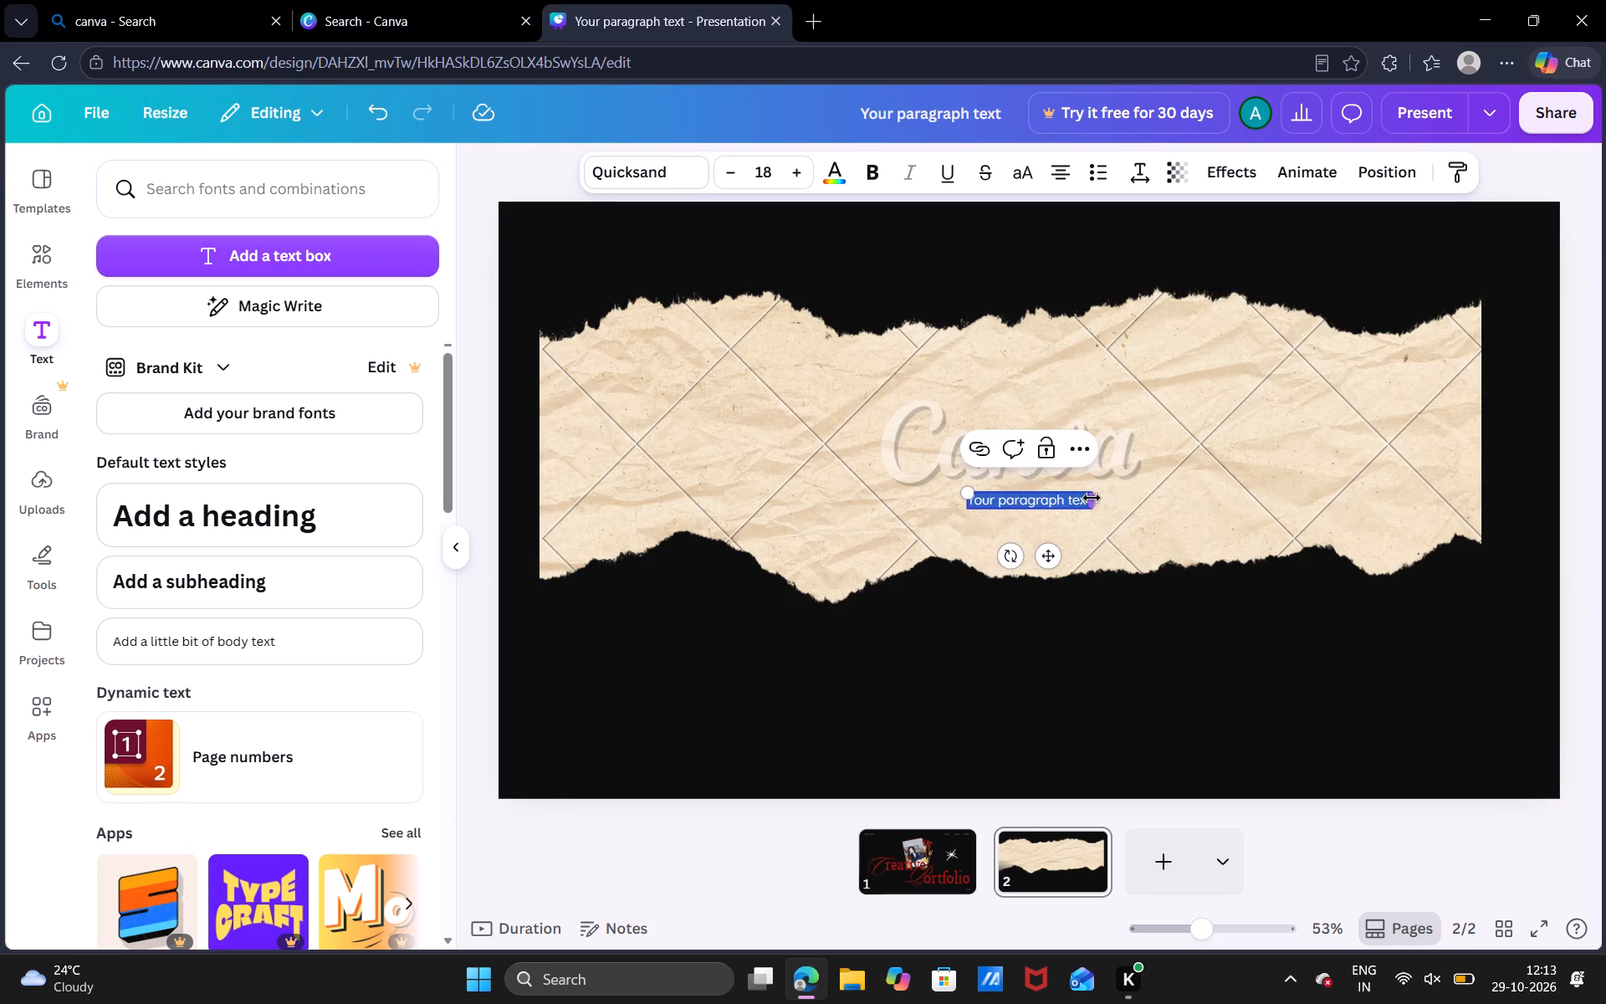
left_click_drag(1092, 500, 1227, 485)
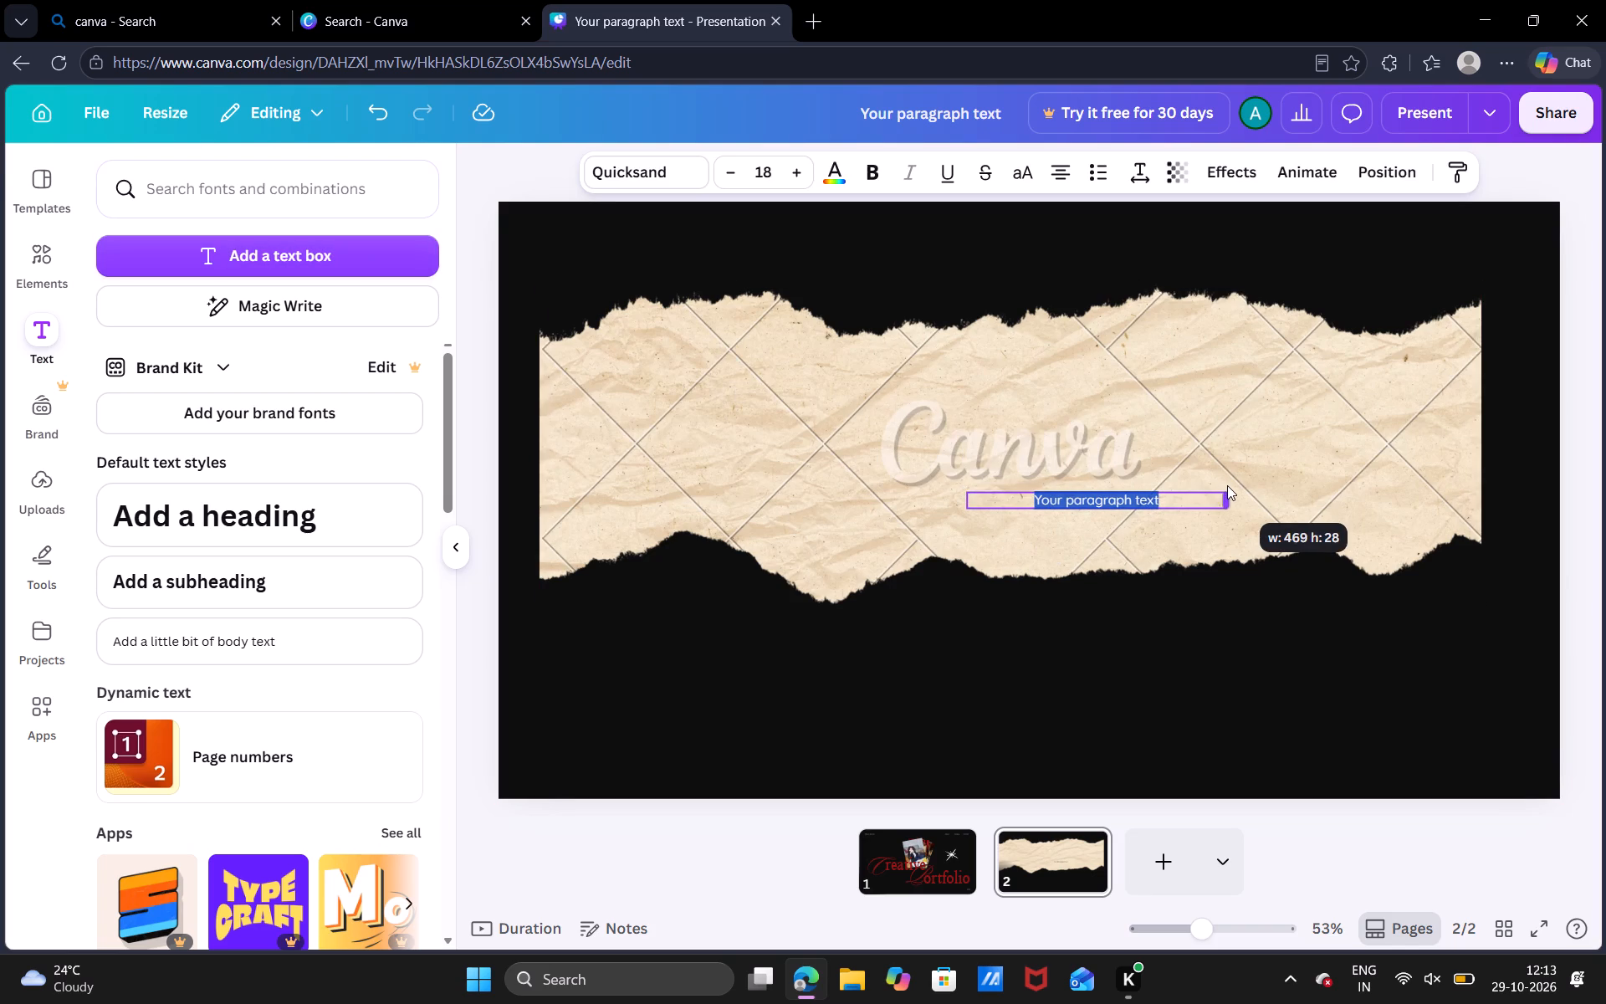
left_click_drag(1127, 488, 1127, 464)
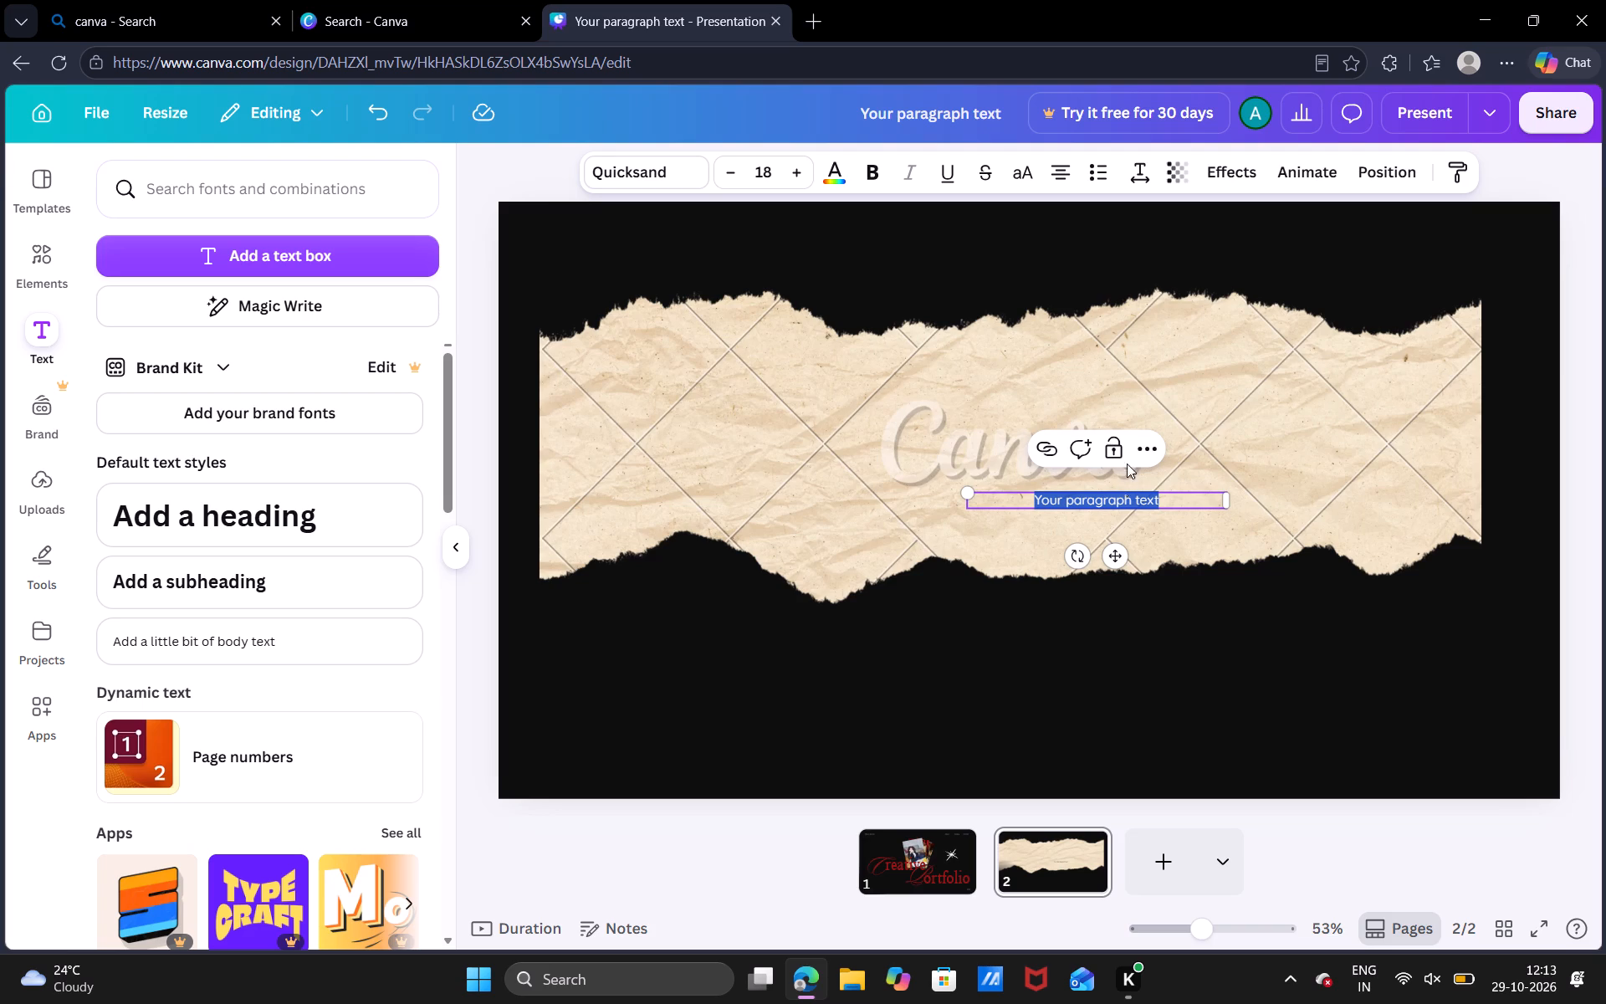
left_click_drag(1127, 464, 1126, 337)
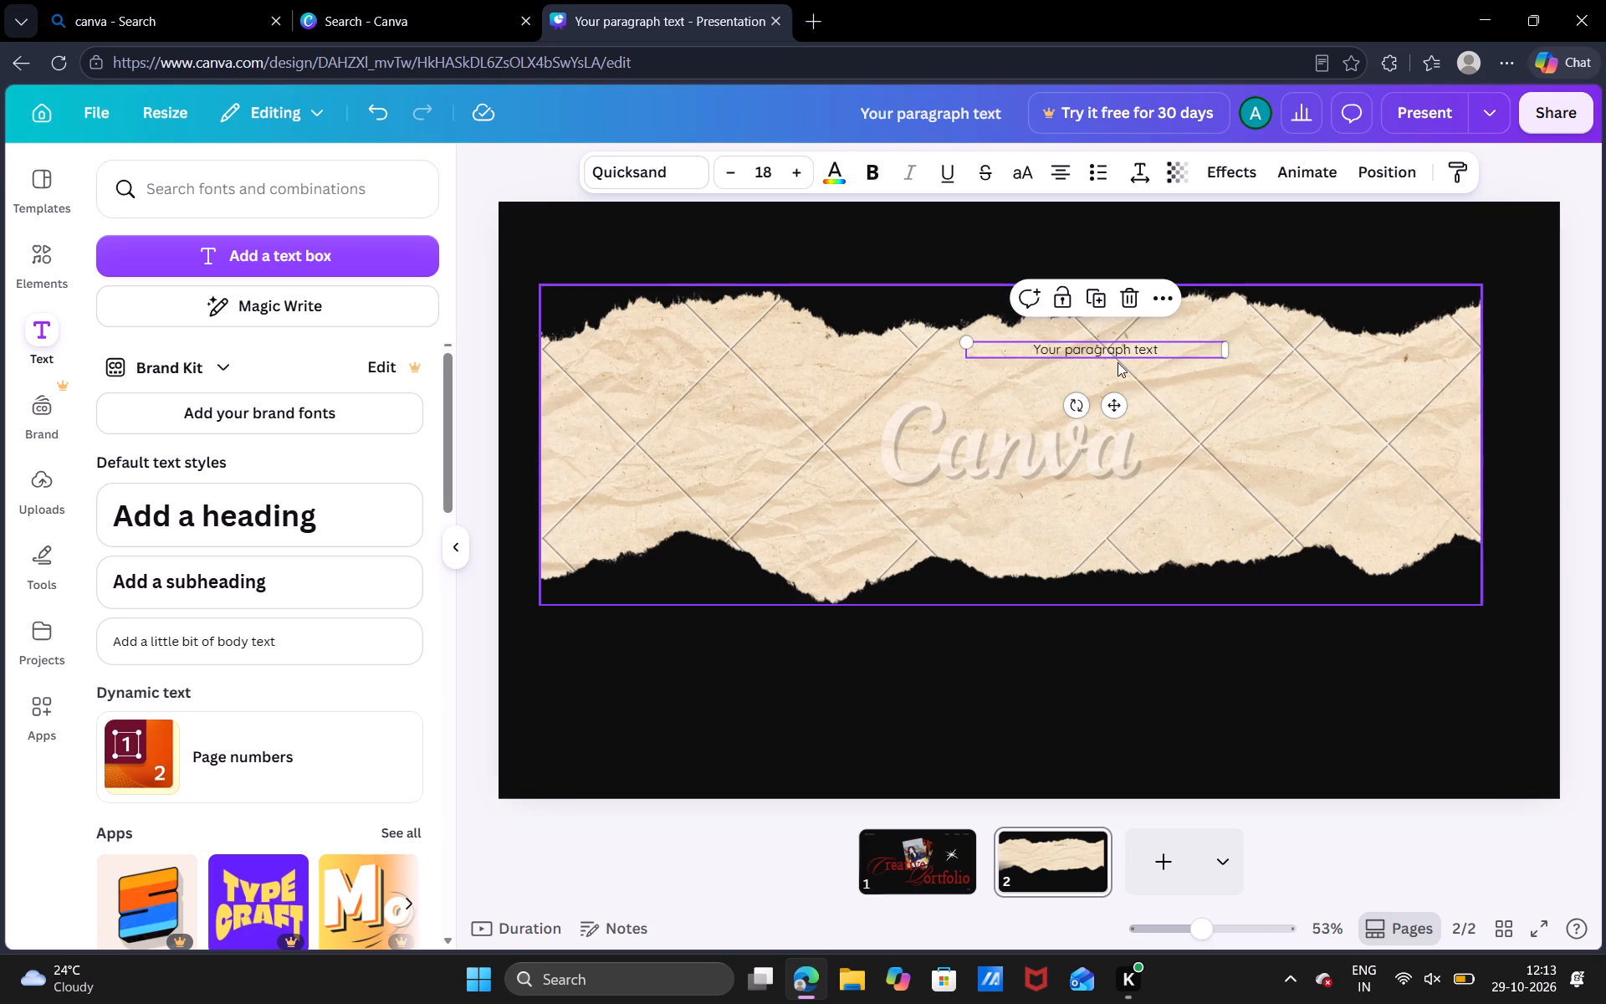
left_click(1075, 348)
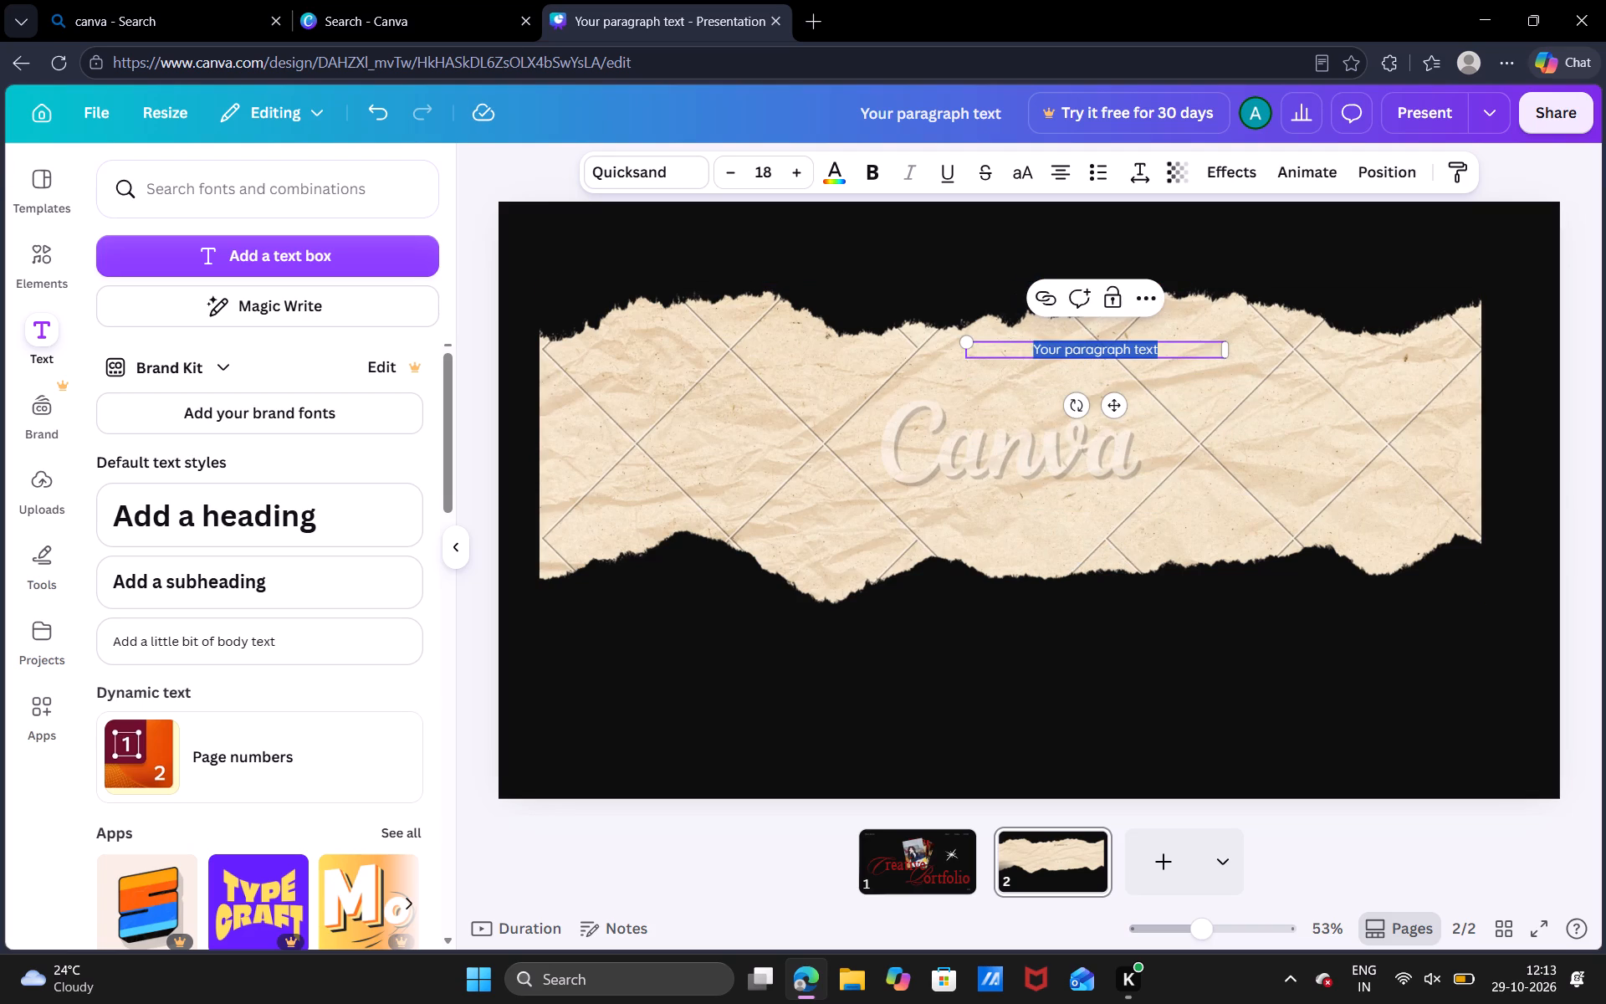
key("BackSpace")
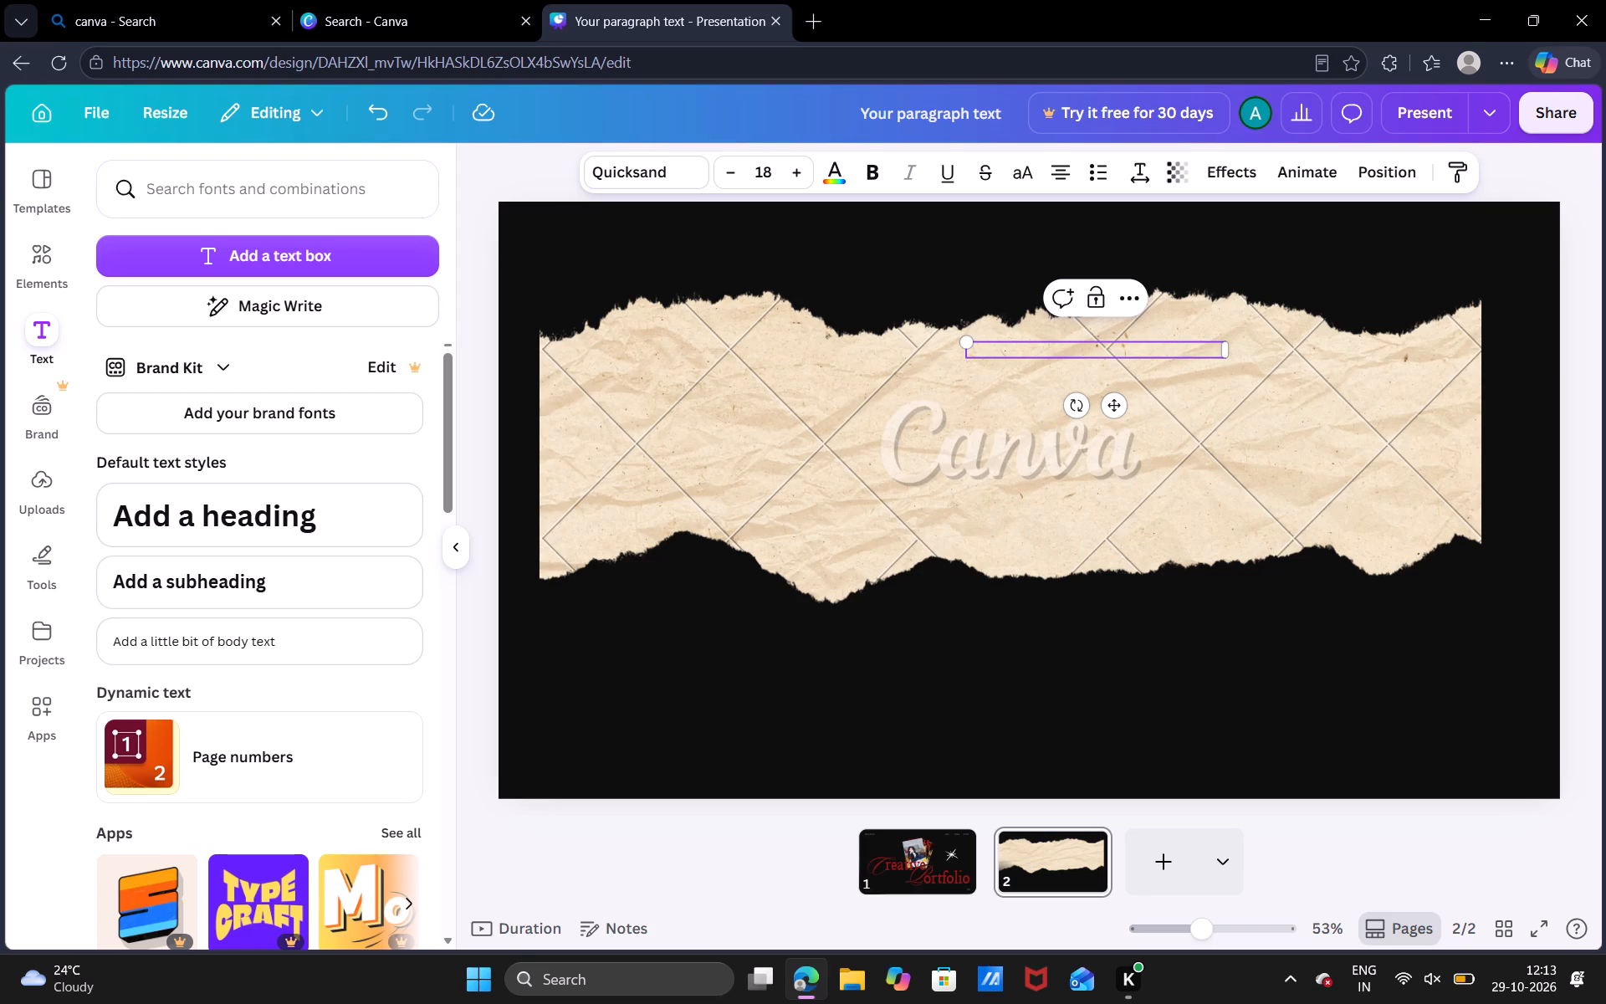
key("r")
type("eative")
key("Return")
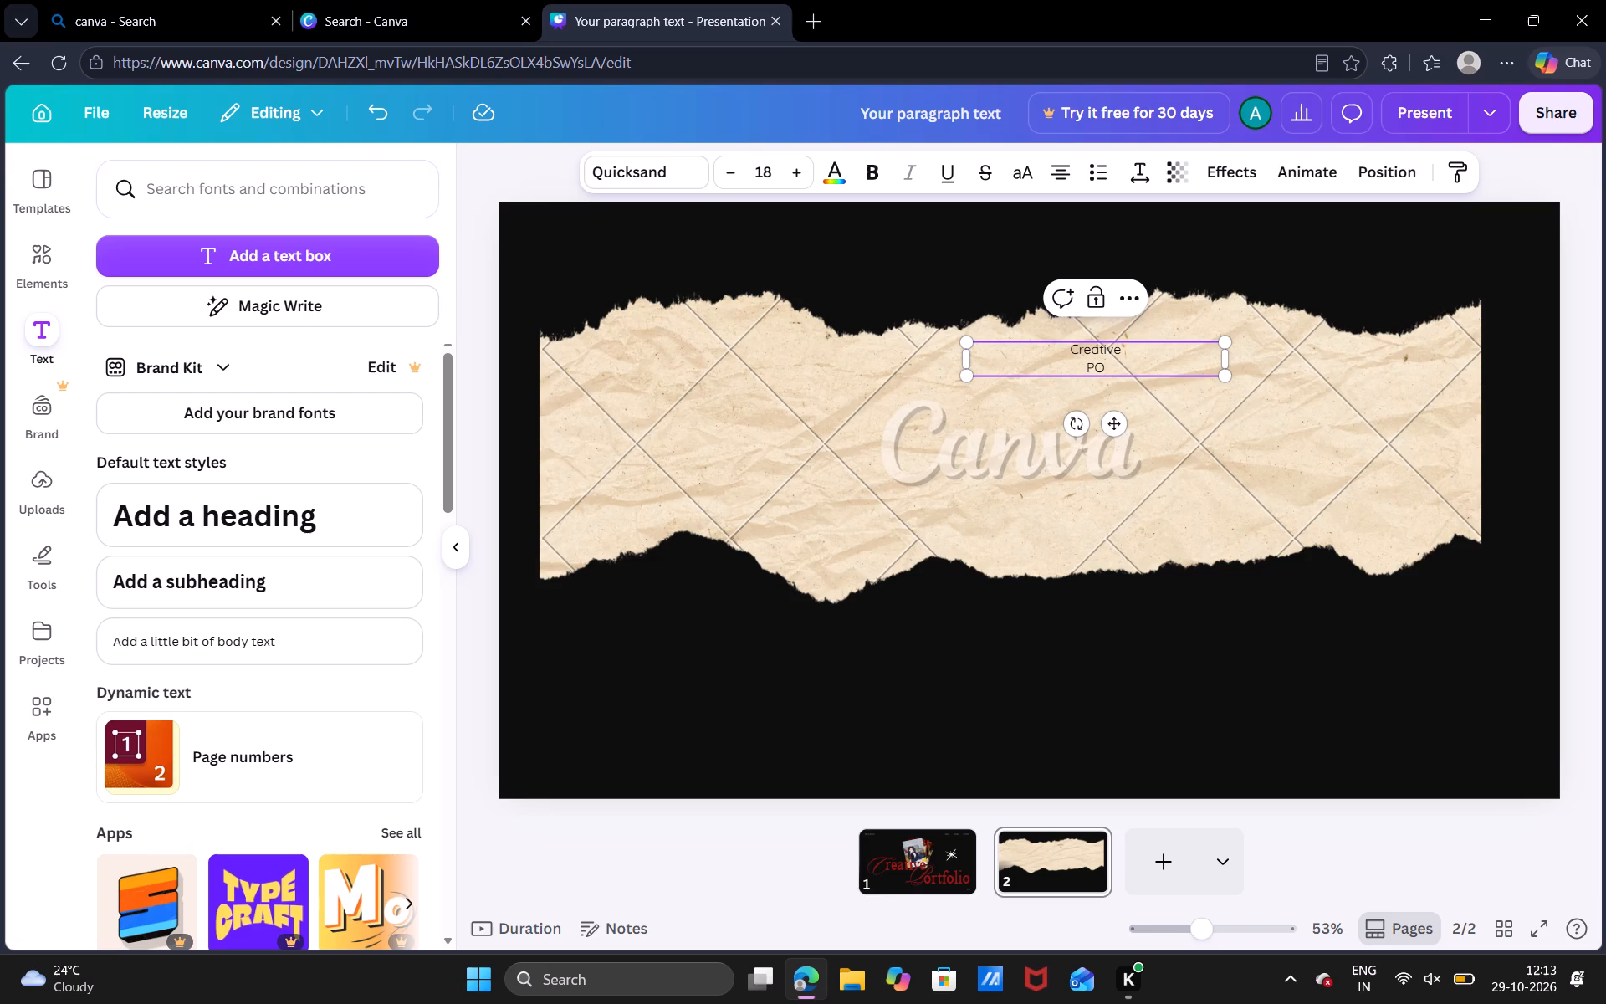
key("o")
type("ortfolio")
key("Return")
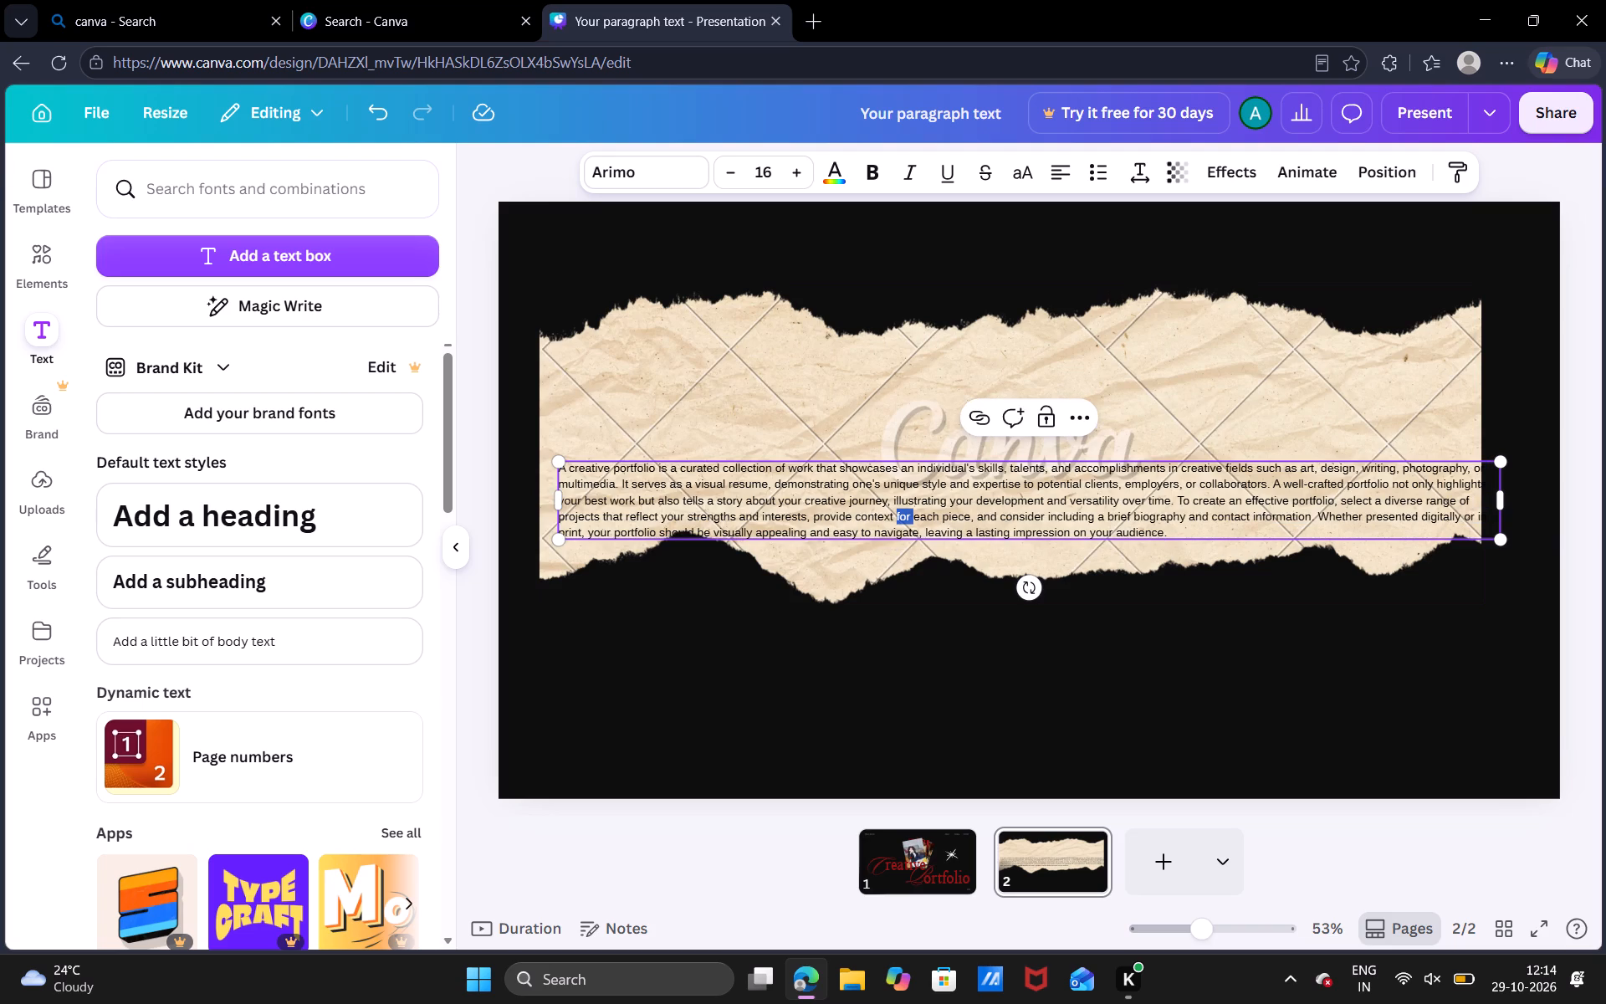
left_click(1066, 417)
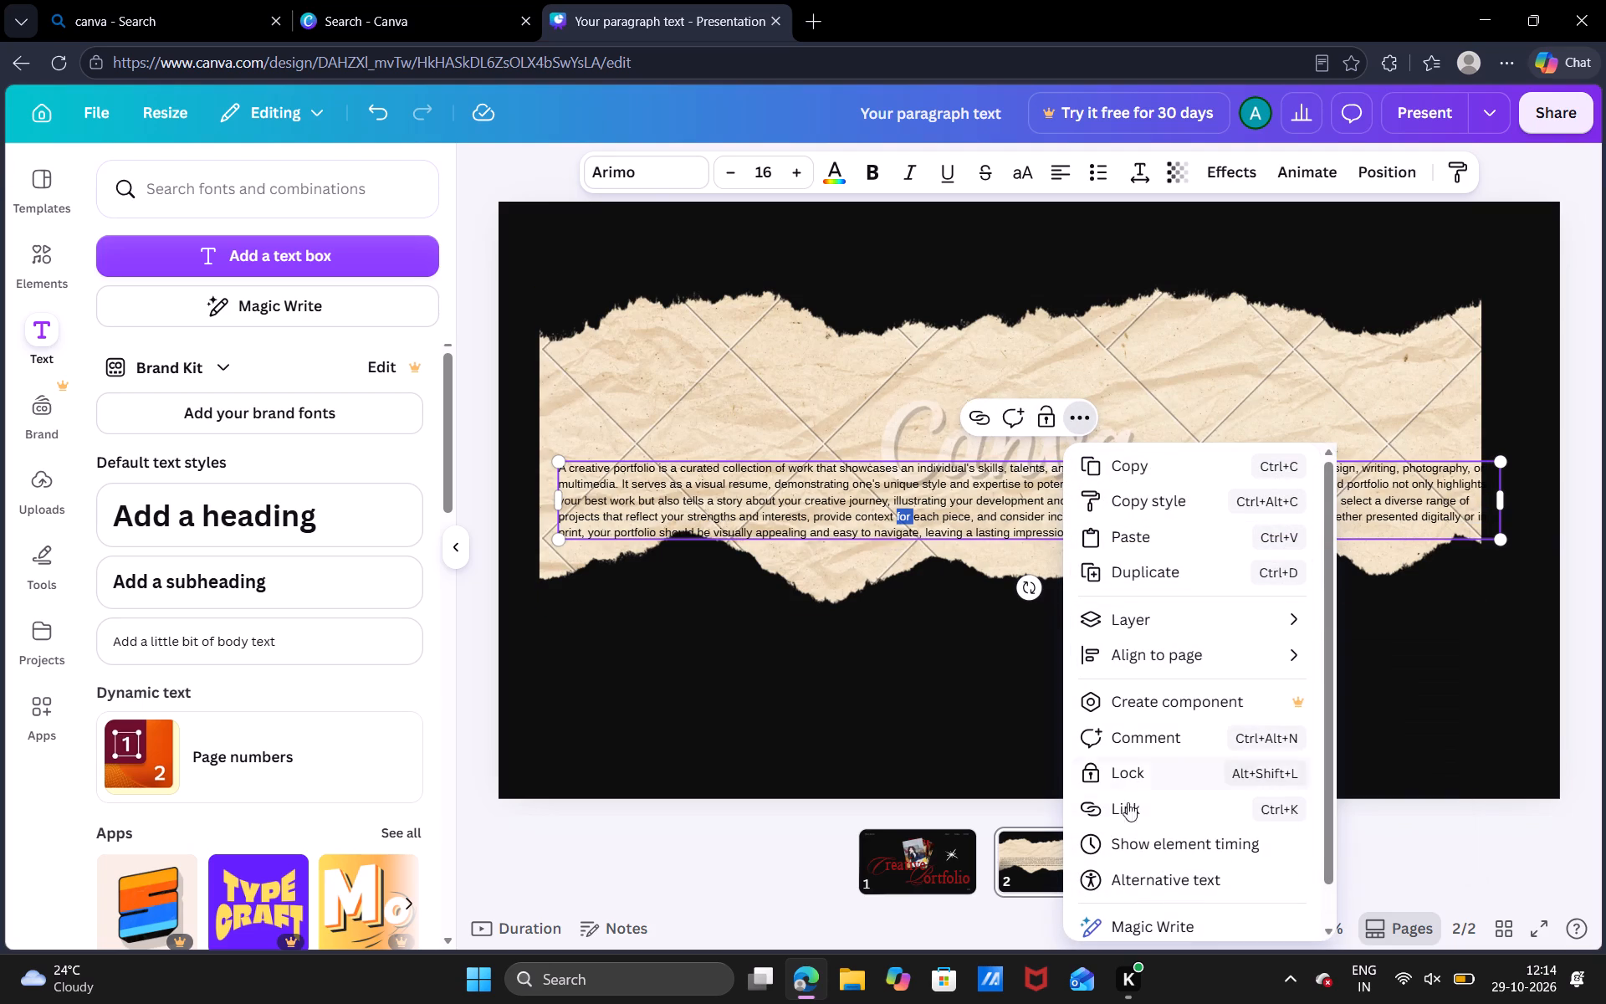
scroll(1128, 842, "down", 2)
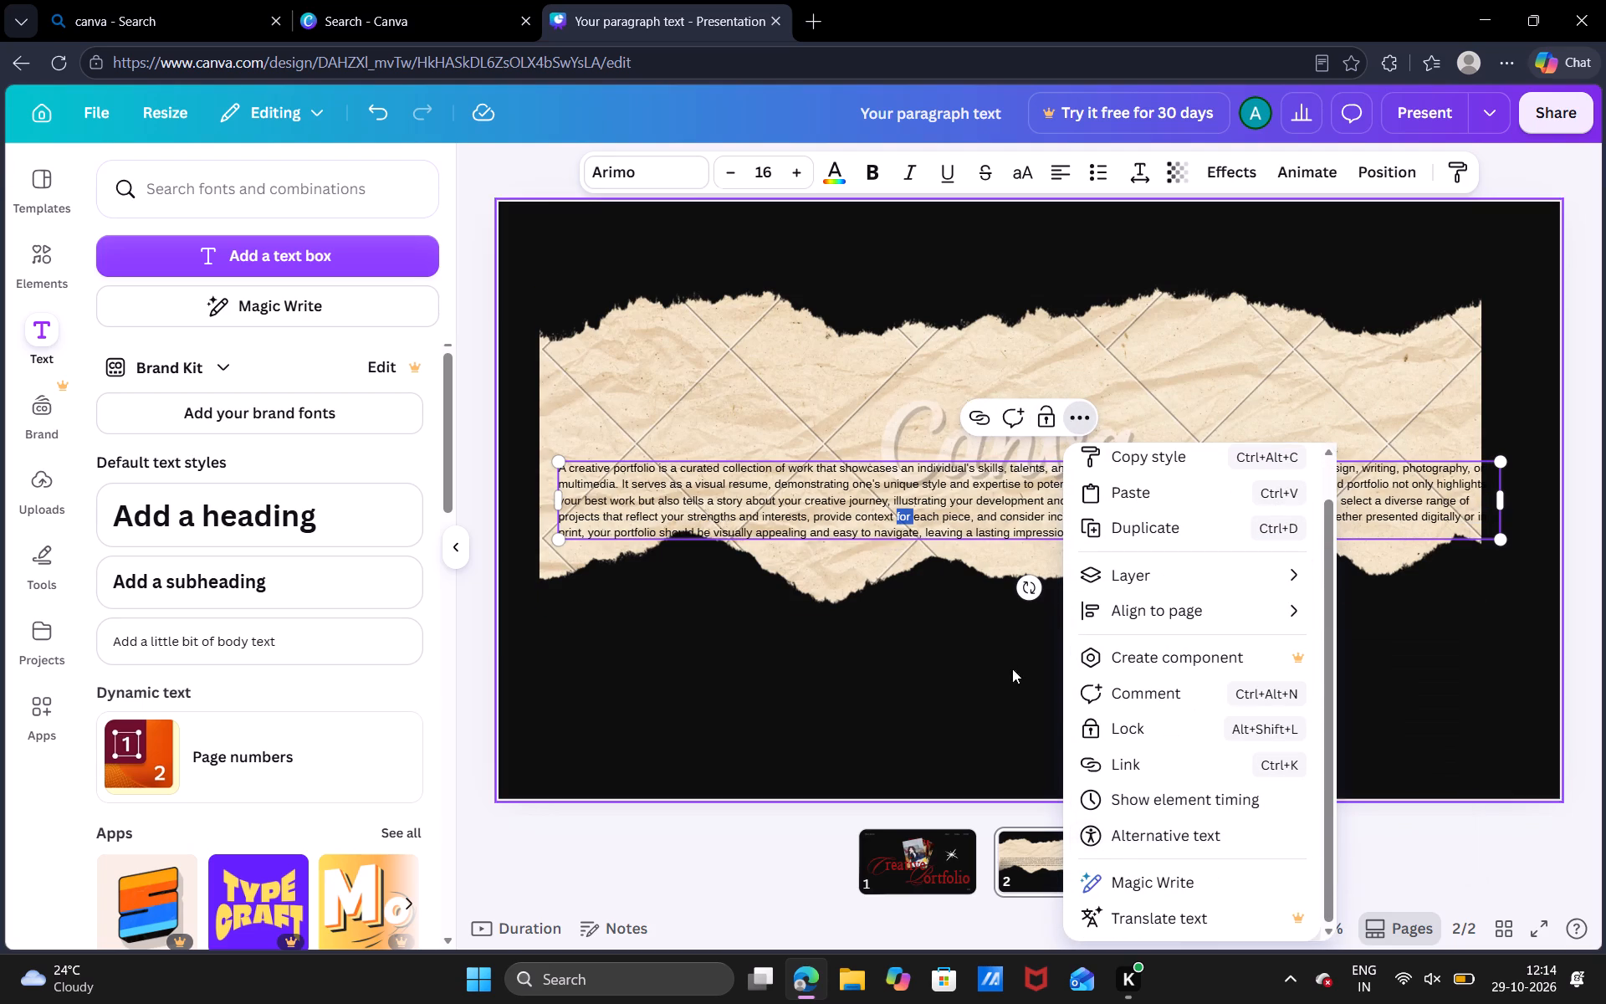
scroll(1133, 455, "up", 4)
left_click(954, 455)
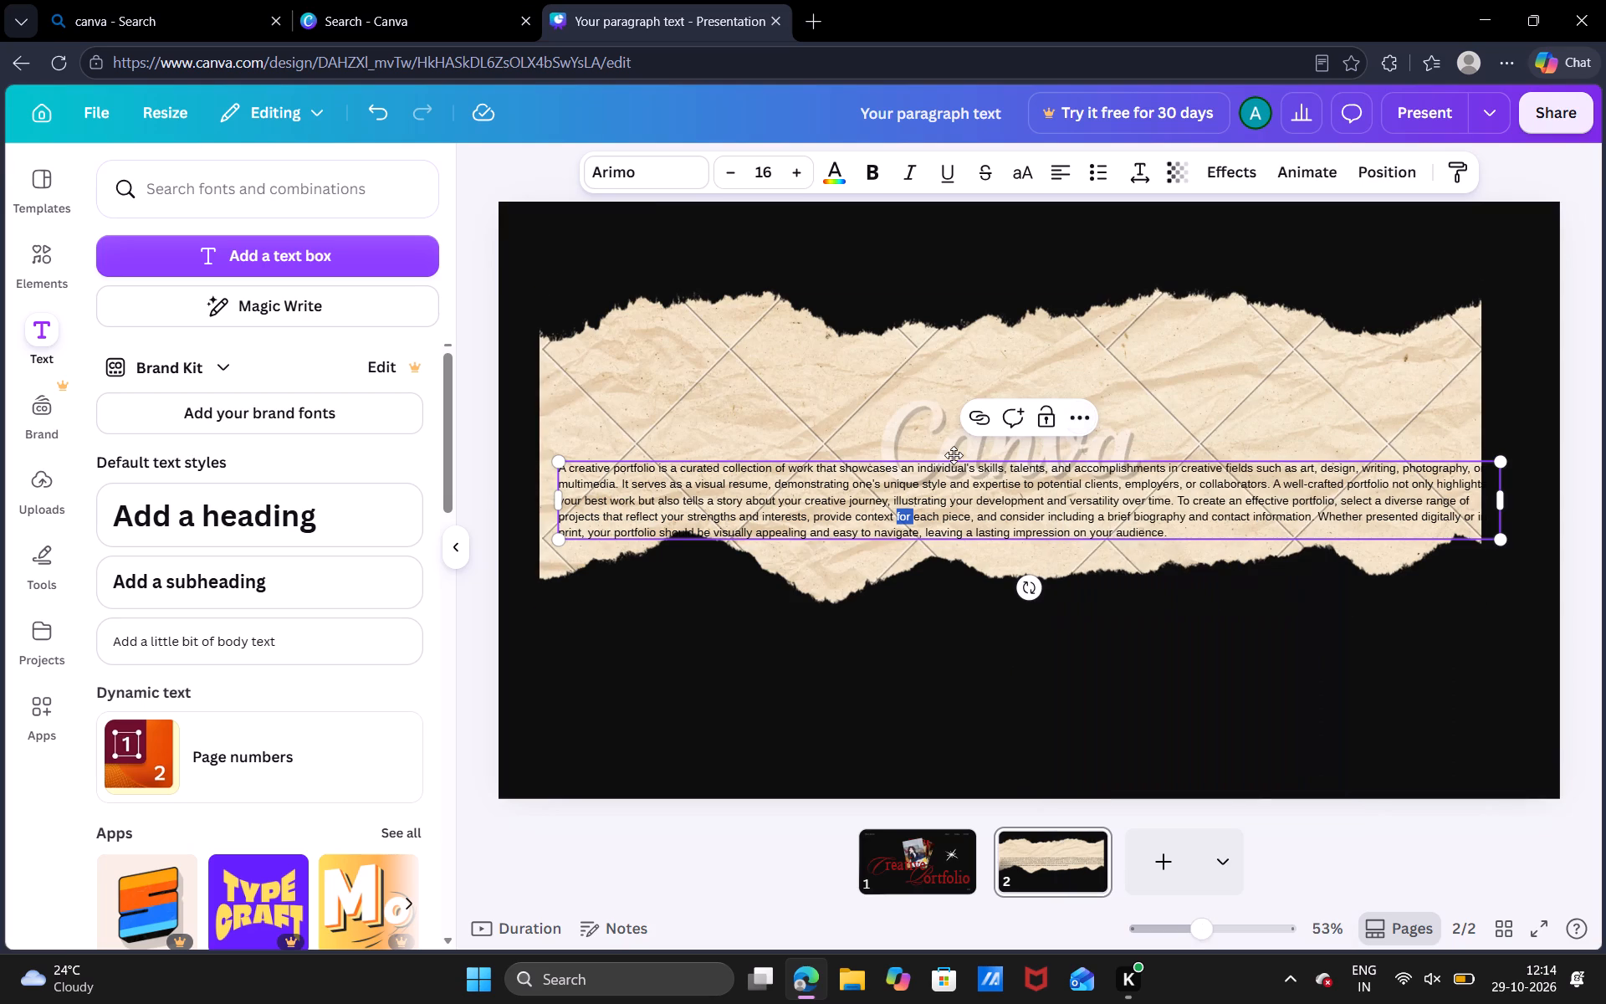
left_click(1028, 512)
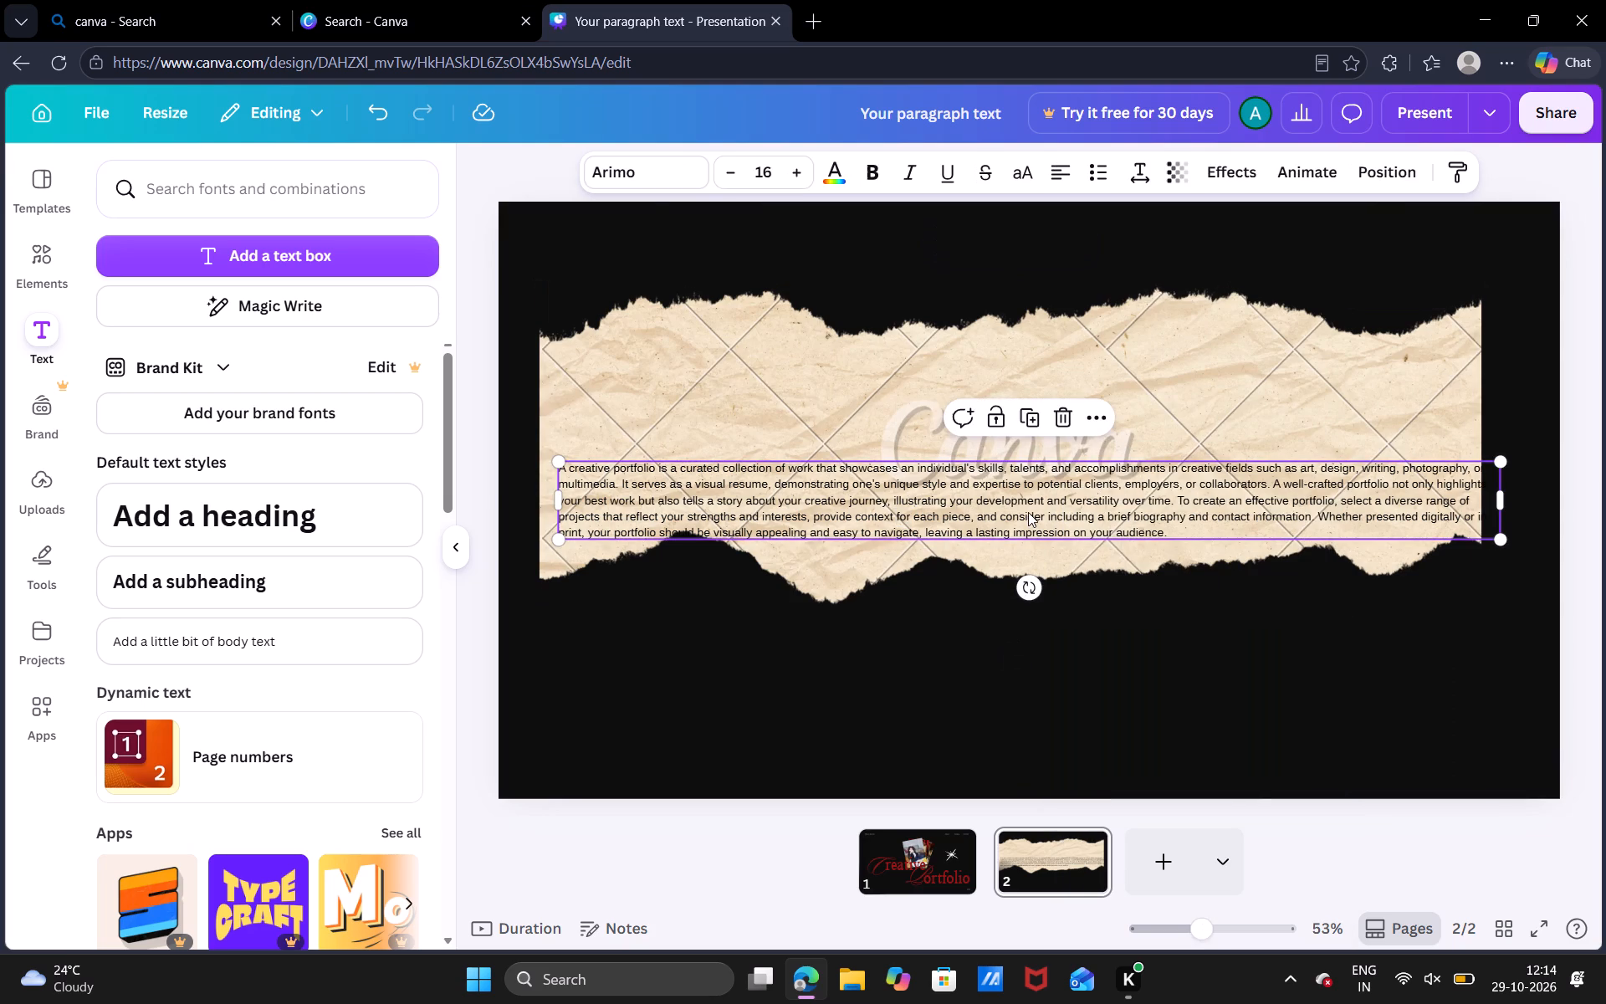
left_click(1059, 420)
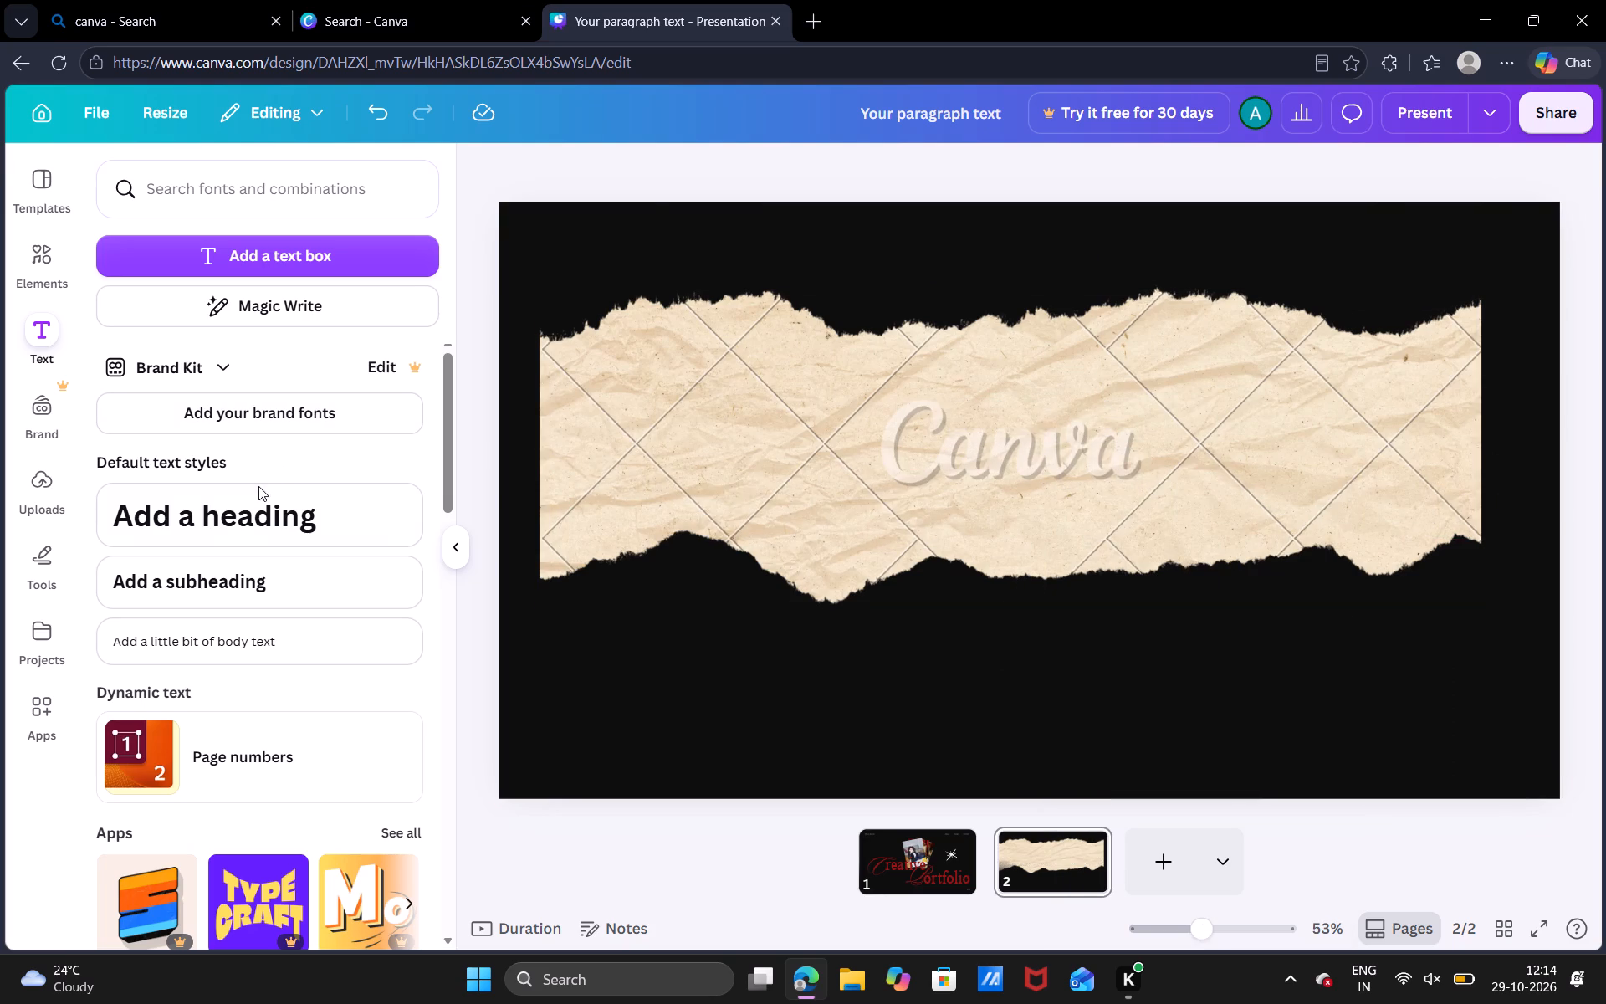
Add a default heading to page 2 and replace its text with "Creative" and "Portfolio" on two lines.
left_click(228, 528)
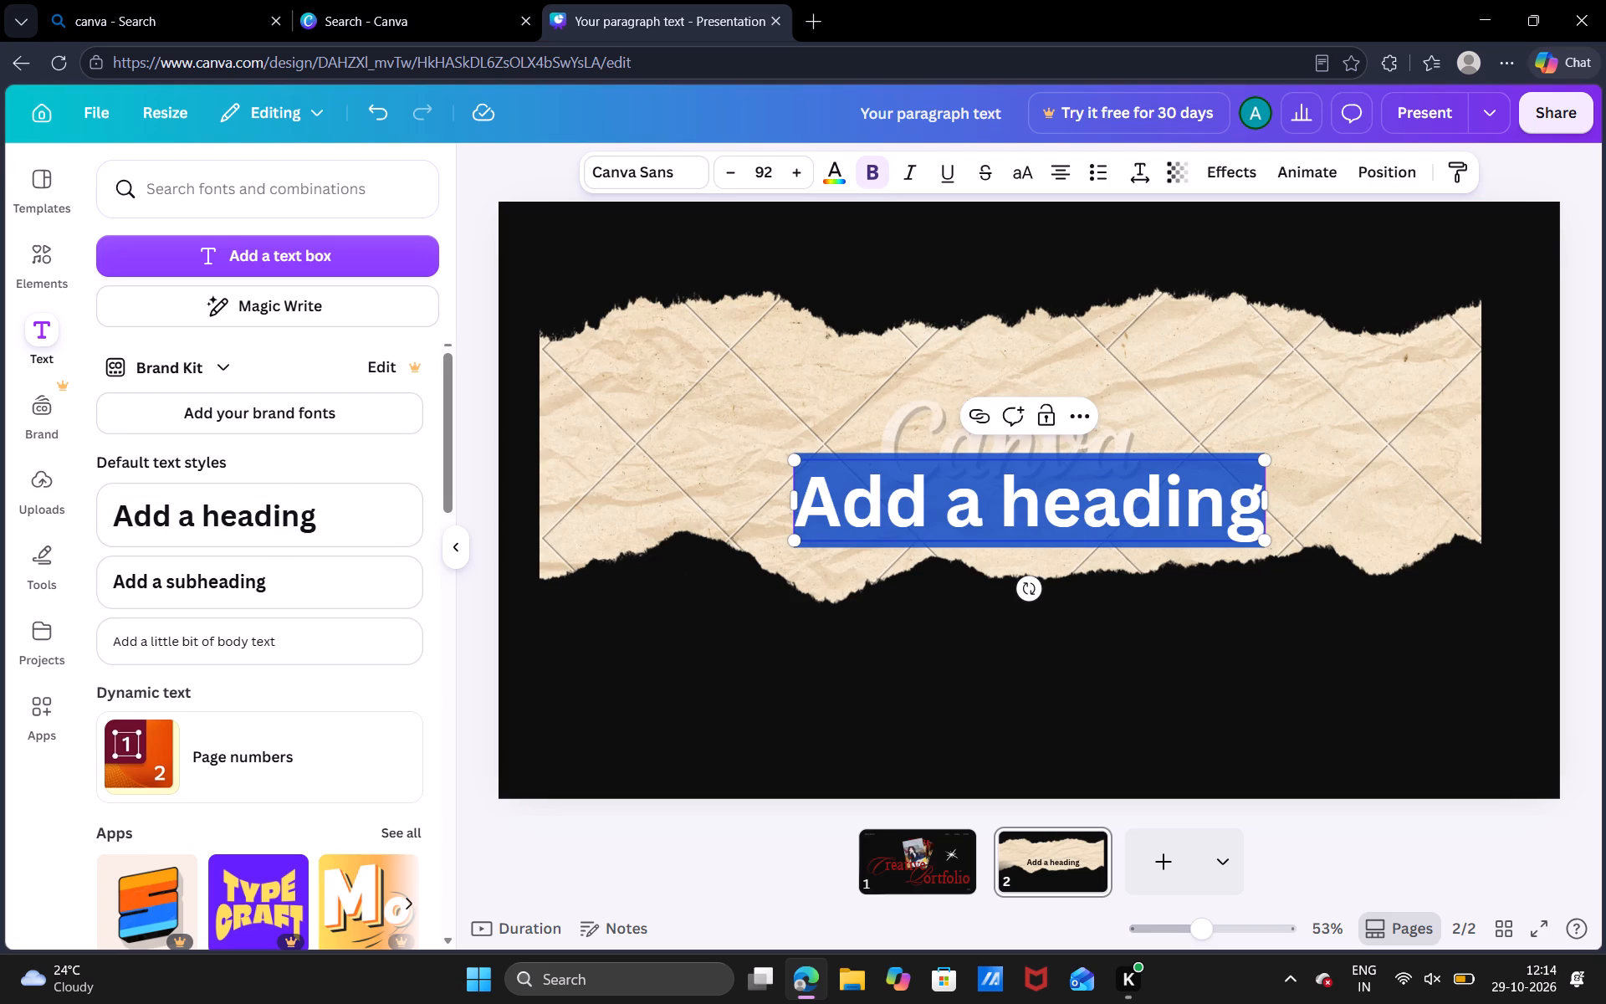
left_click(1012, 482)
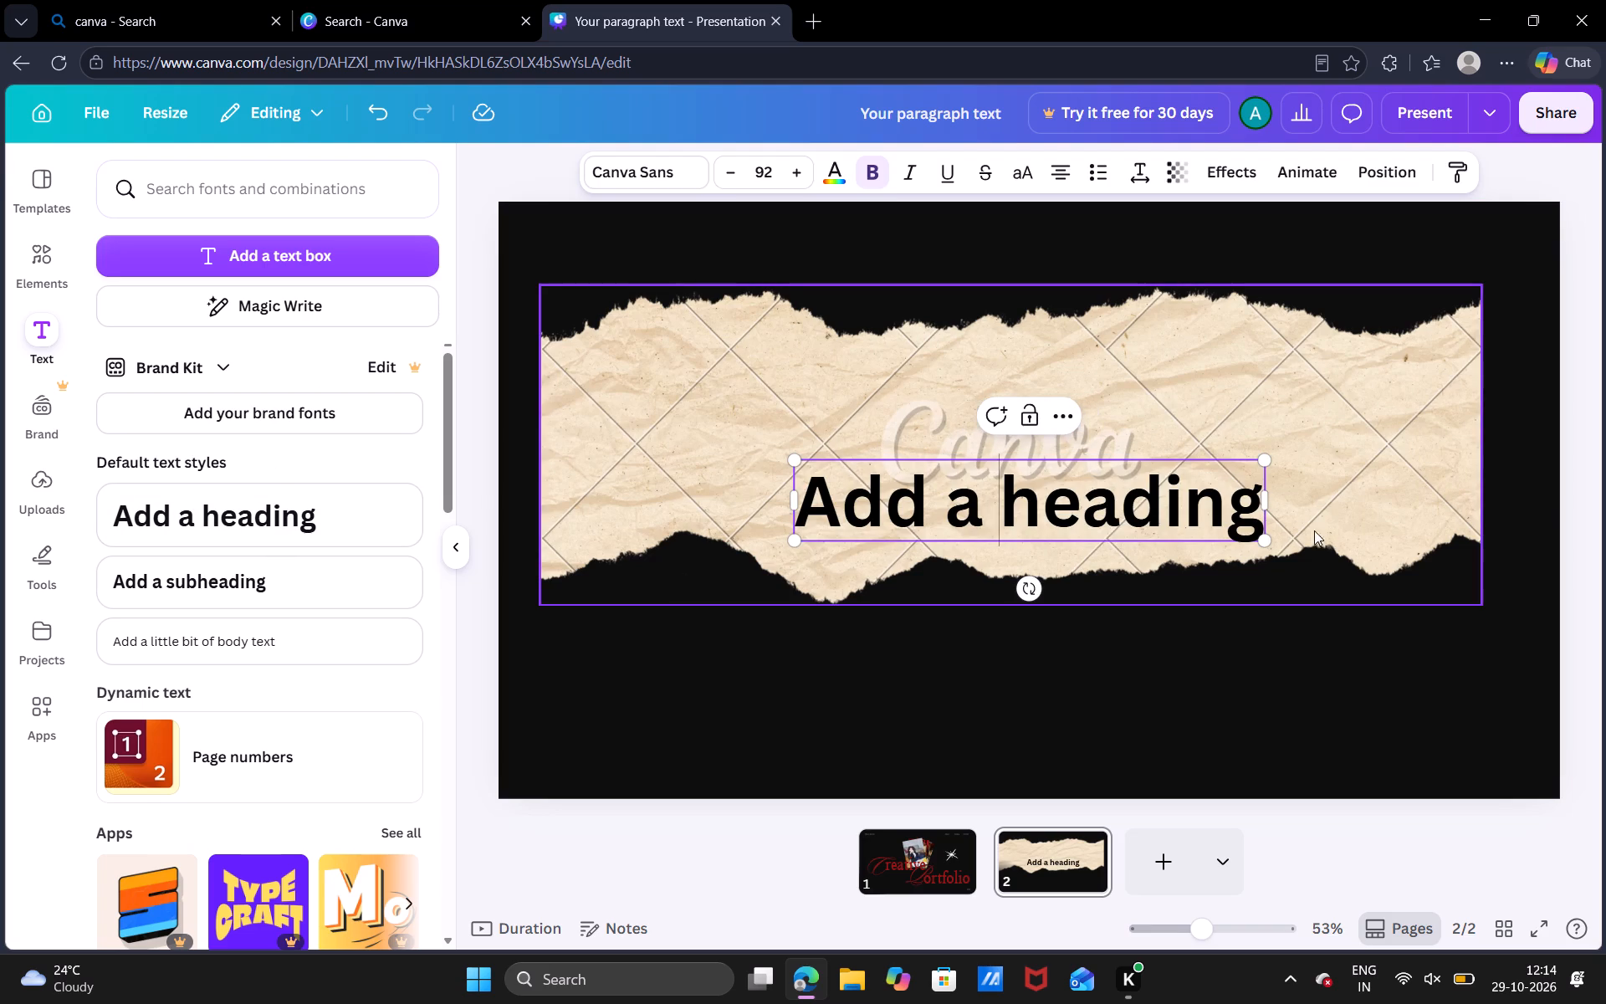
left_click(1256, 514)
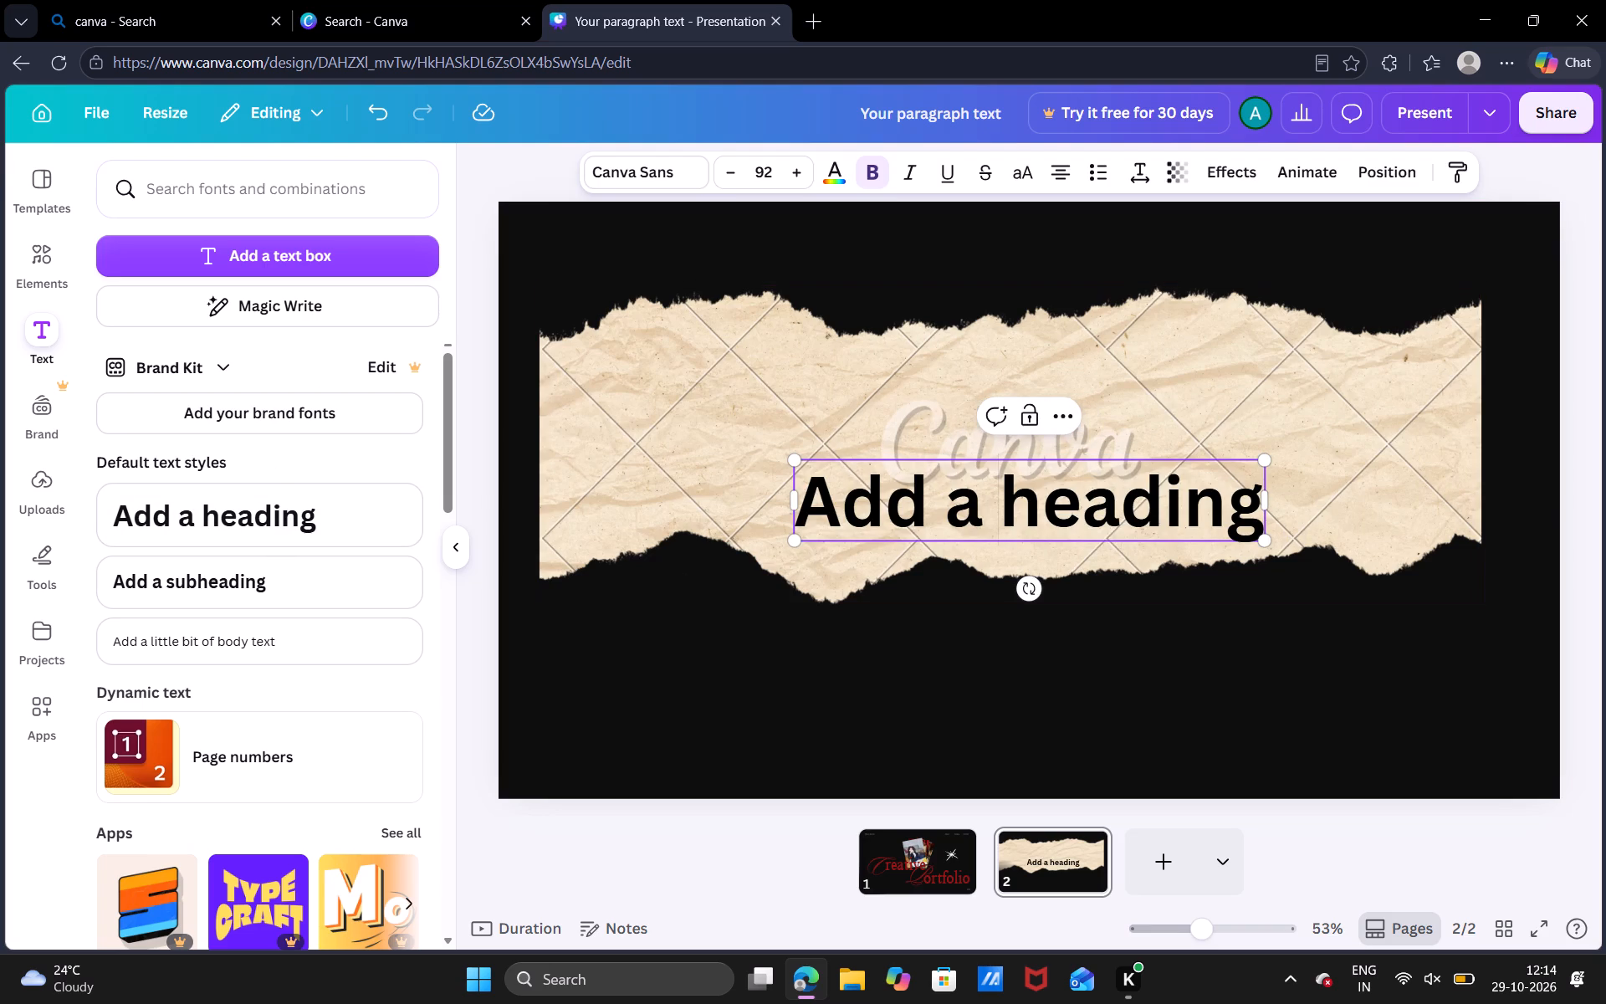
key("BackSpace")
key("BackSpace")
key("BackSpace")
key("BackSpace")
key("BackSpace")
key("BackSpace")
key("BackSpace")
key("BackSpace")
key("BackSpace")
key("BackSpace")
key("BackSpace")
key("BackSpace")
key("BackSpace")
key("BackSpace")
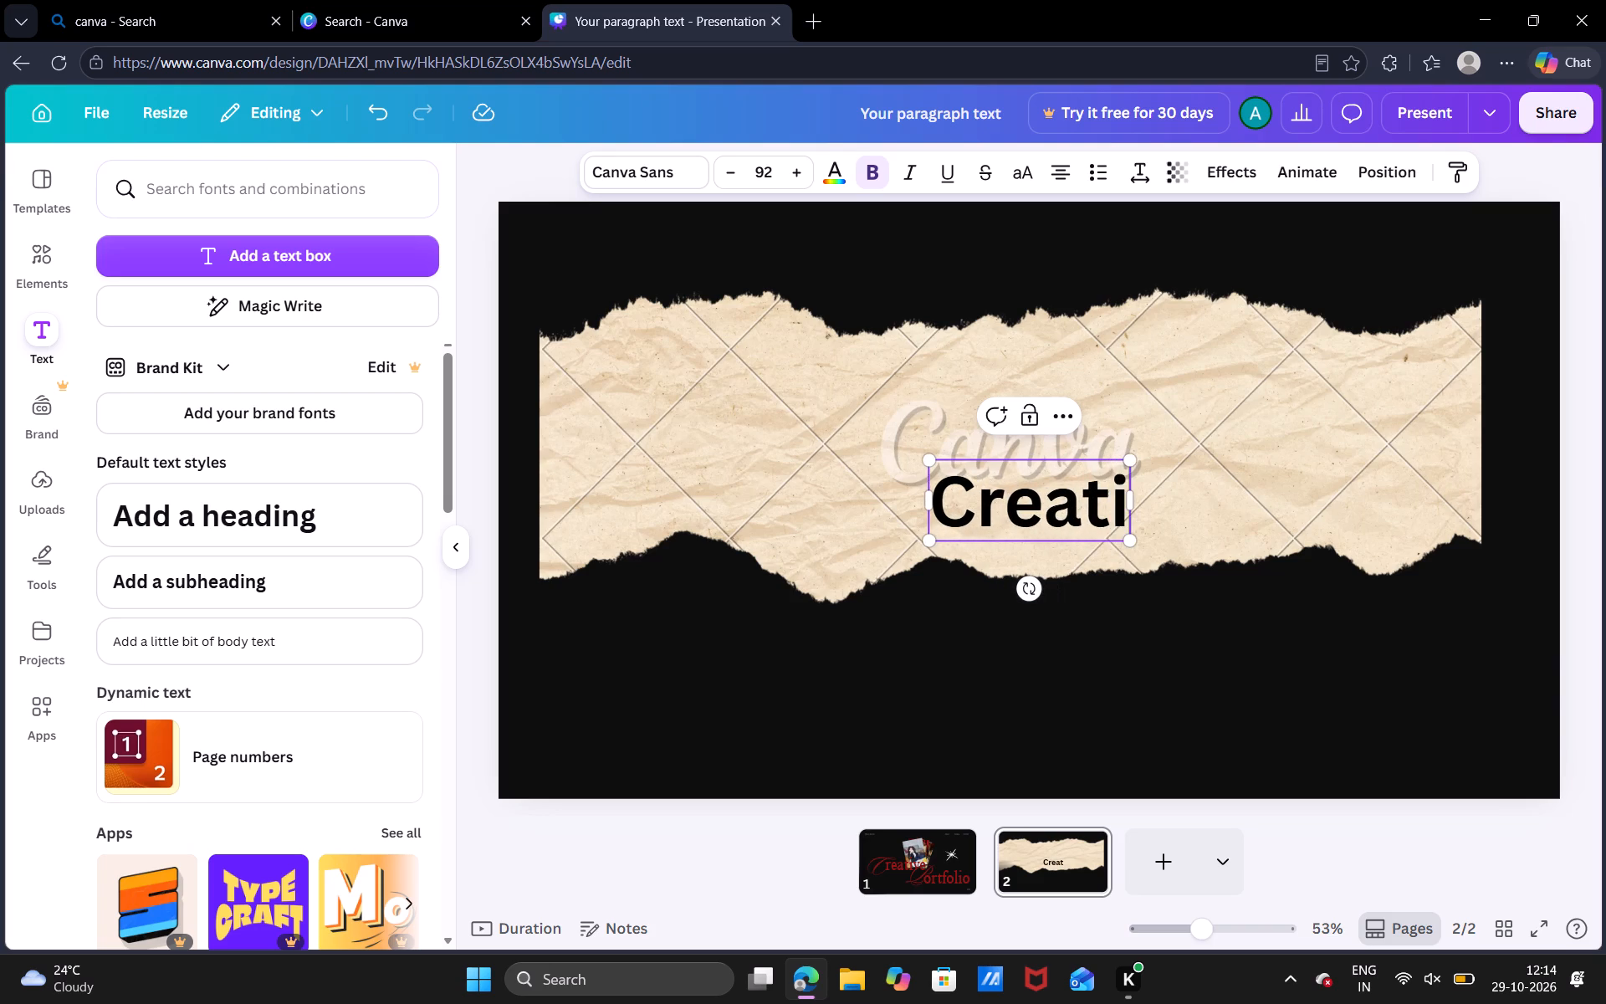
key("Return")
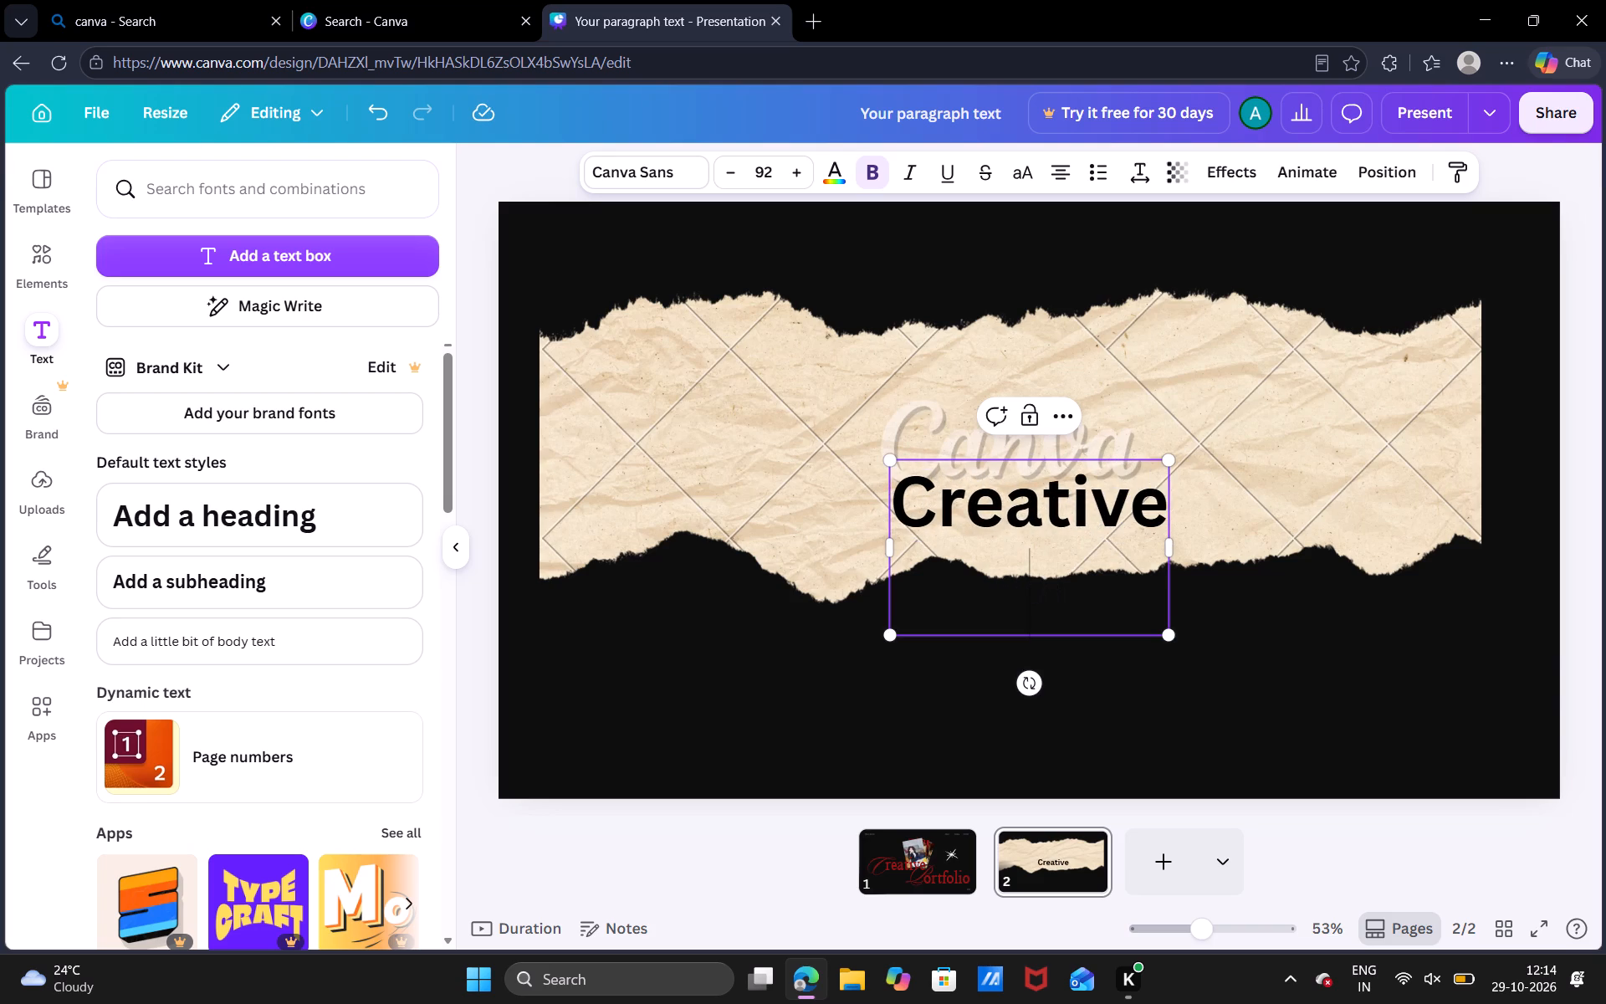
key("p")
key("BackSpace")
type("ortfolio")
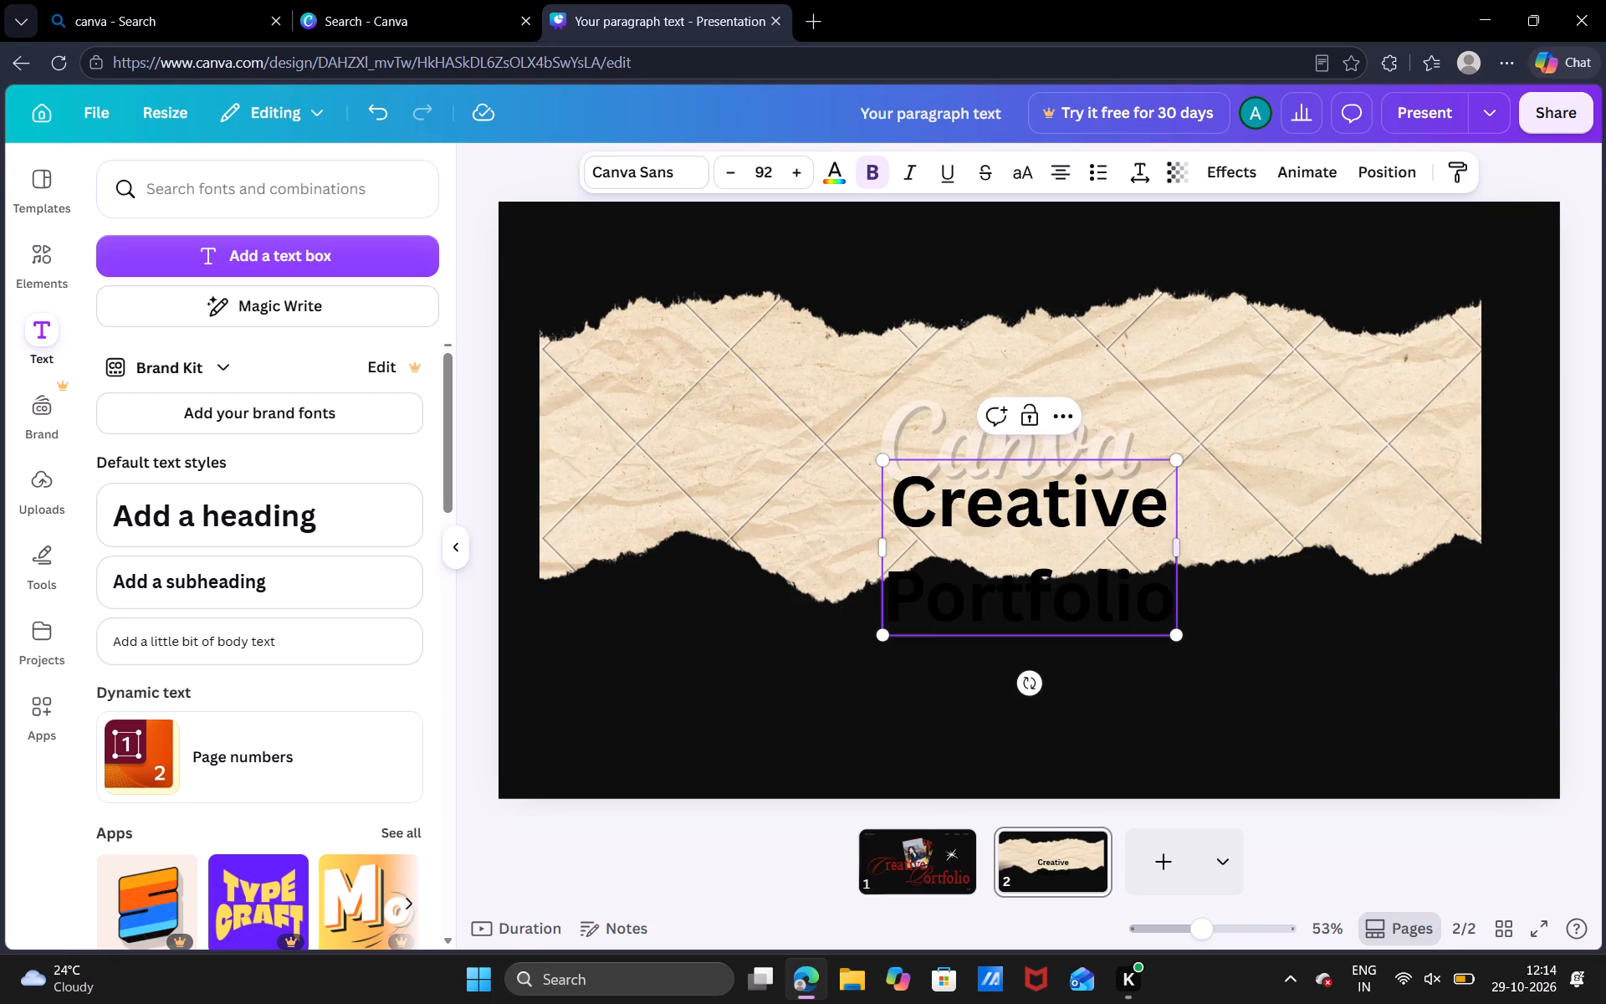
Move the "Creative Portfolio" heading up so both lines sit centred on the torn paper.
left_click_drag(1069, 458, 1055, 378)
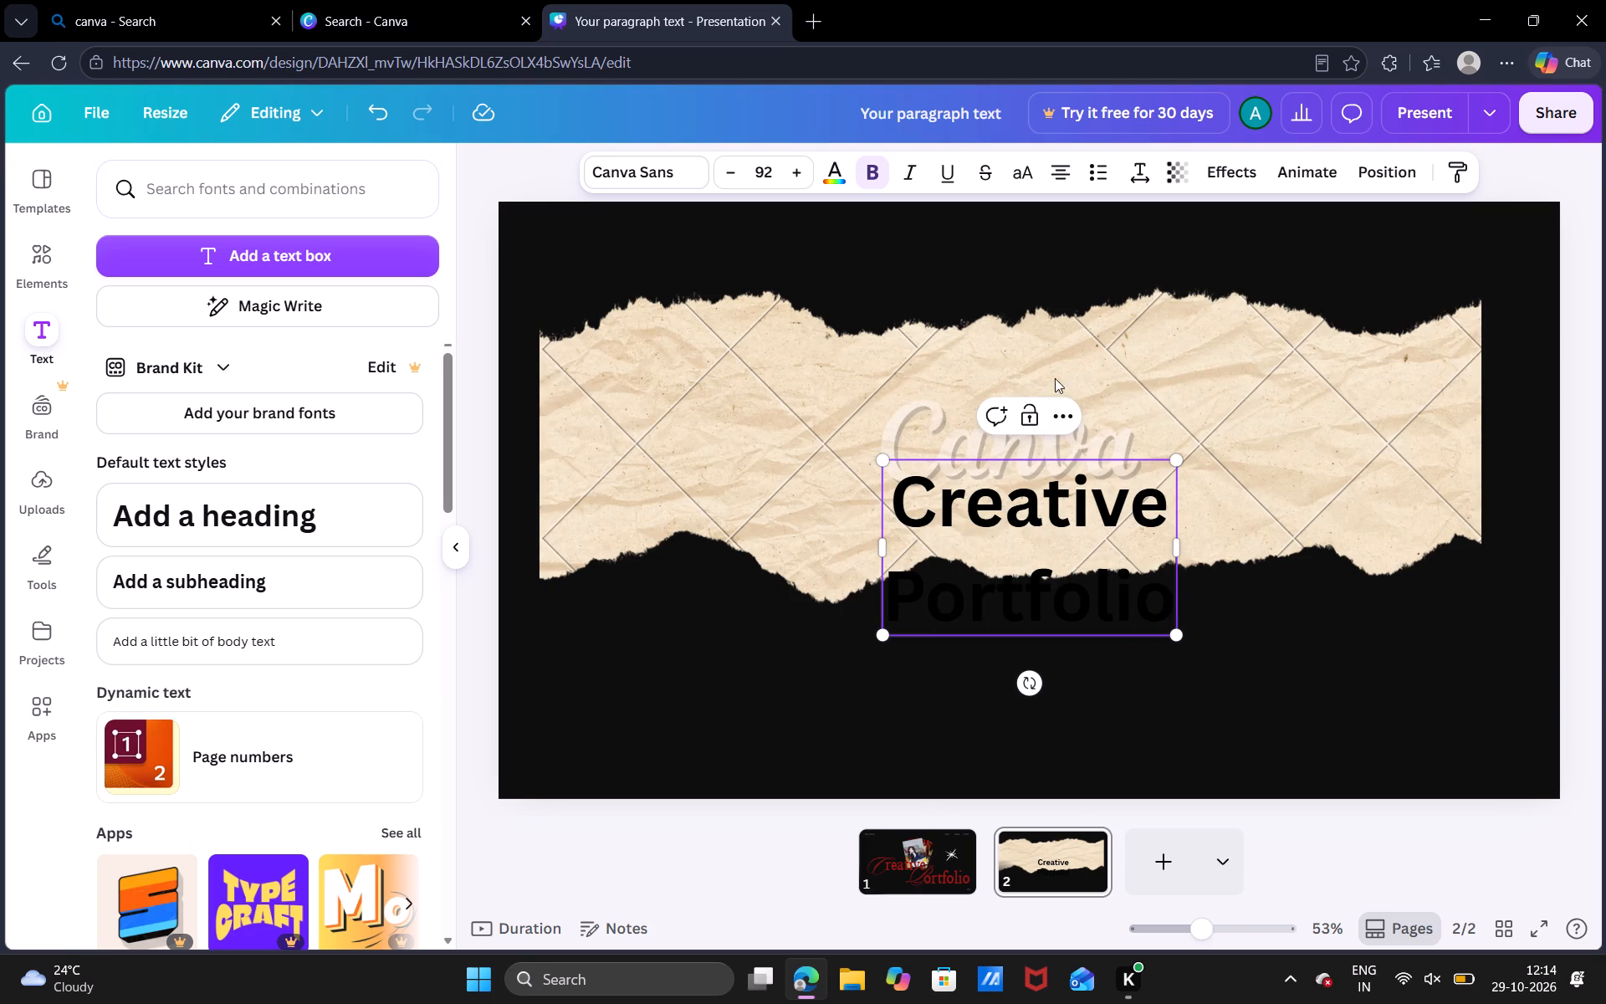
left_click_drag(1055, 378, 1053, 345)
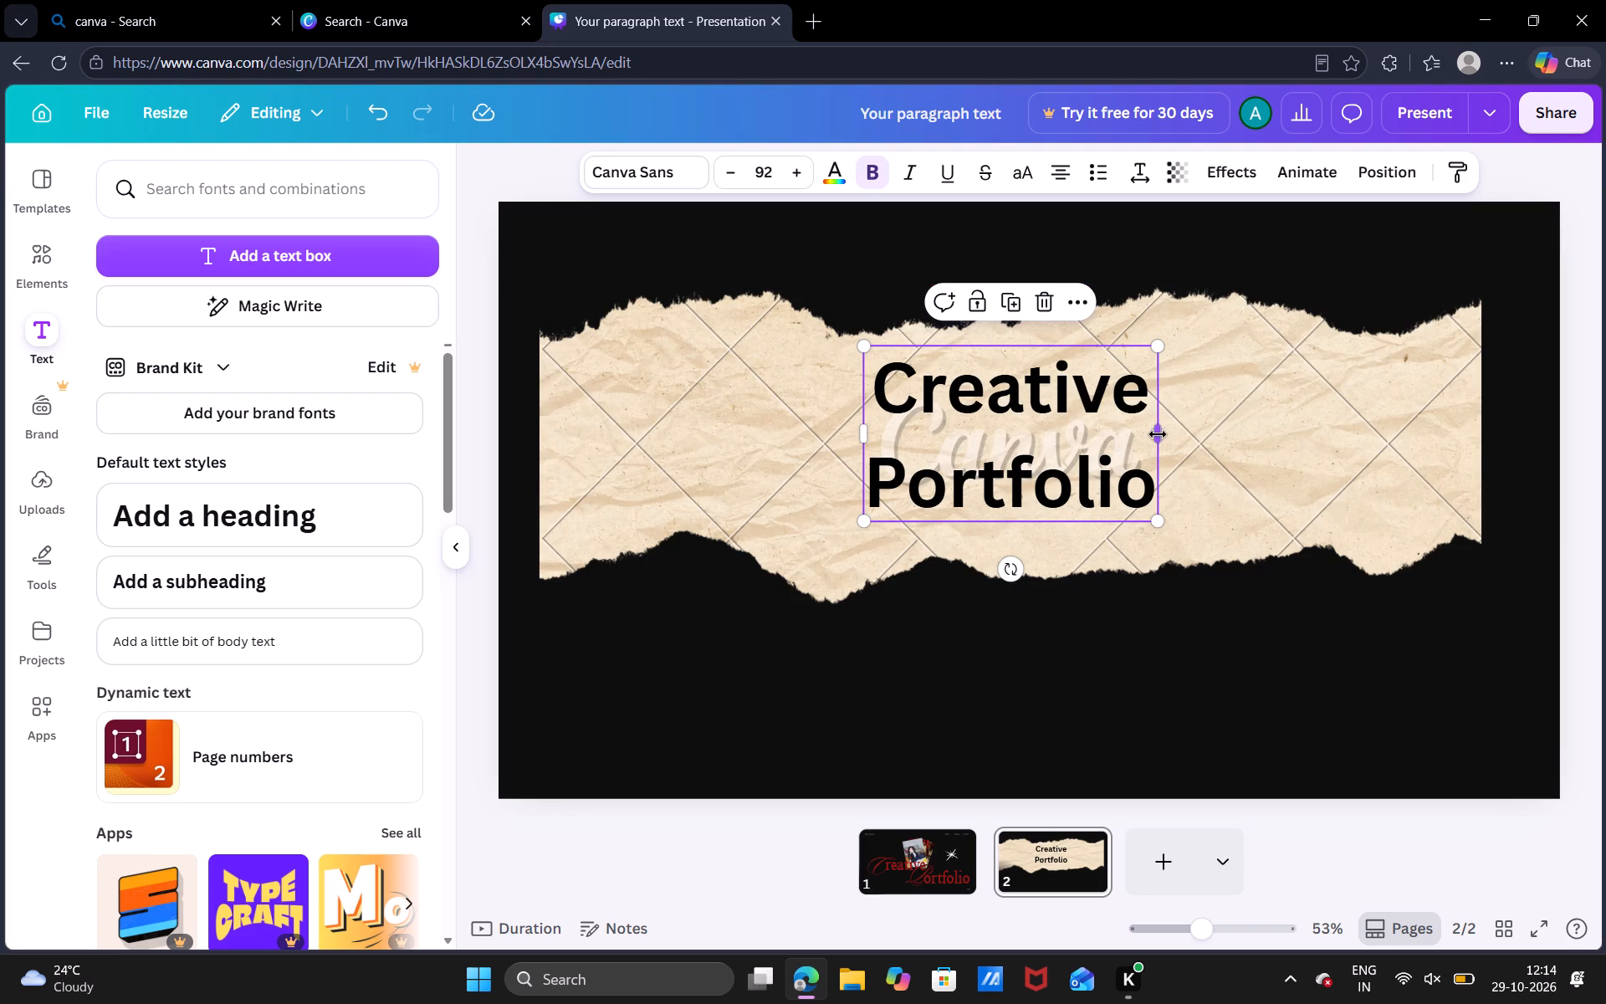
Widen the "Creative Portfolio" heading's text box on both sides, keeping the text on two lines.
left_click_drag(1158, 436, 1210, 427)
left_click(868, 431)
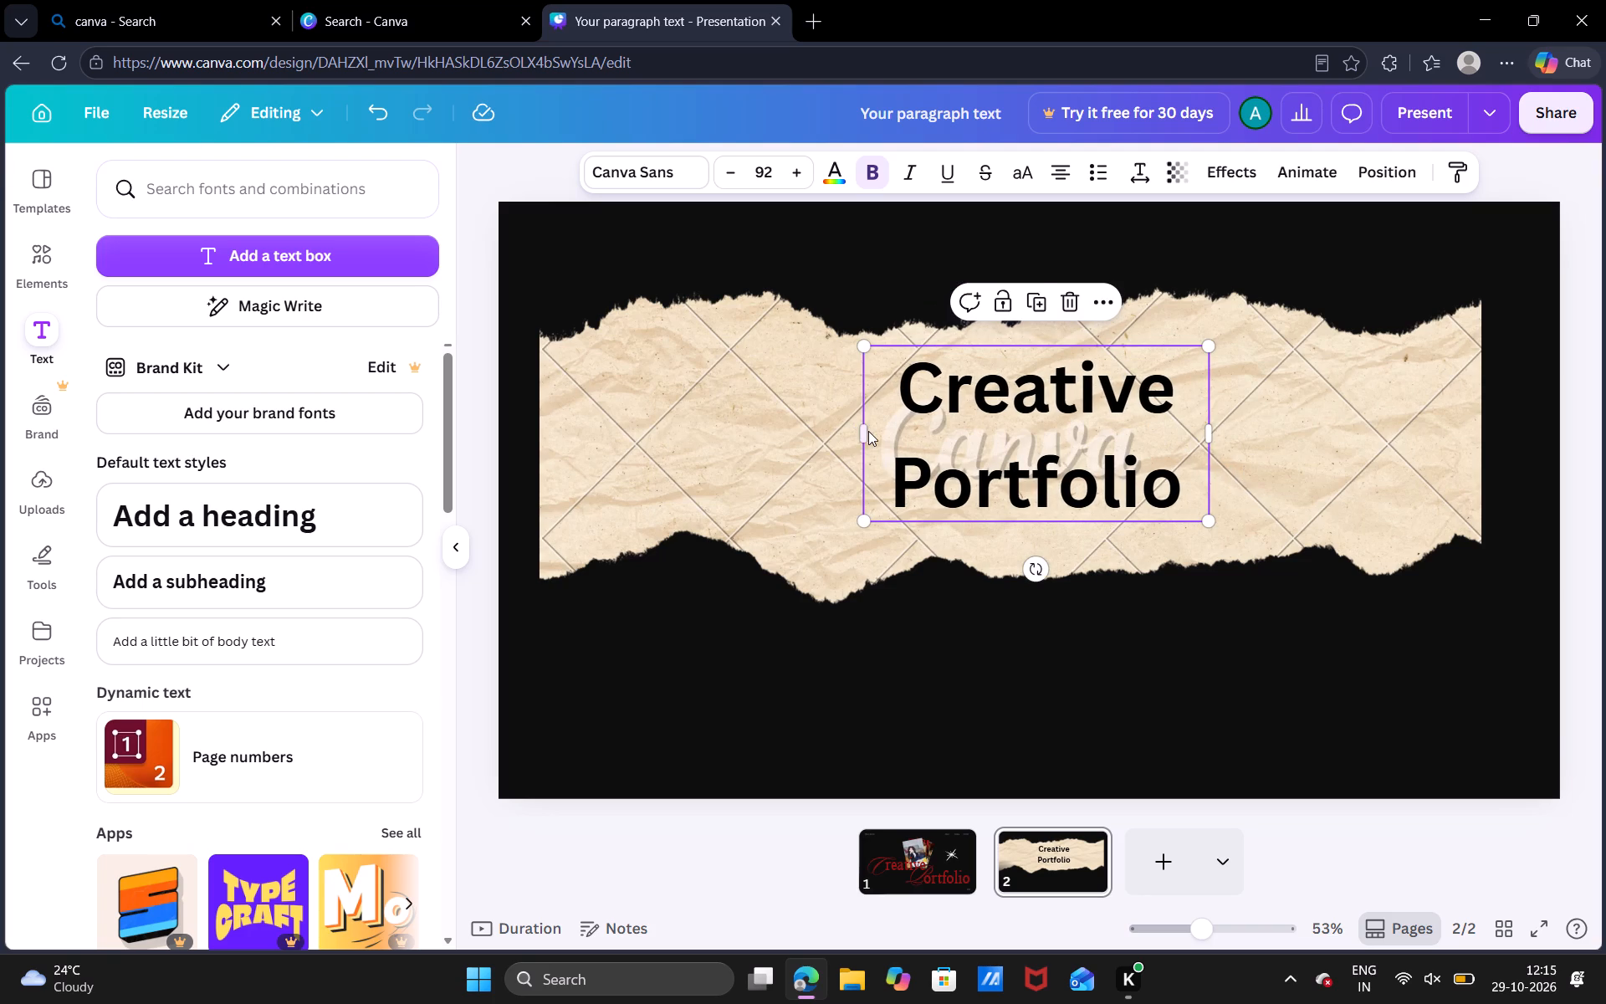
left_click_drag(863, 429, 781, 438)
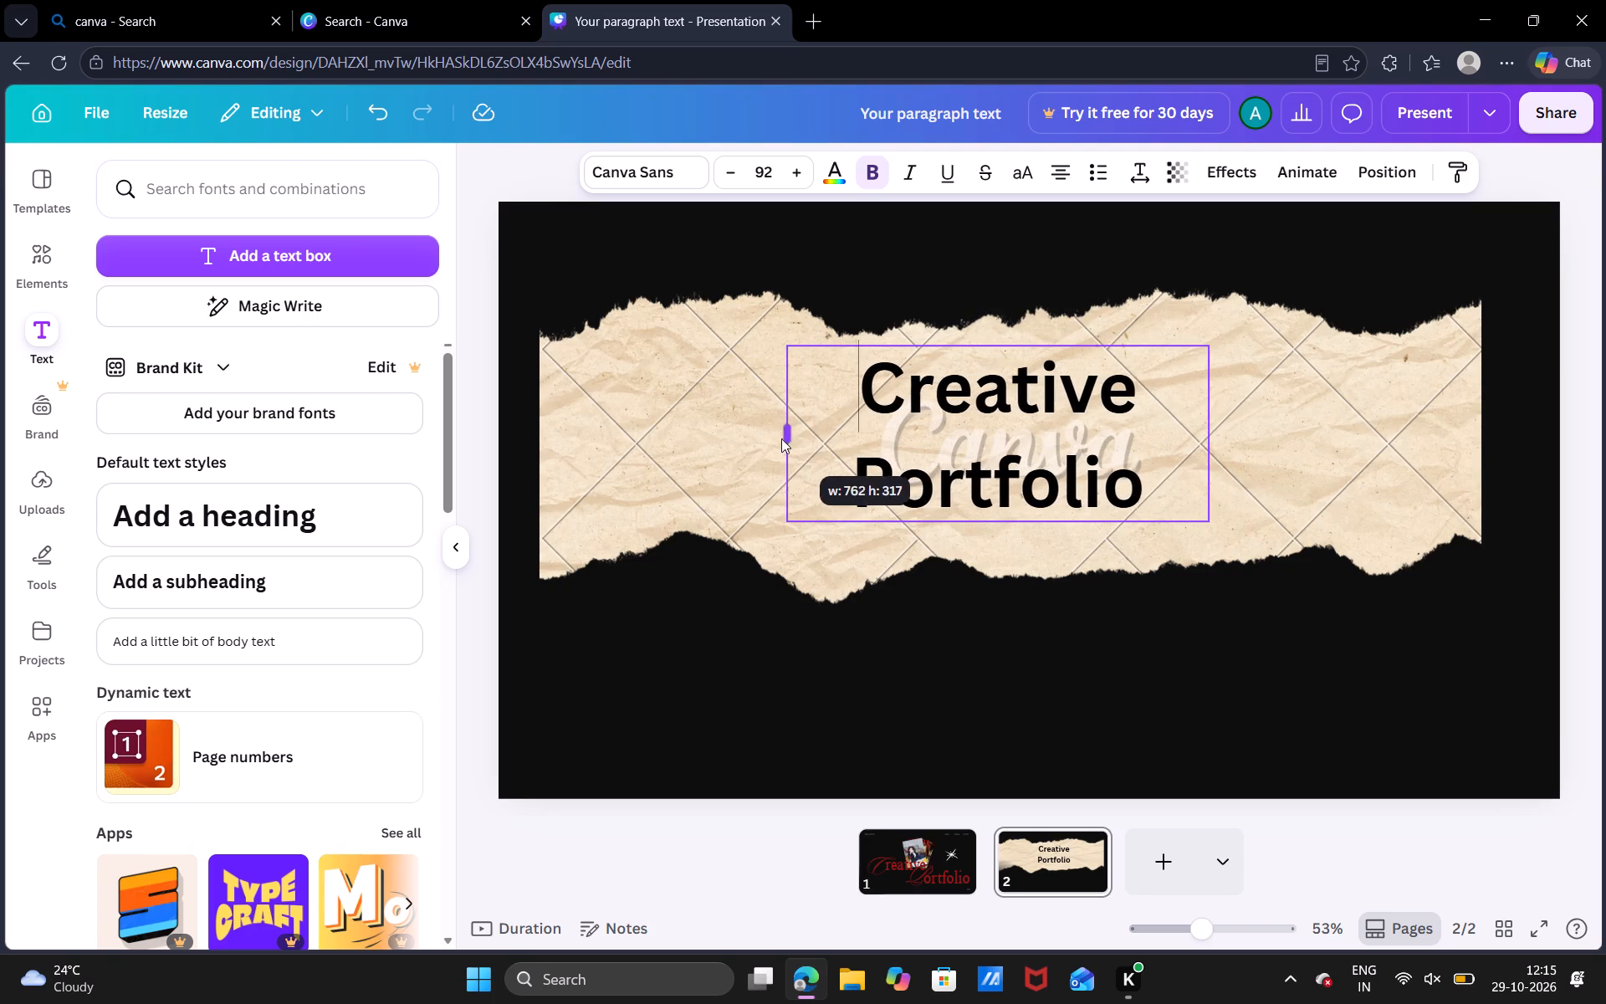
left_click_drag(781, 438, 772, 439)
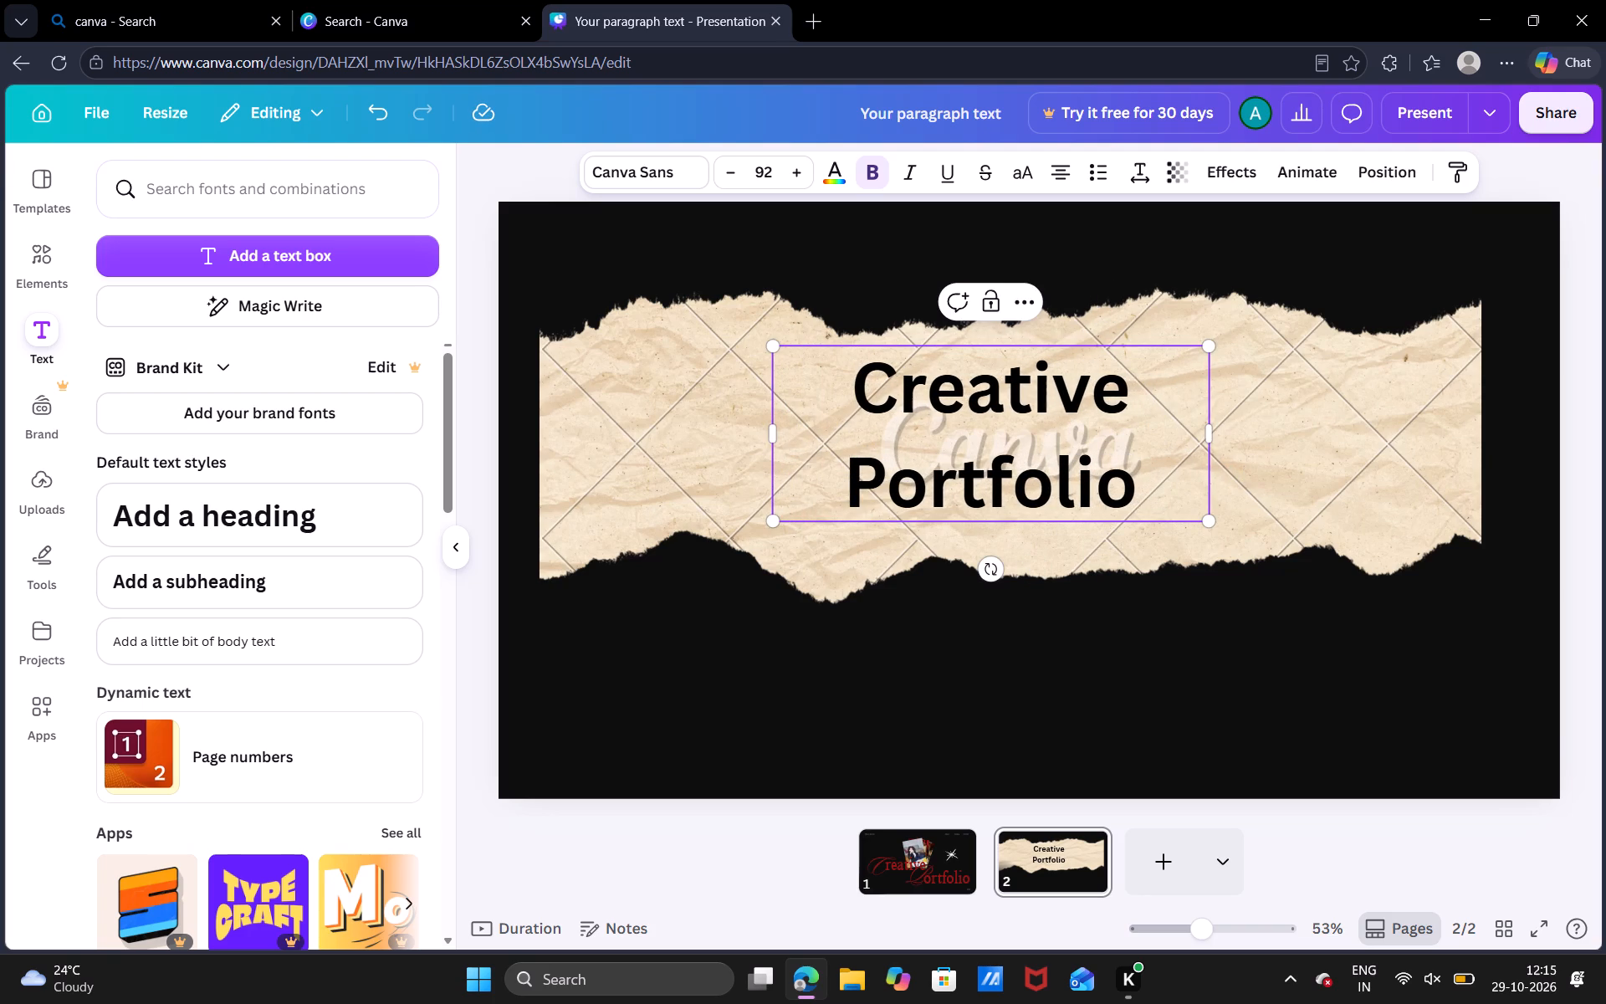
Move the "Creative Portfolio" heading slightly down so it sits vertically centred on the torn paper.
left_click_drag(1014, 521, 1021, 539)
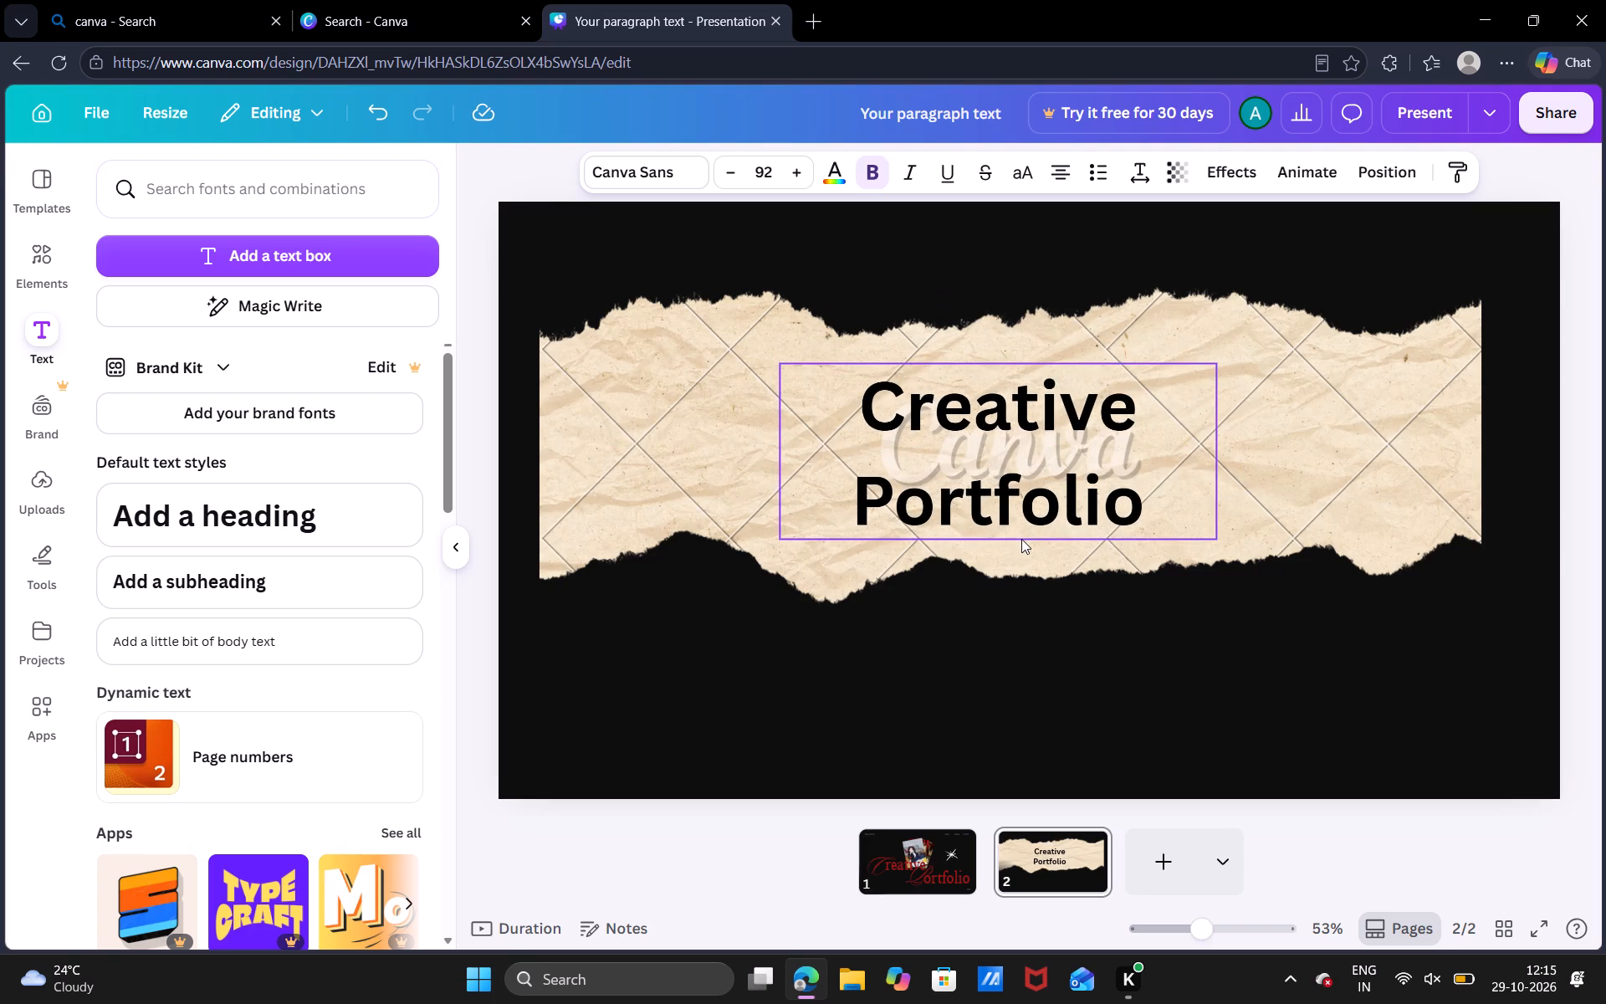
left_click_drag(1021, 539, 1021, 538)
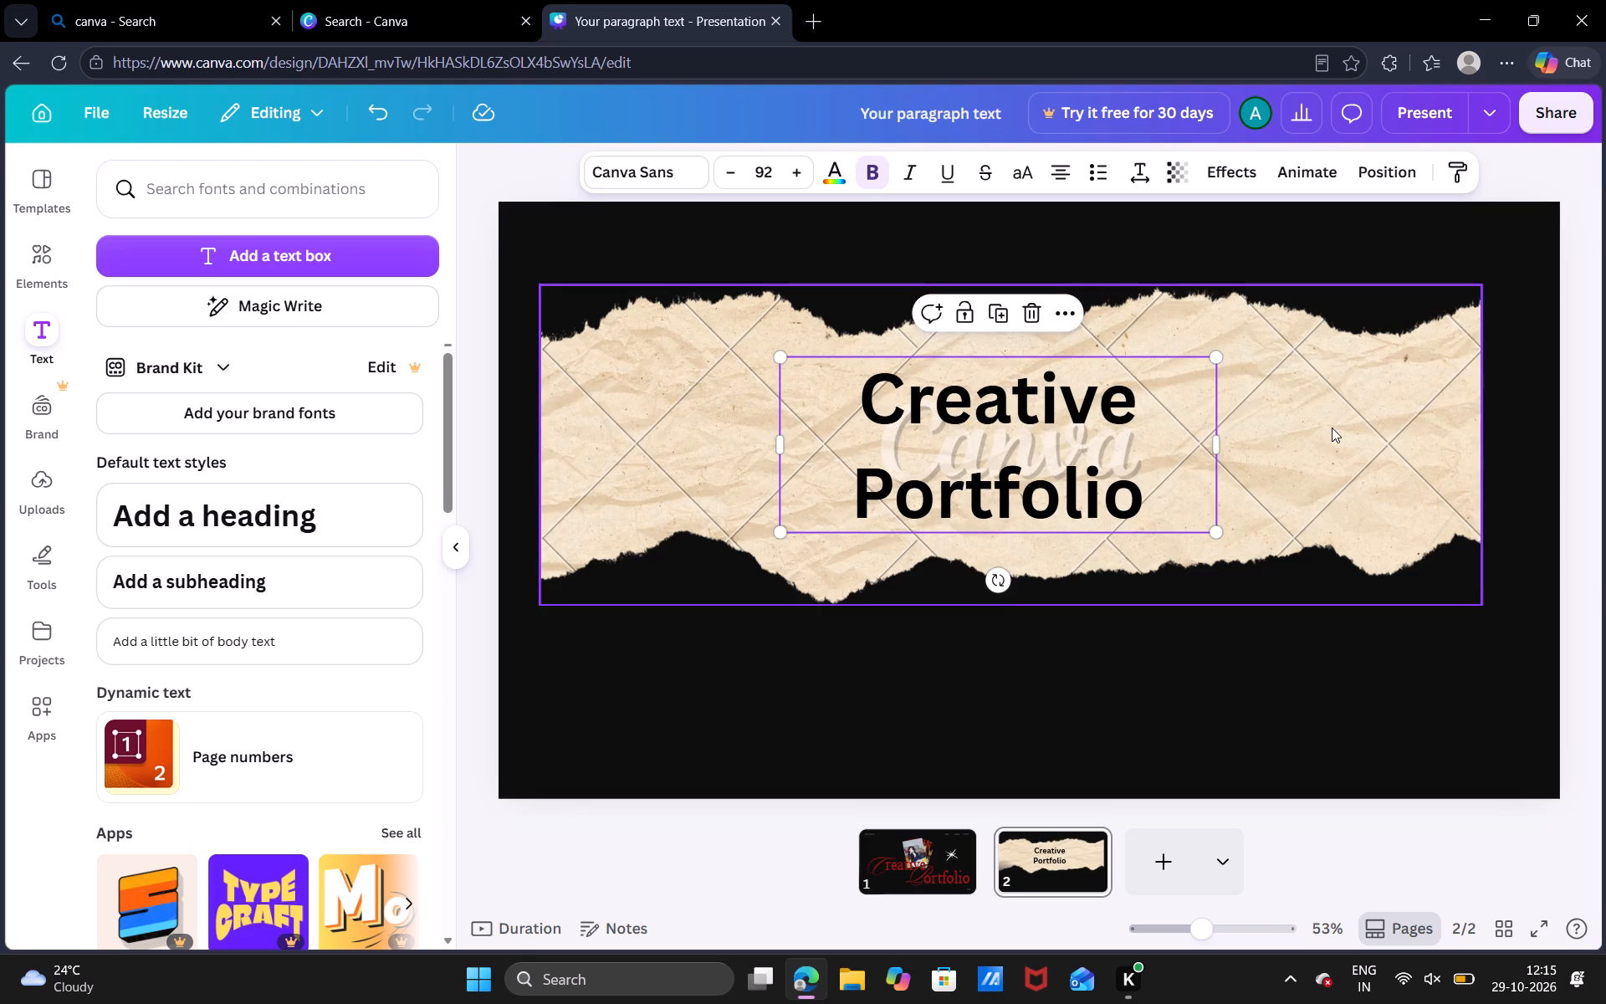
left_click(1332, 428)
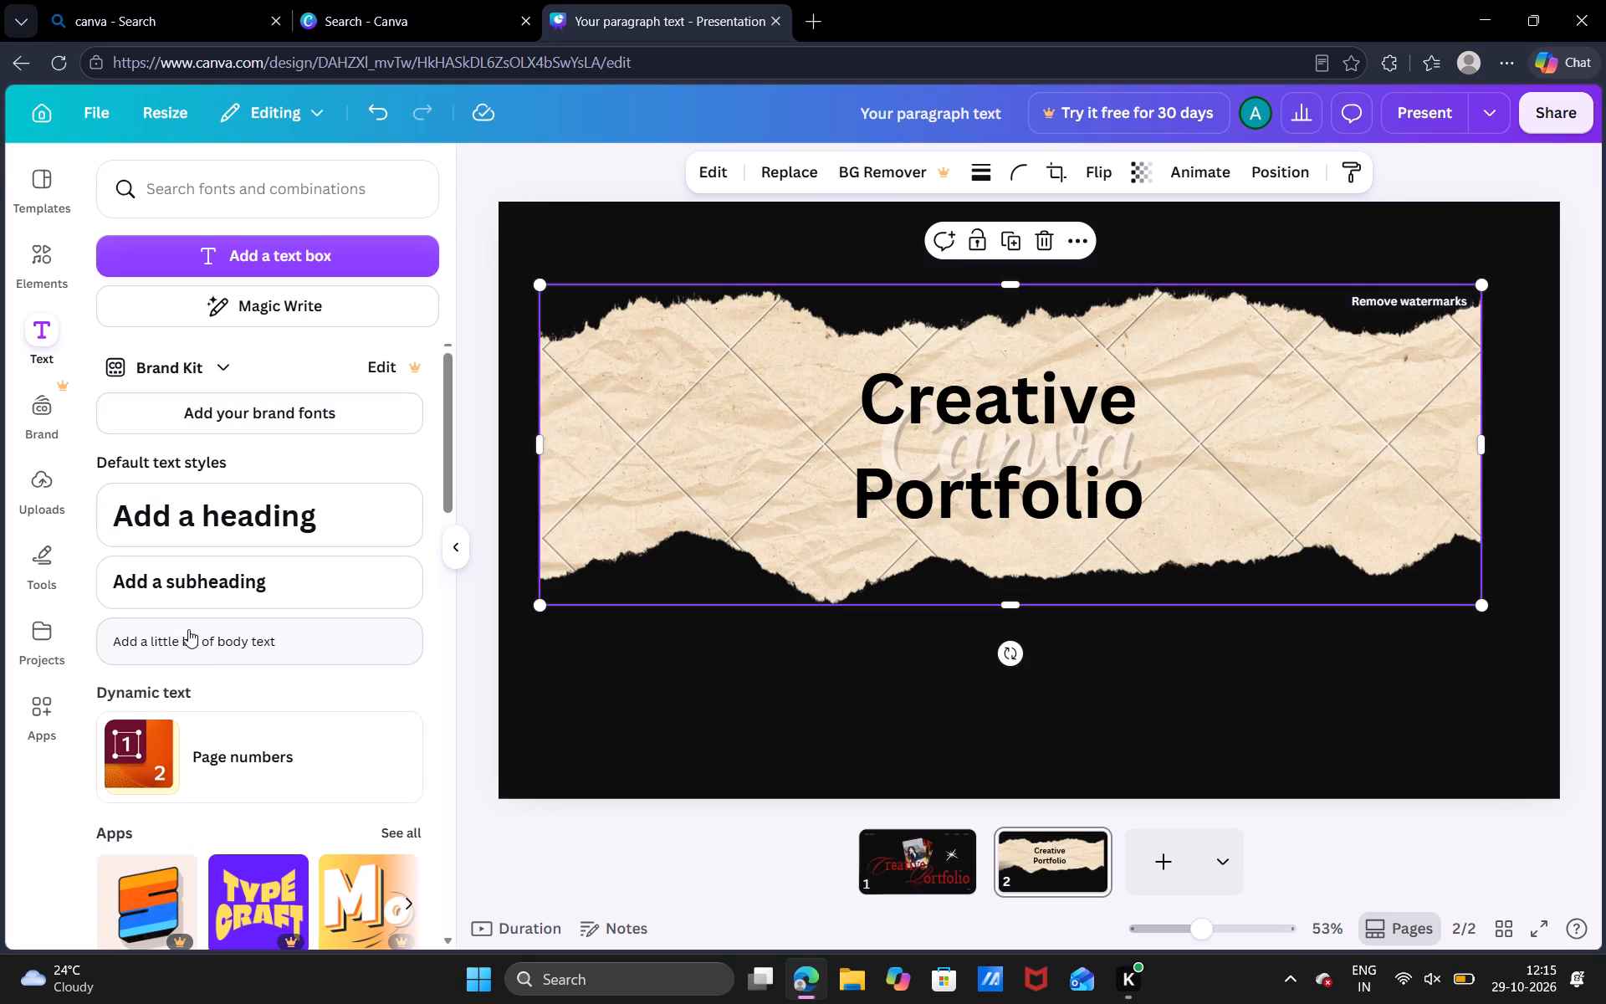
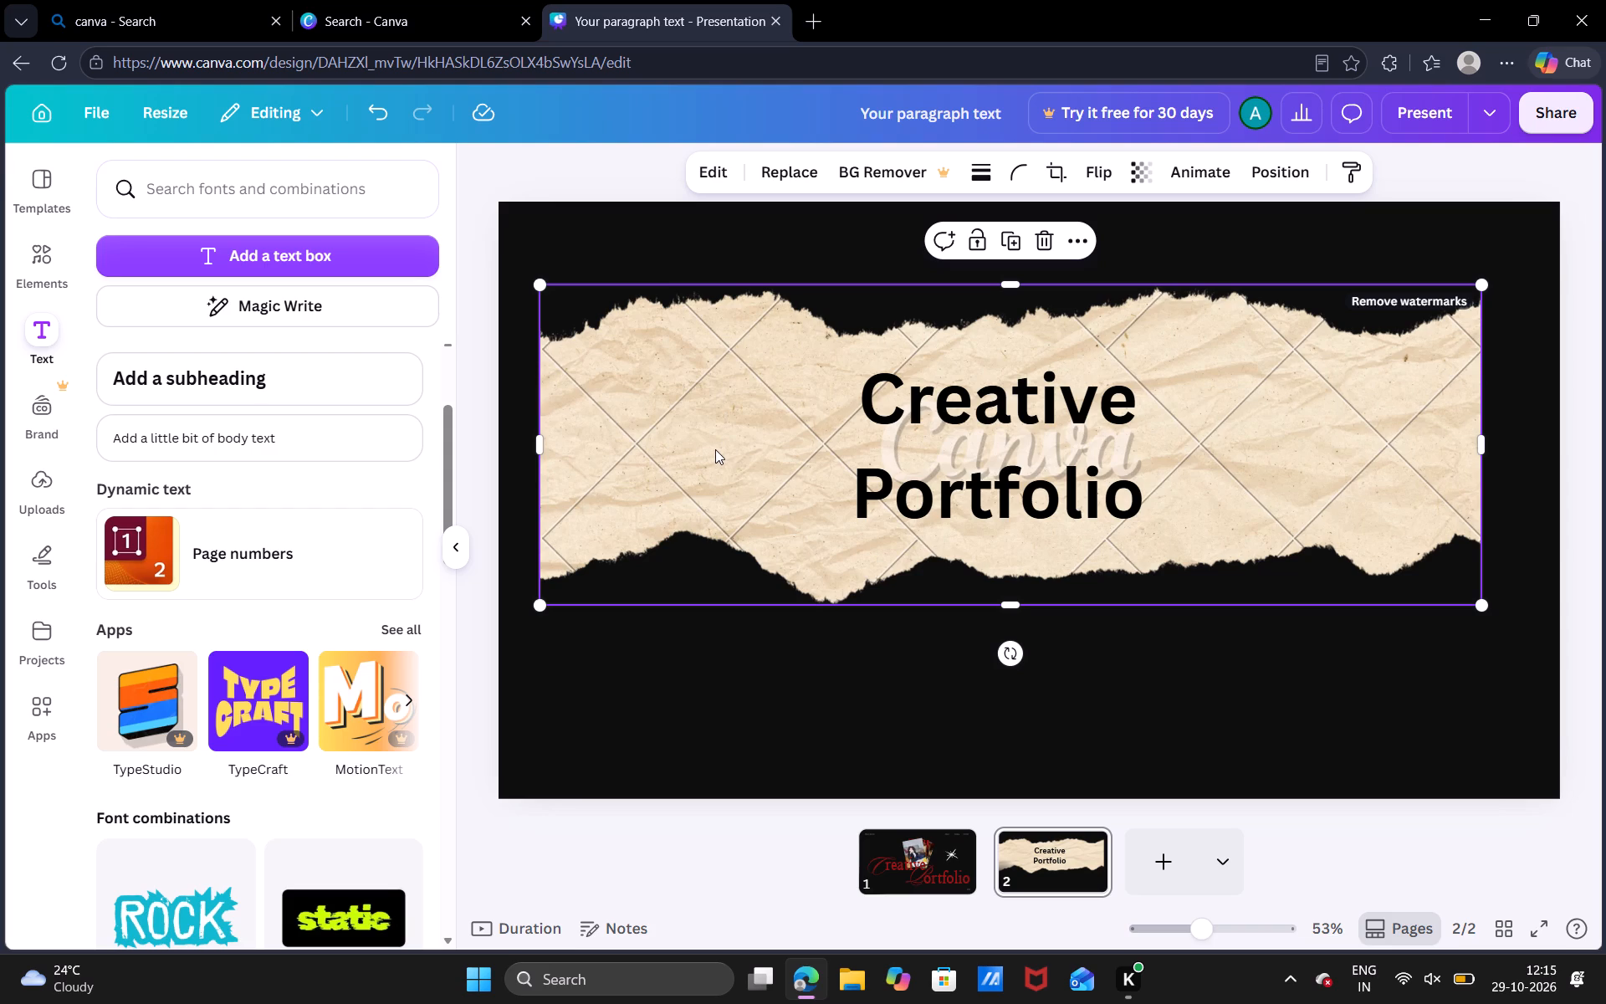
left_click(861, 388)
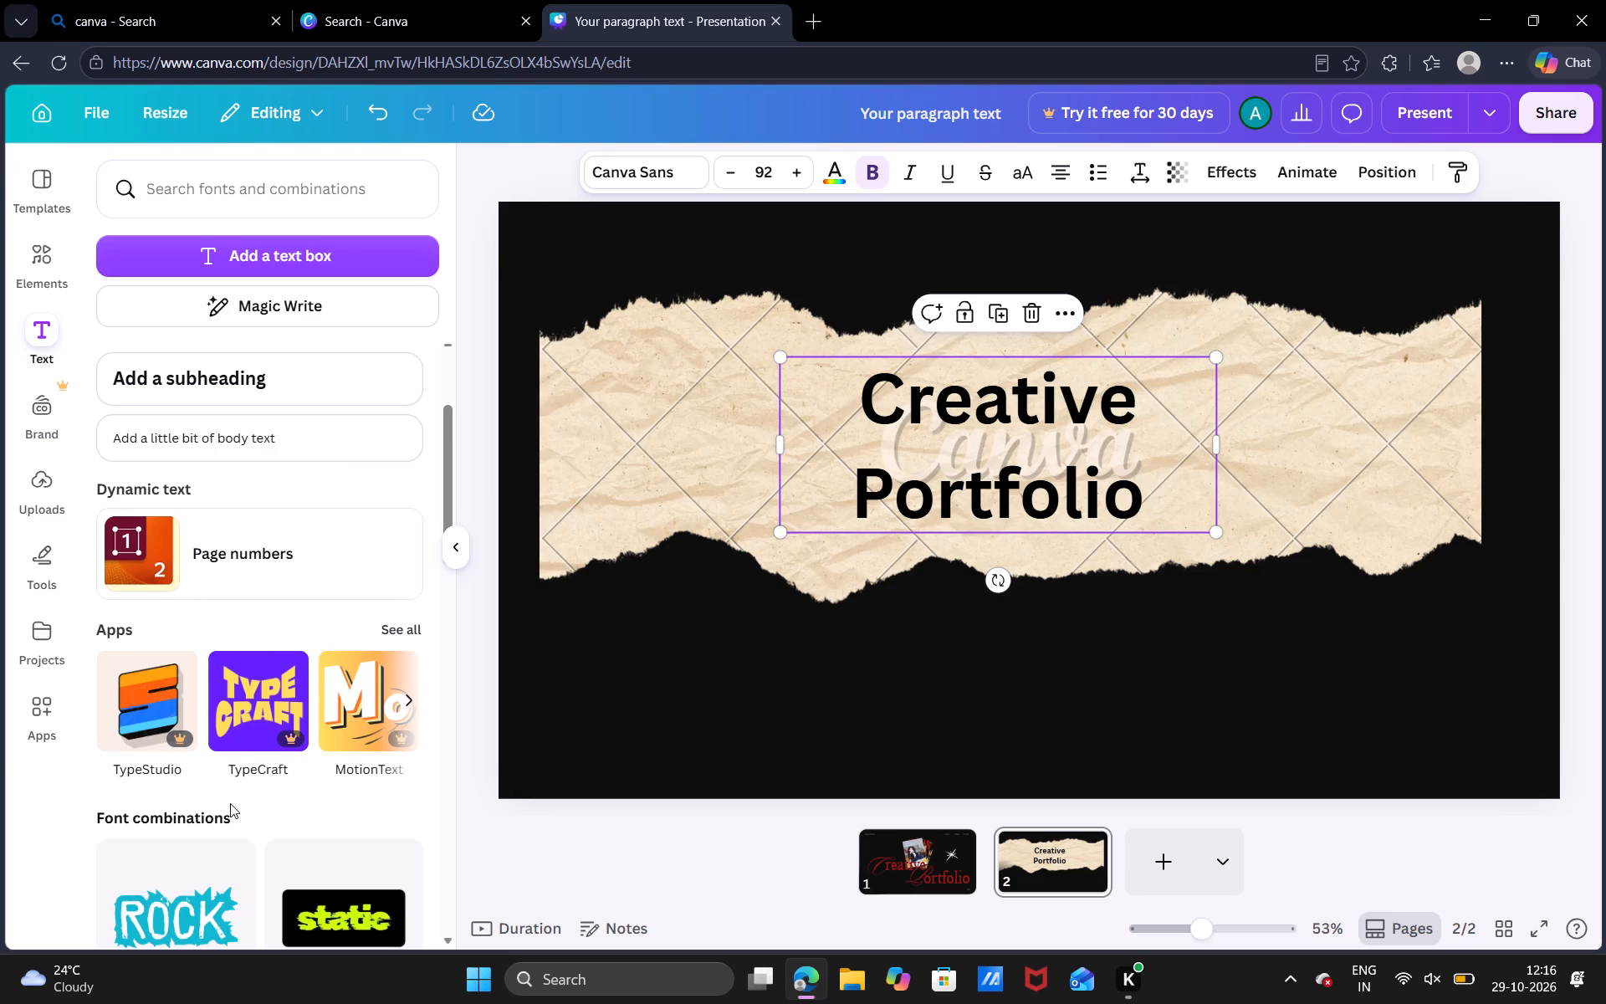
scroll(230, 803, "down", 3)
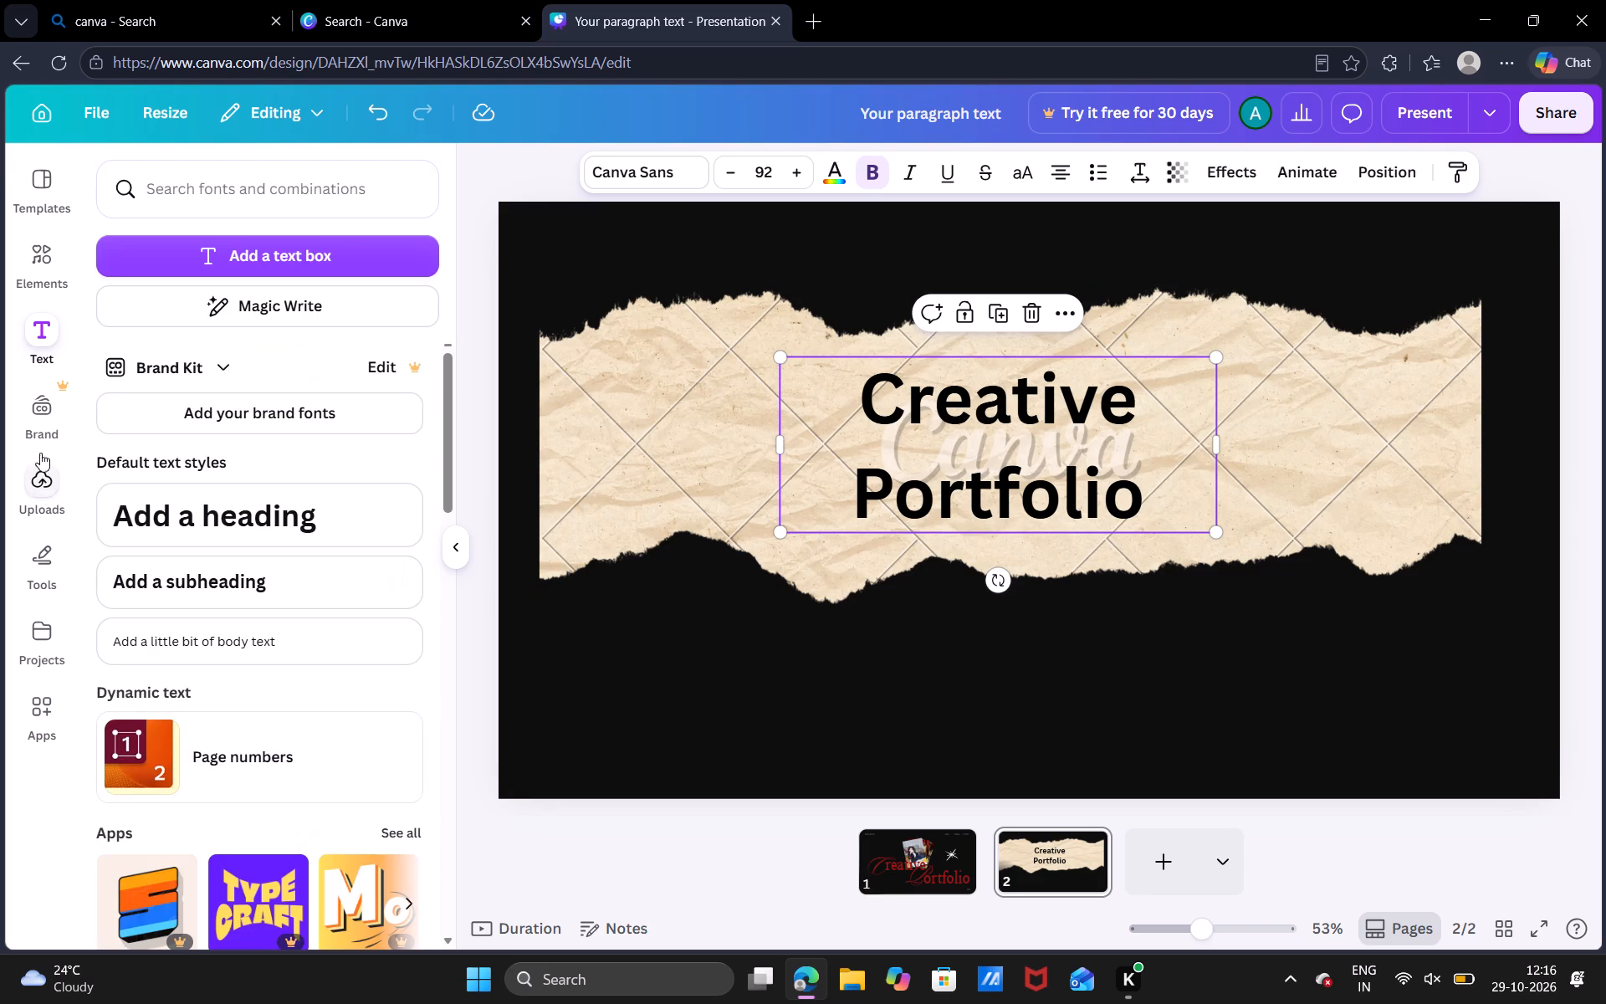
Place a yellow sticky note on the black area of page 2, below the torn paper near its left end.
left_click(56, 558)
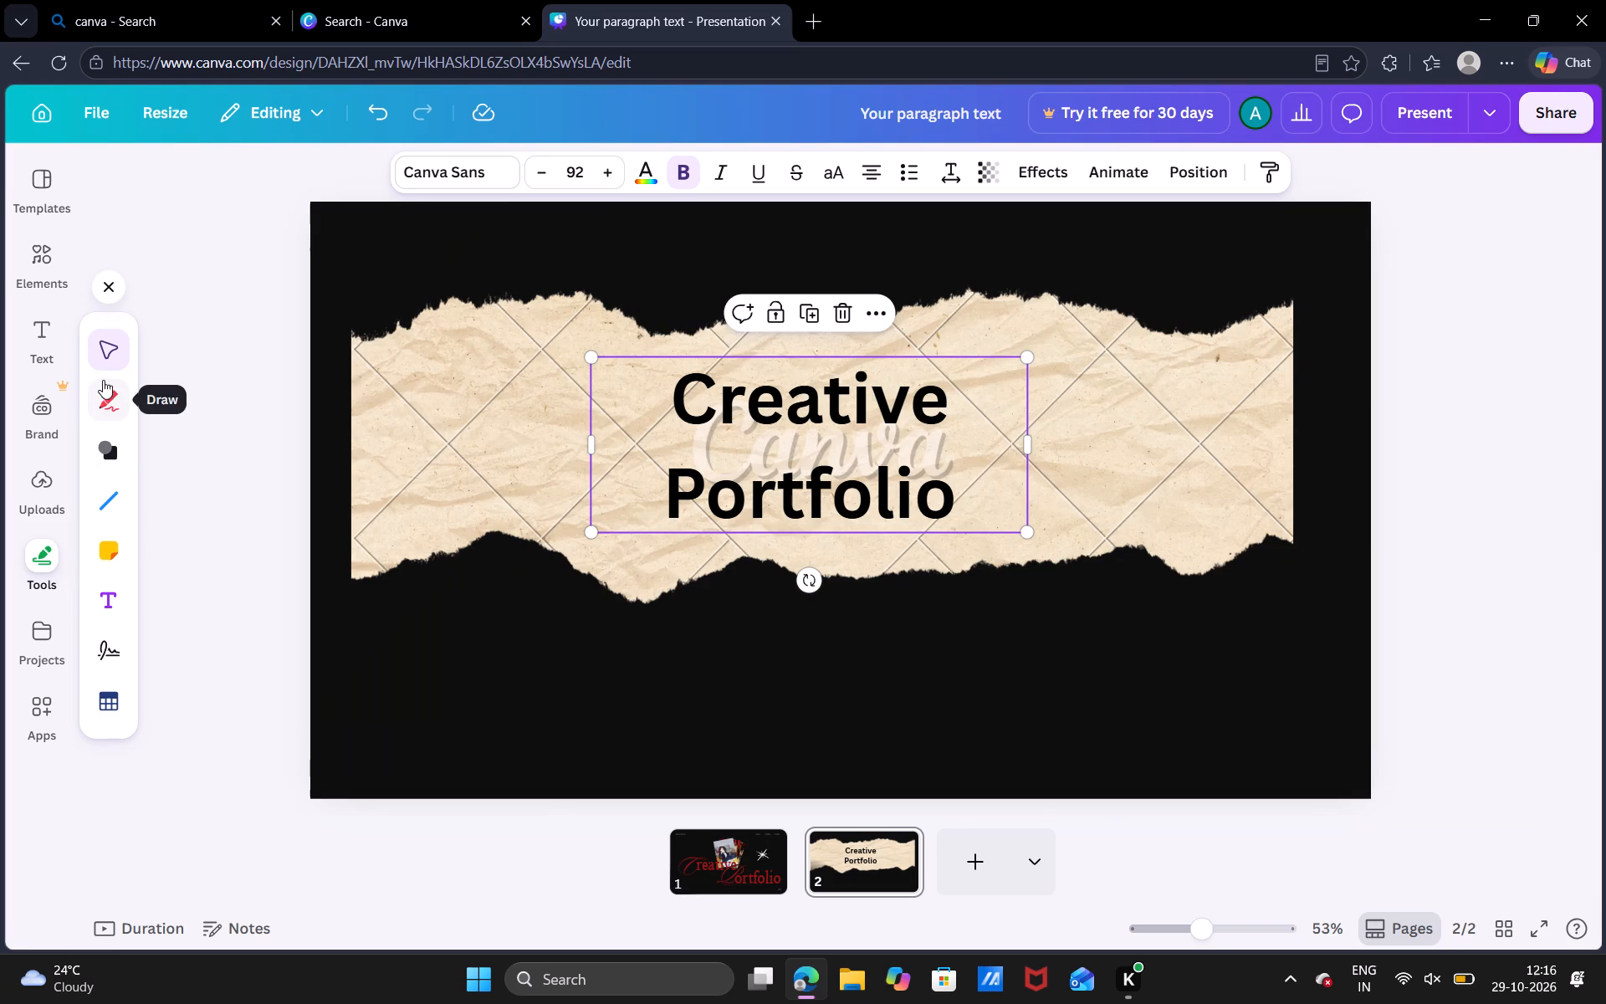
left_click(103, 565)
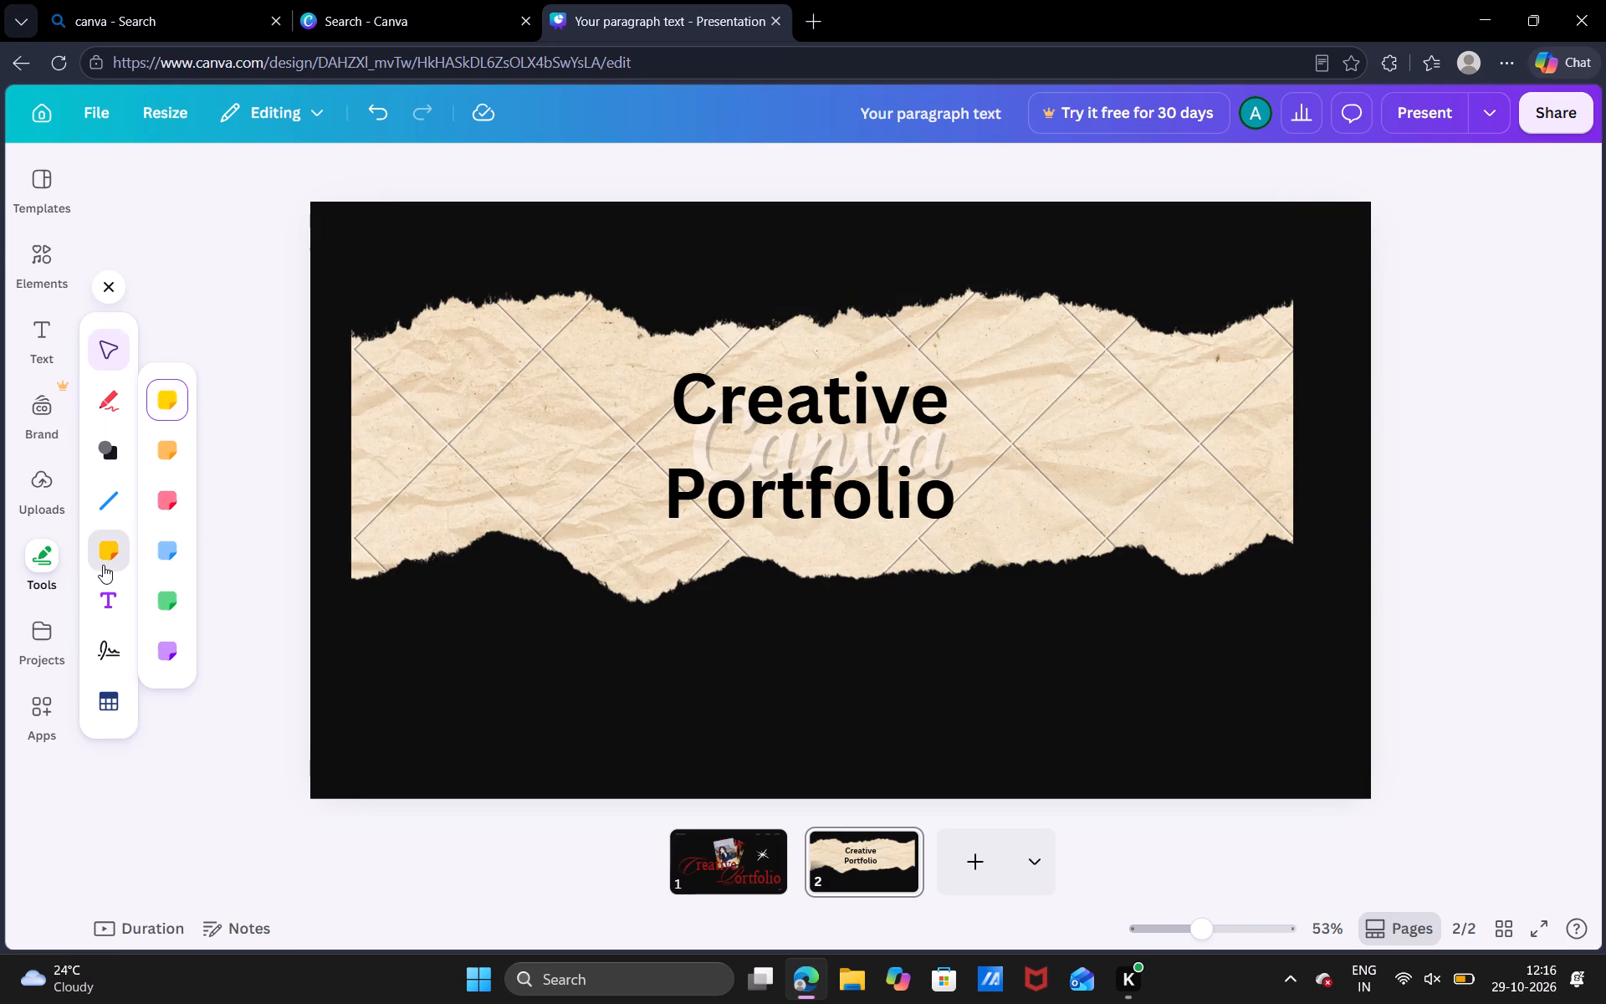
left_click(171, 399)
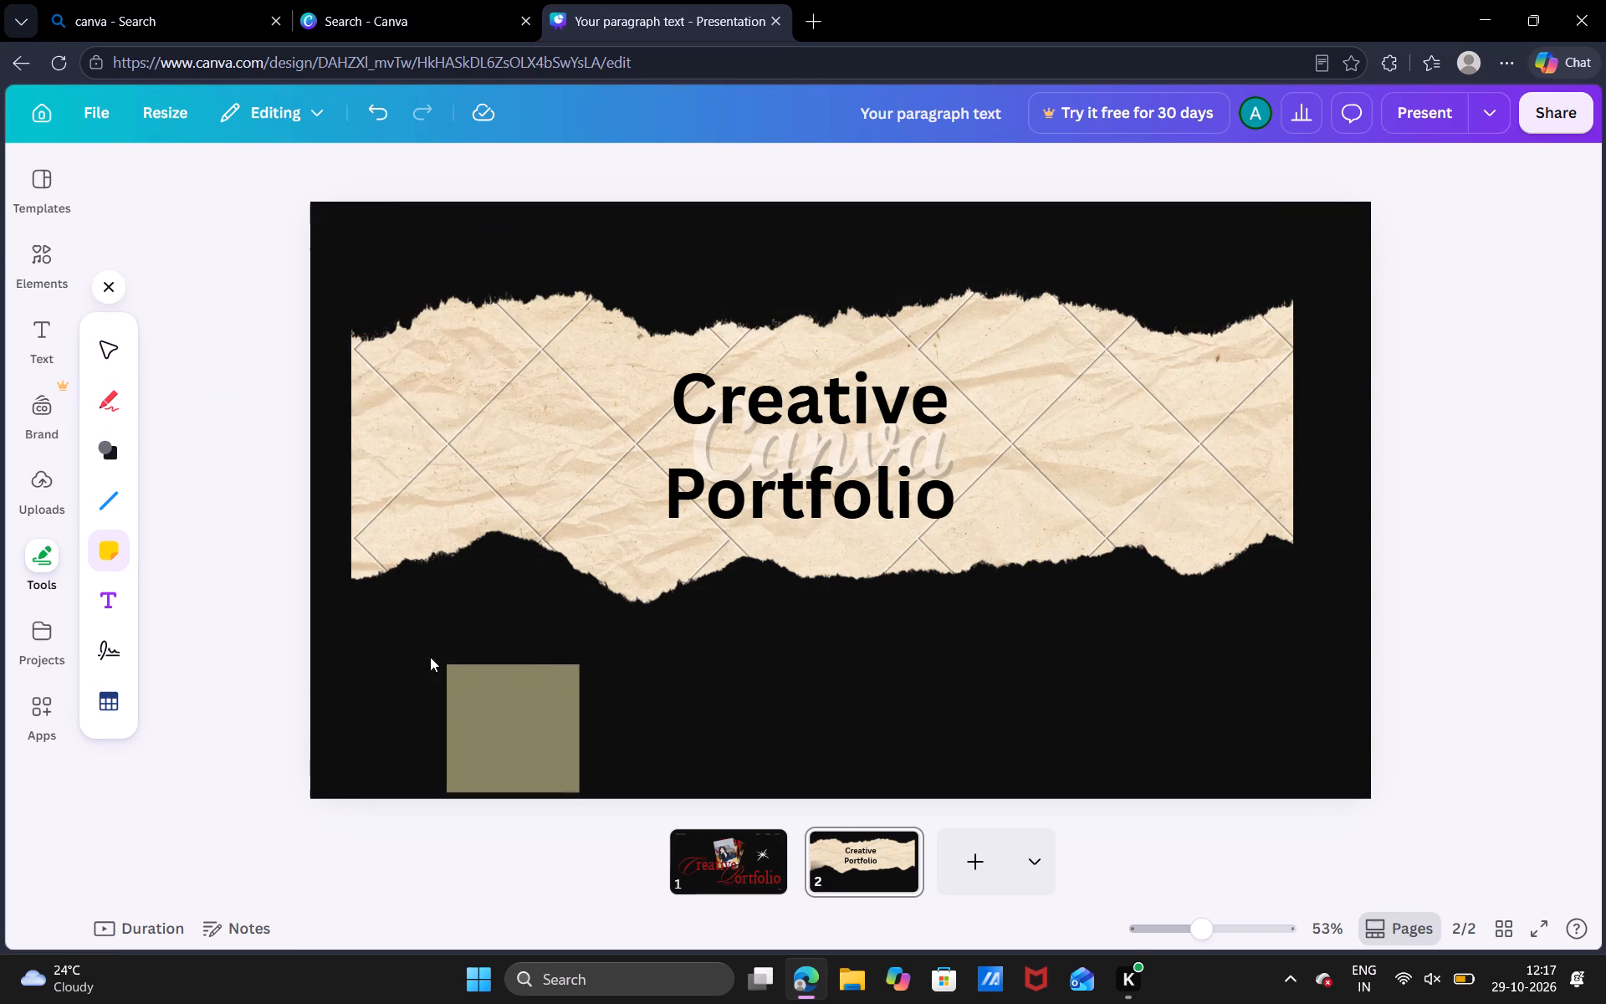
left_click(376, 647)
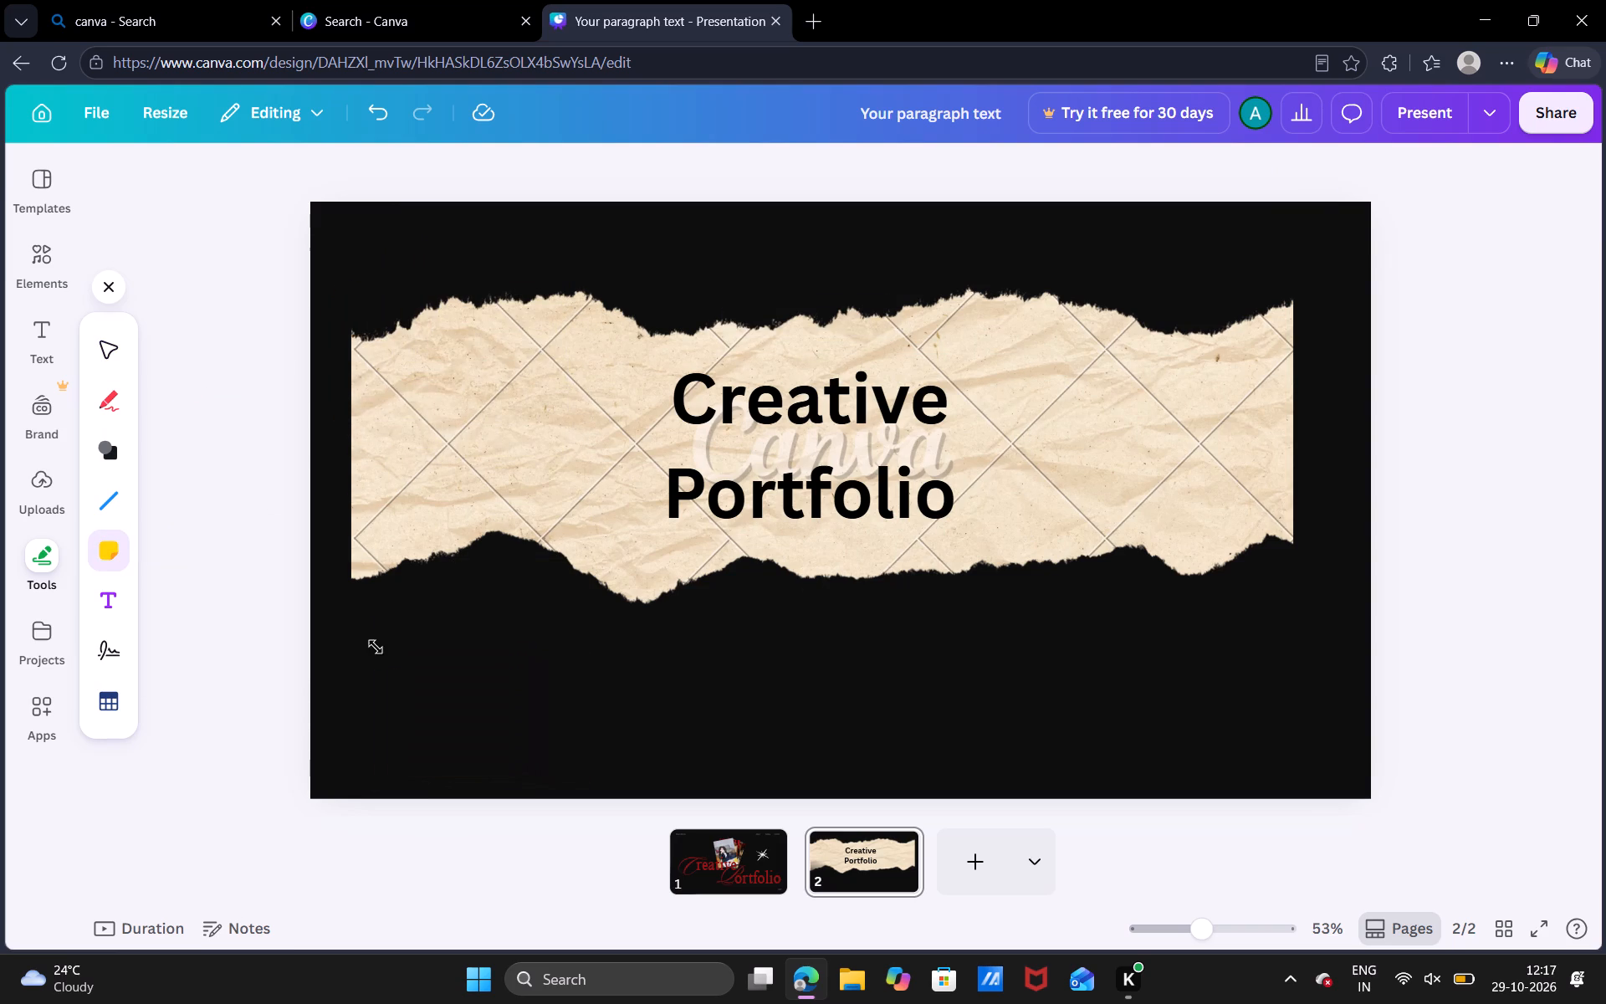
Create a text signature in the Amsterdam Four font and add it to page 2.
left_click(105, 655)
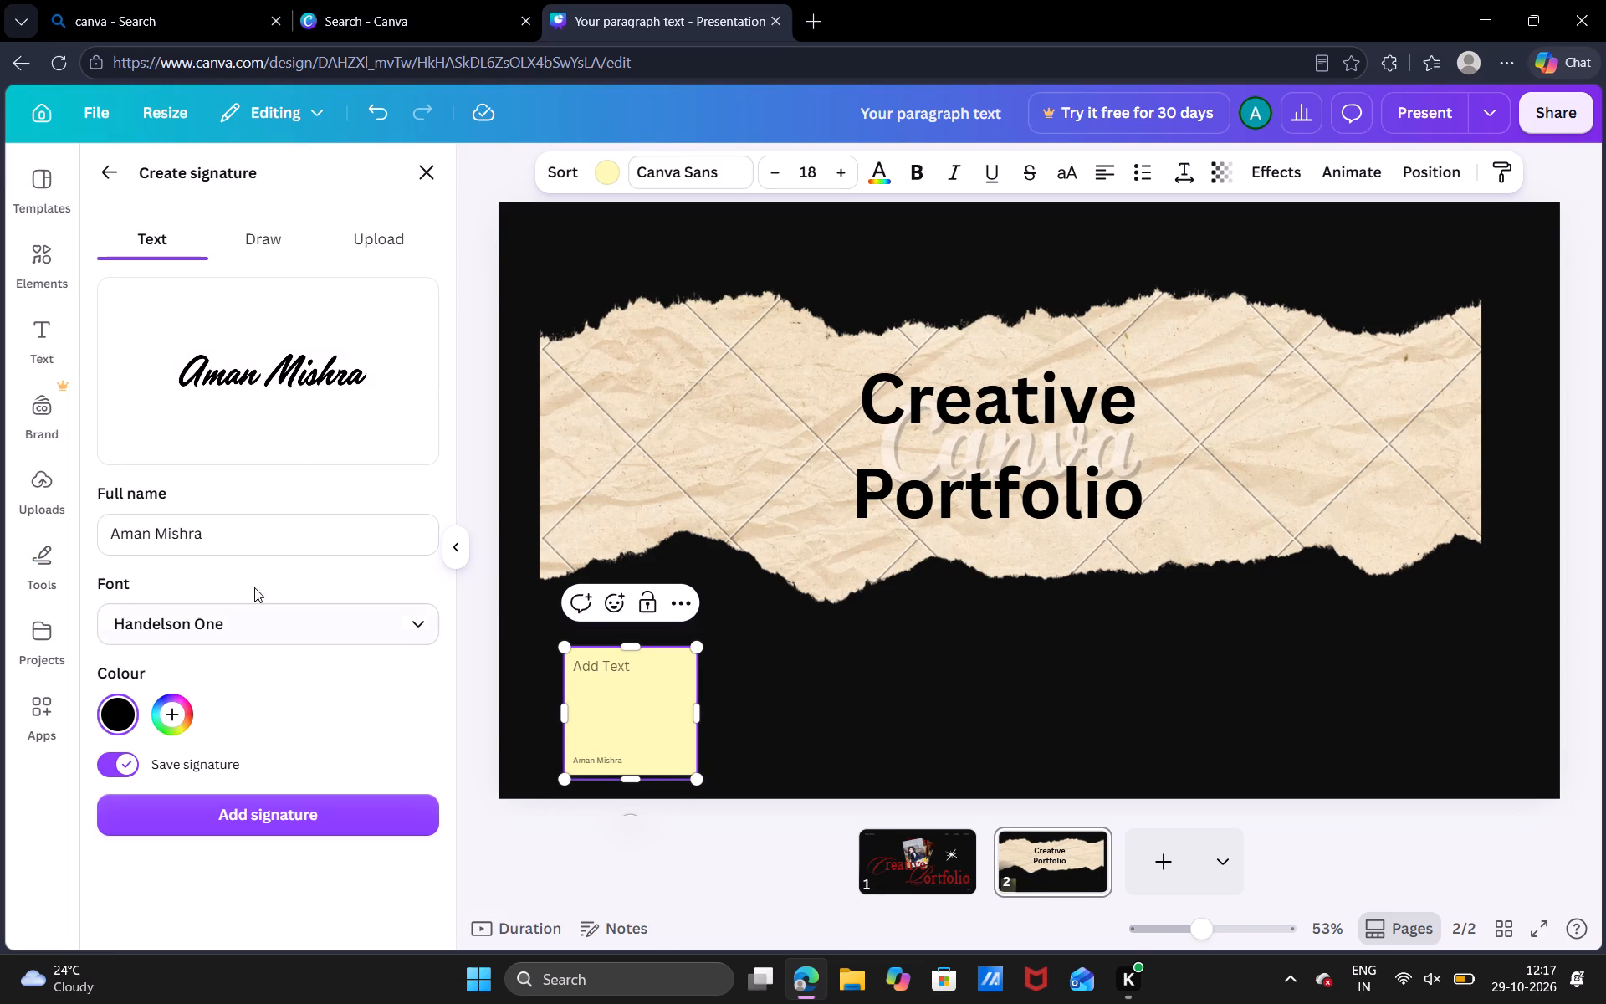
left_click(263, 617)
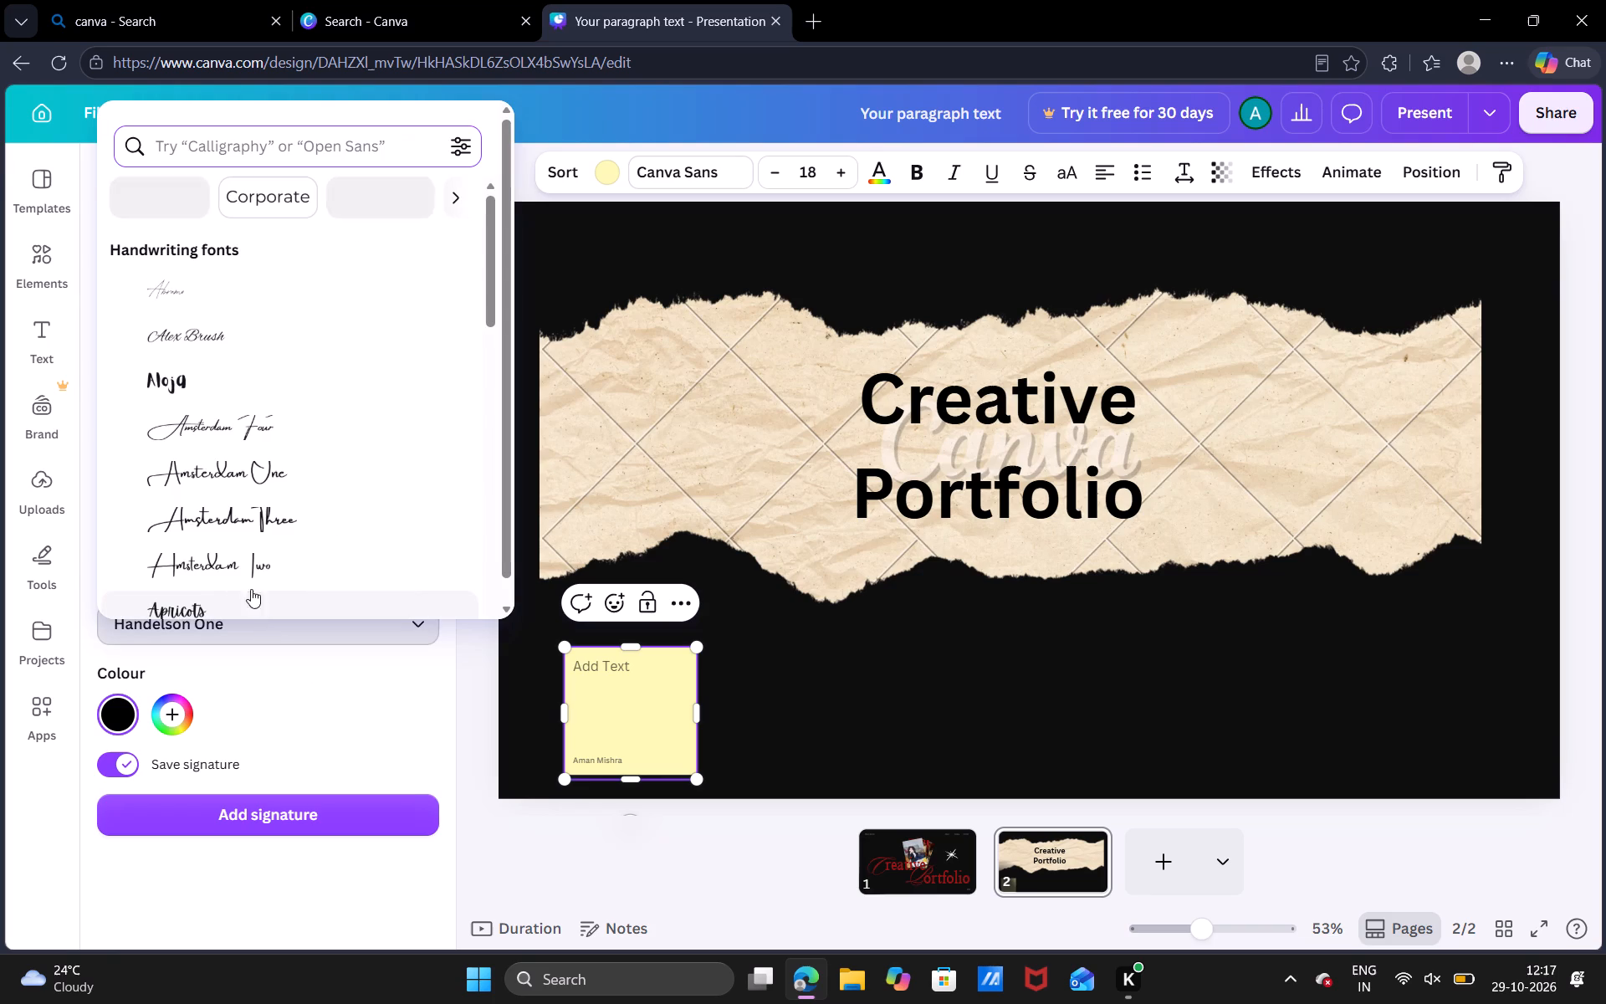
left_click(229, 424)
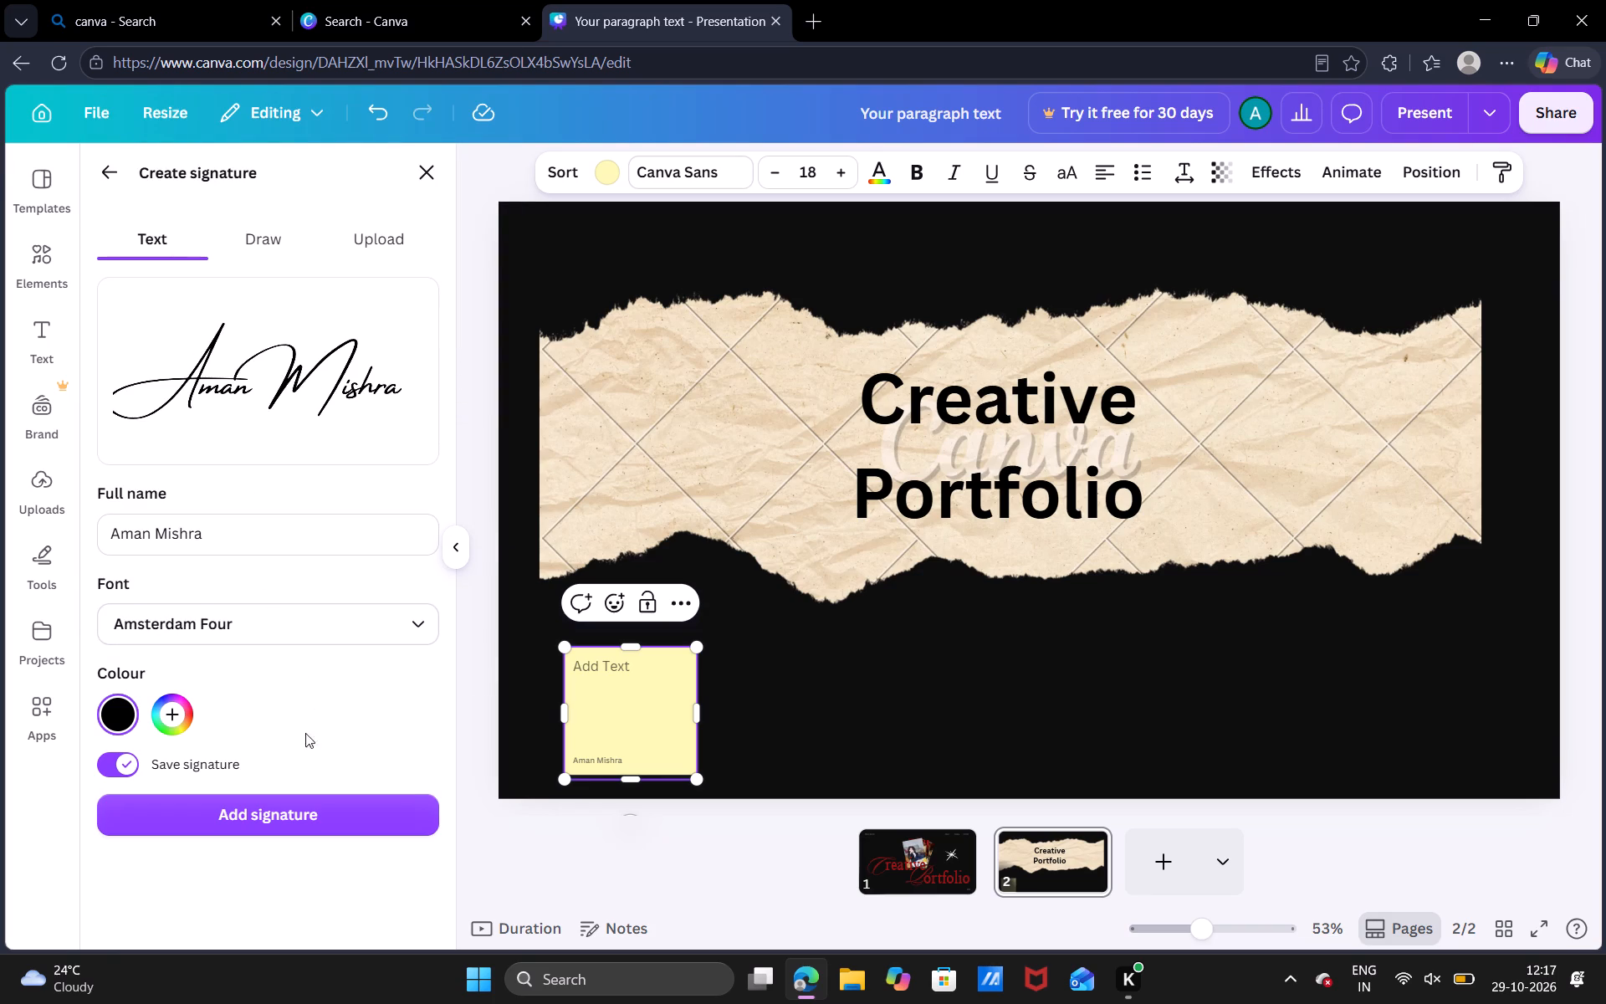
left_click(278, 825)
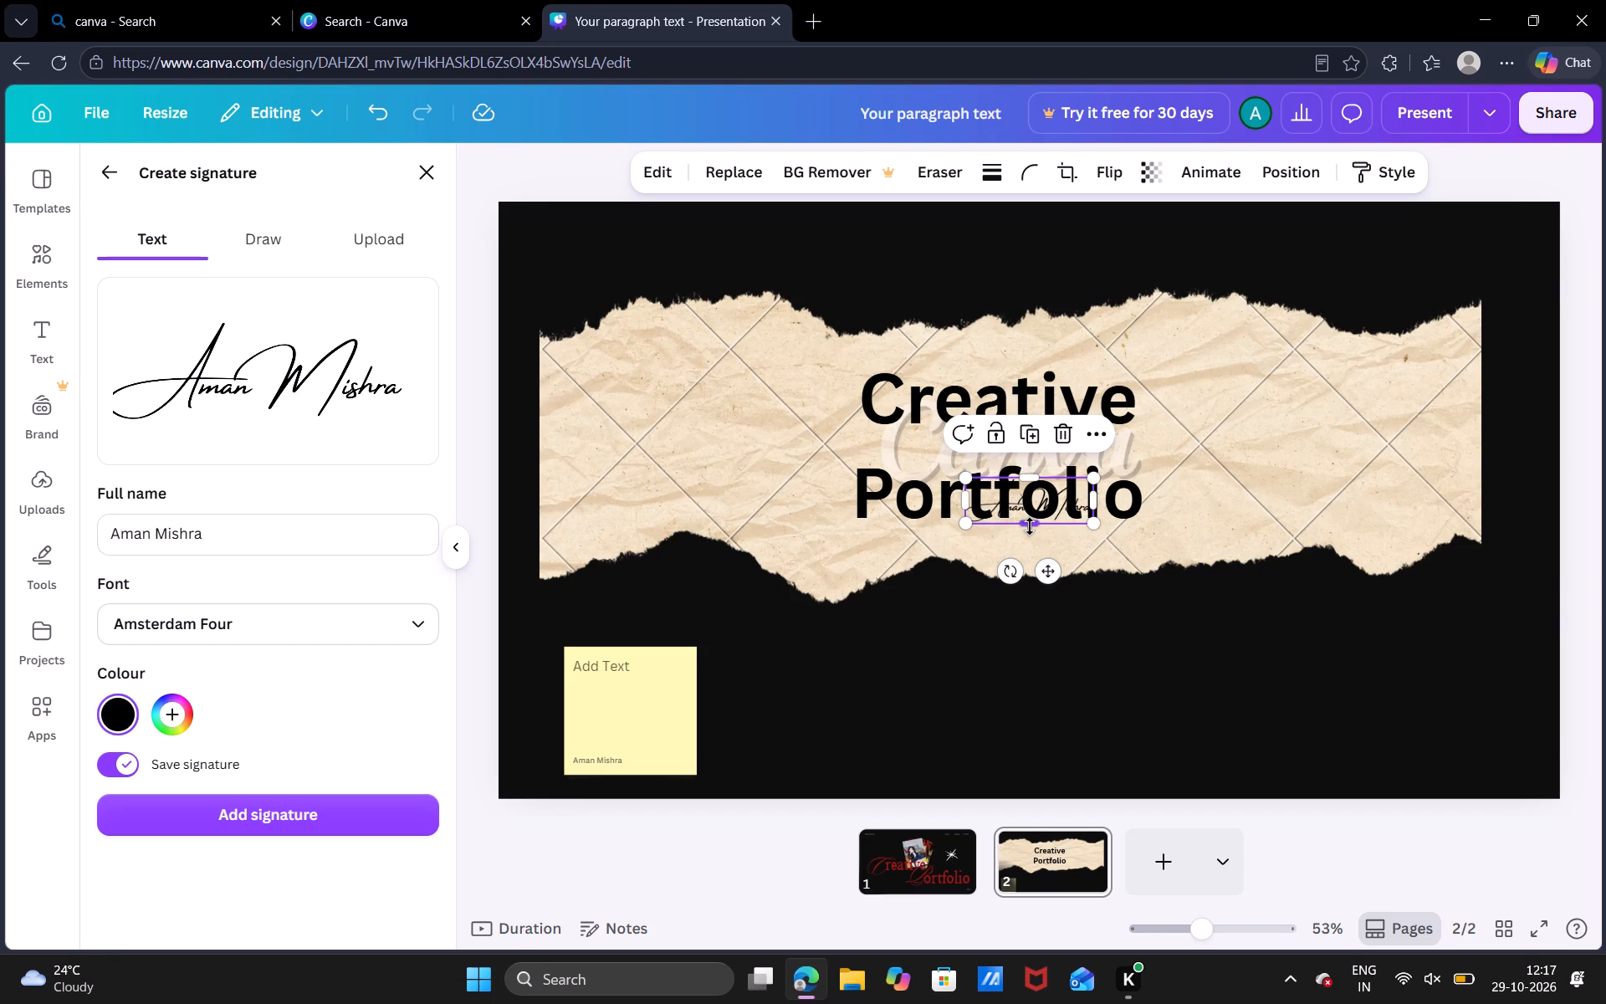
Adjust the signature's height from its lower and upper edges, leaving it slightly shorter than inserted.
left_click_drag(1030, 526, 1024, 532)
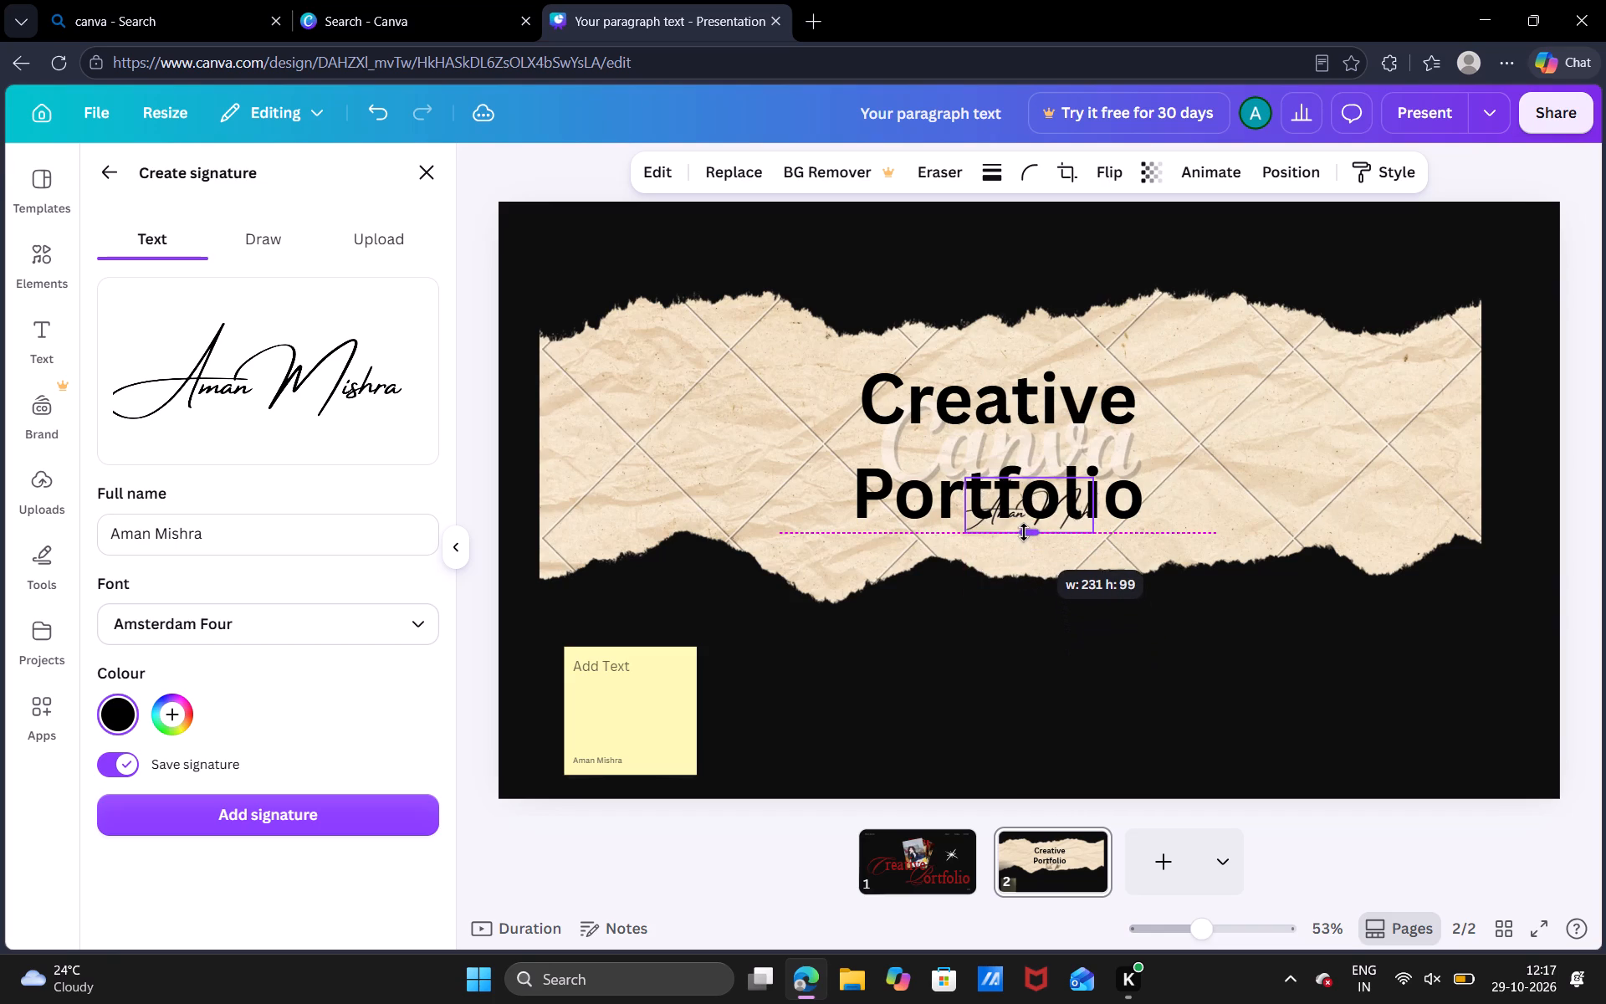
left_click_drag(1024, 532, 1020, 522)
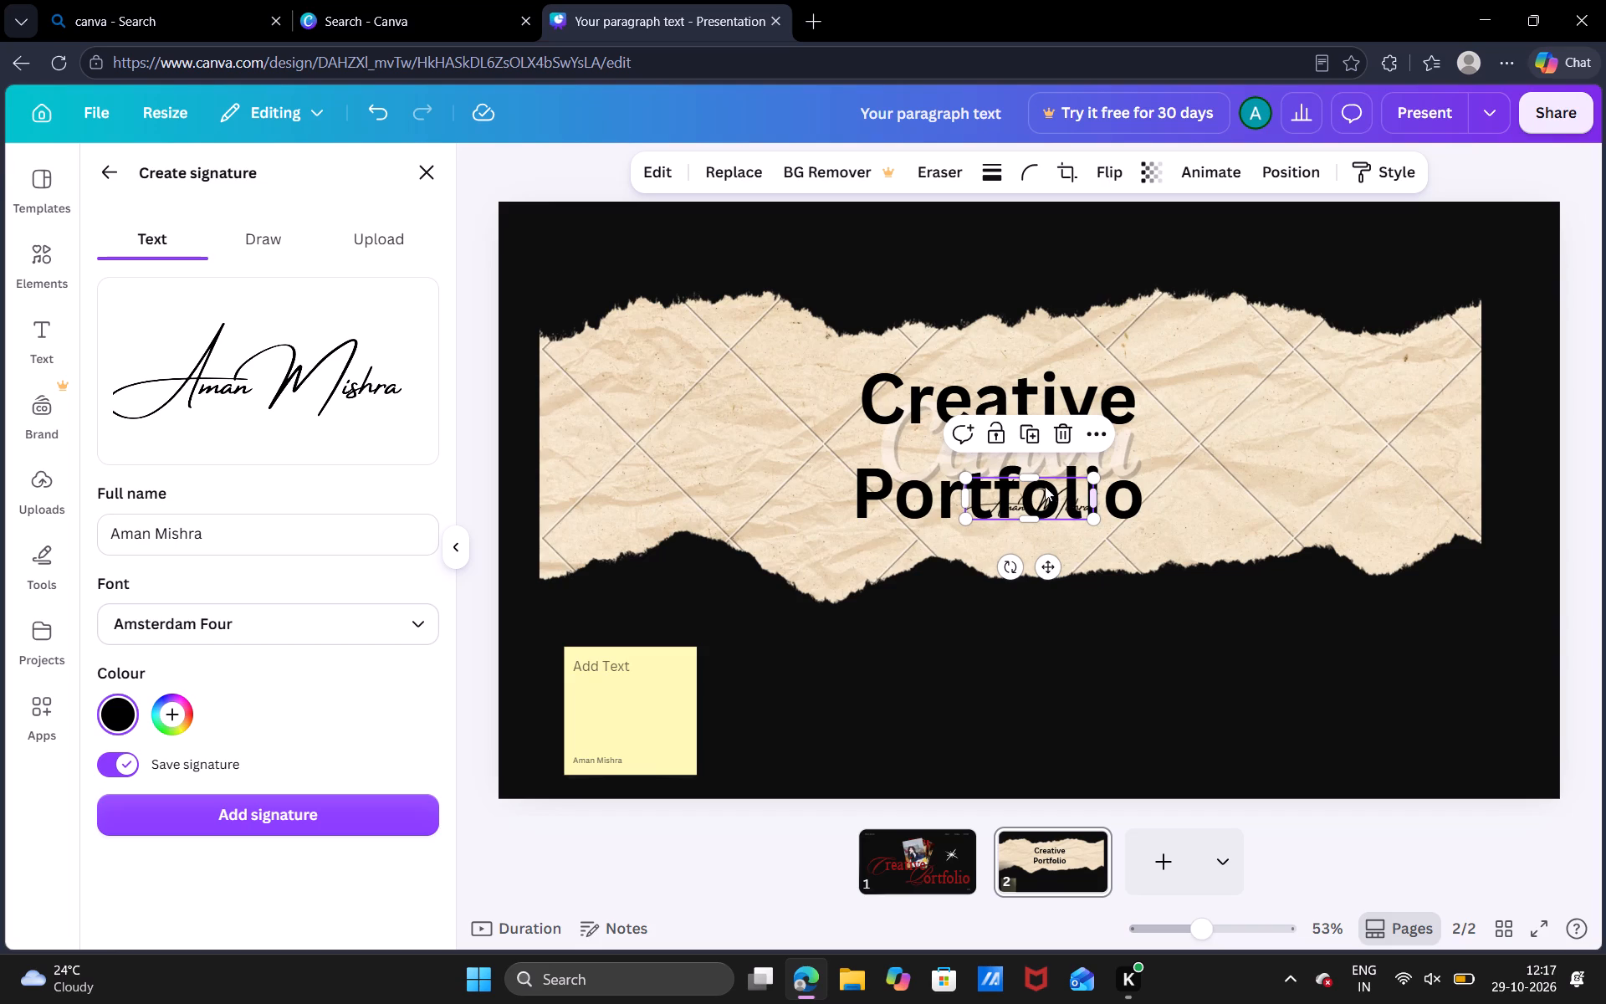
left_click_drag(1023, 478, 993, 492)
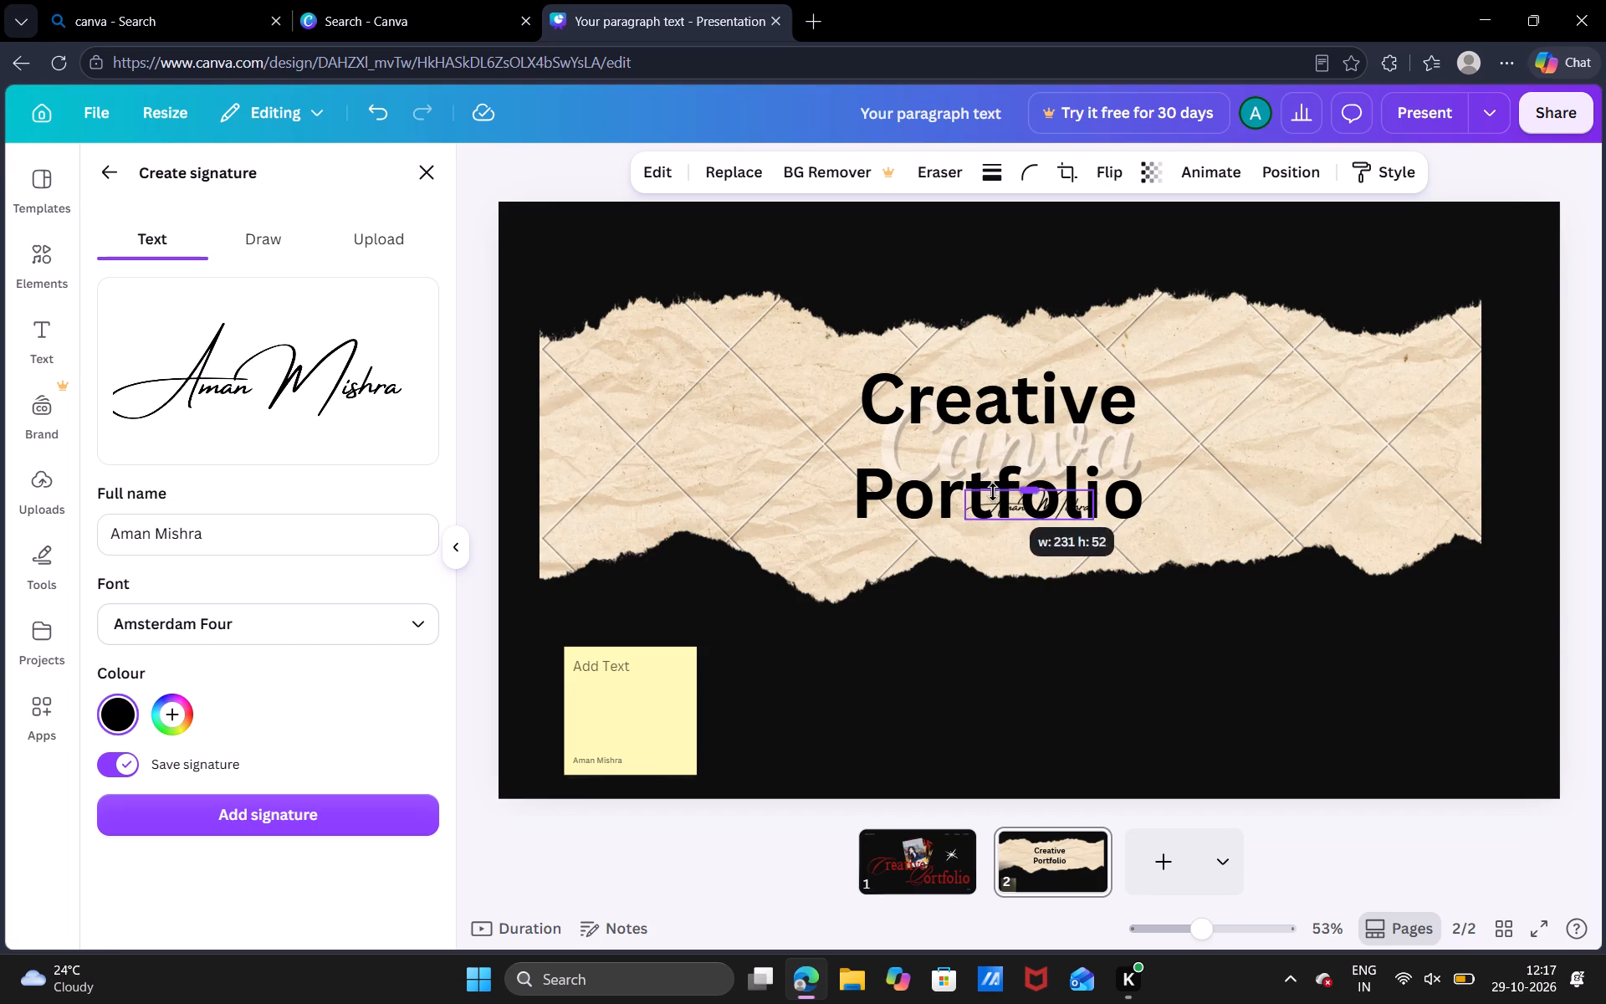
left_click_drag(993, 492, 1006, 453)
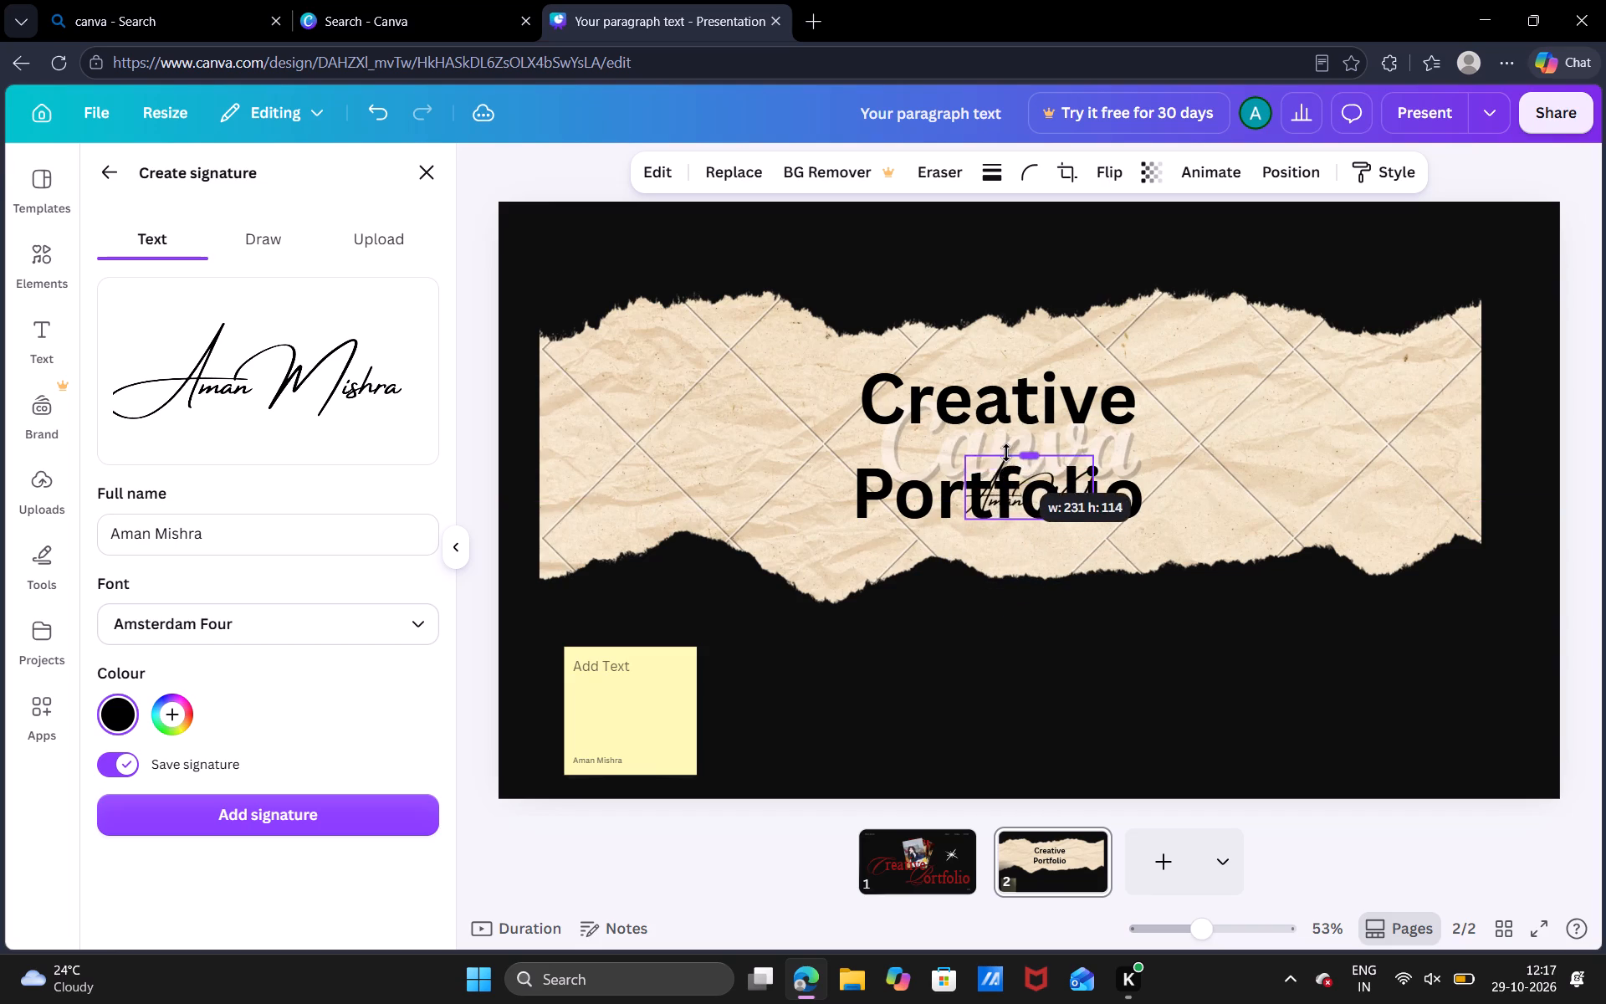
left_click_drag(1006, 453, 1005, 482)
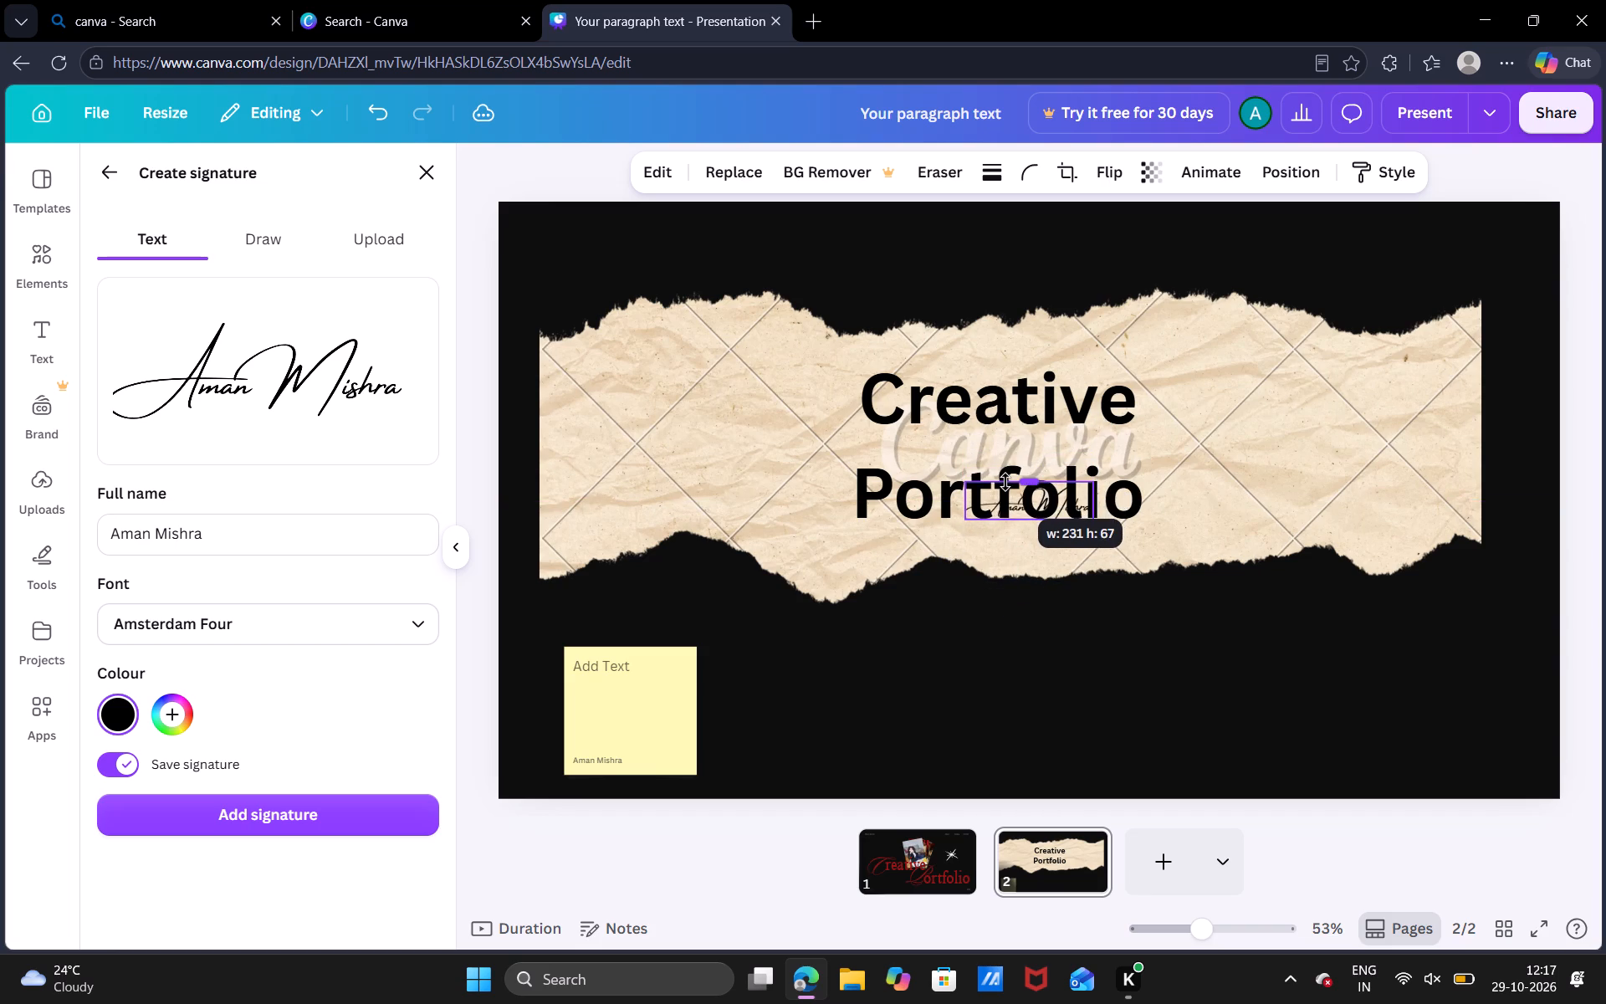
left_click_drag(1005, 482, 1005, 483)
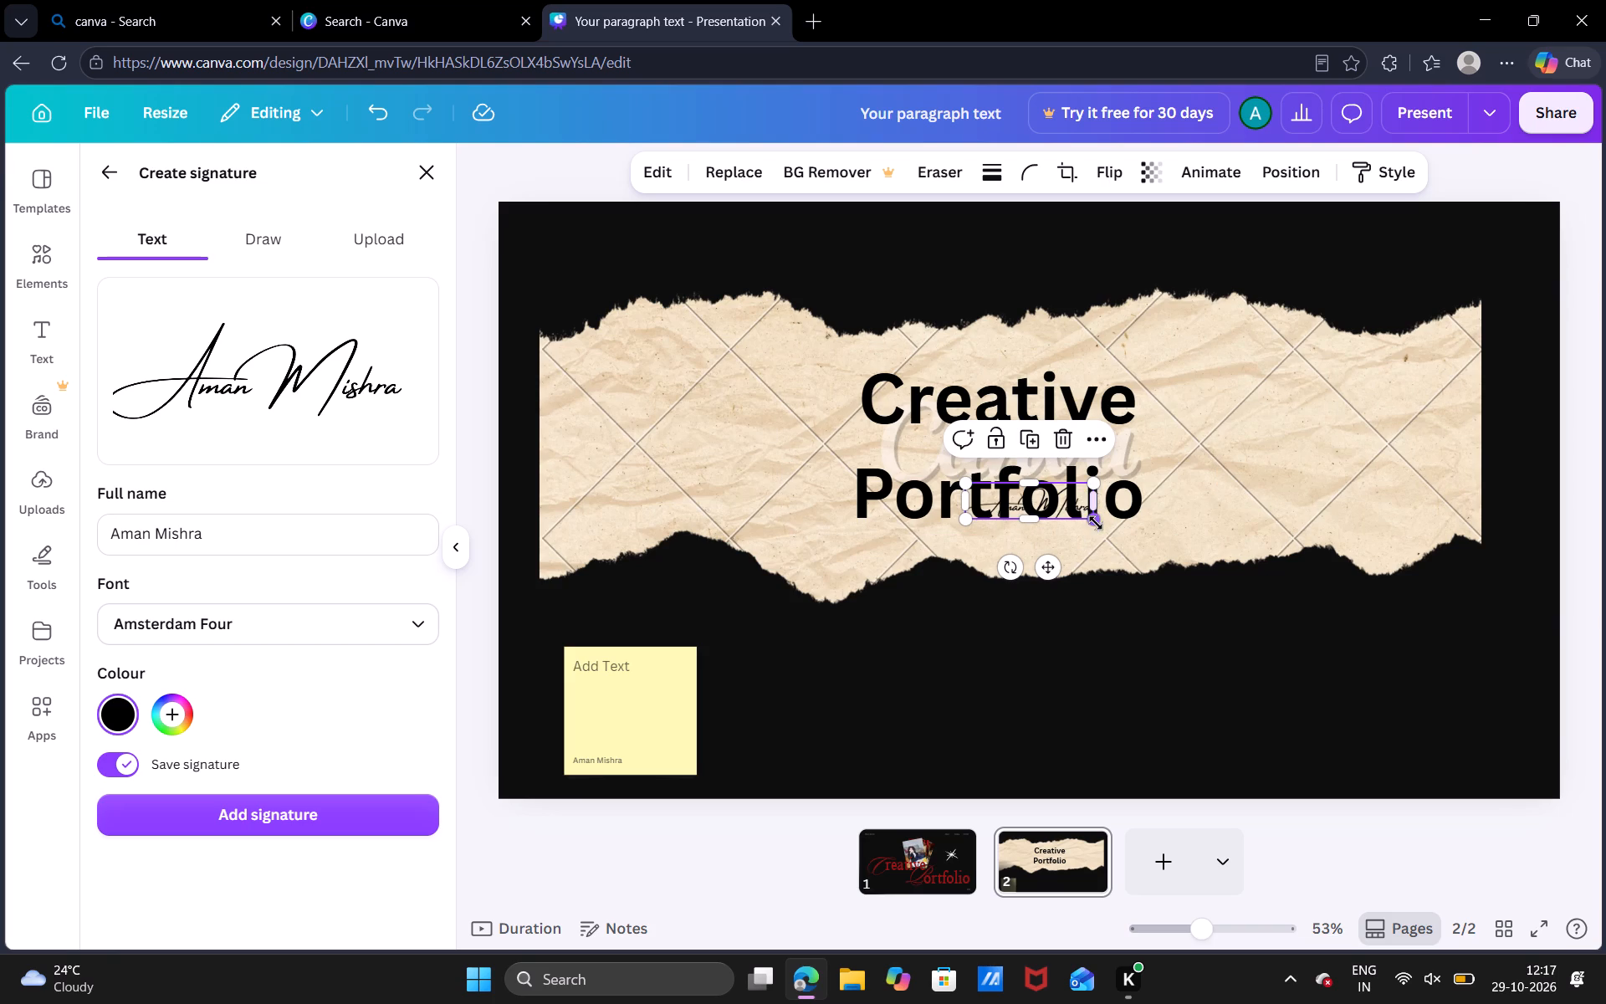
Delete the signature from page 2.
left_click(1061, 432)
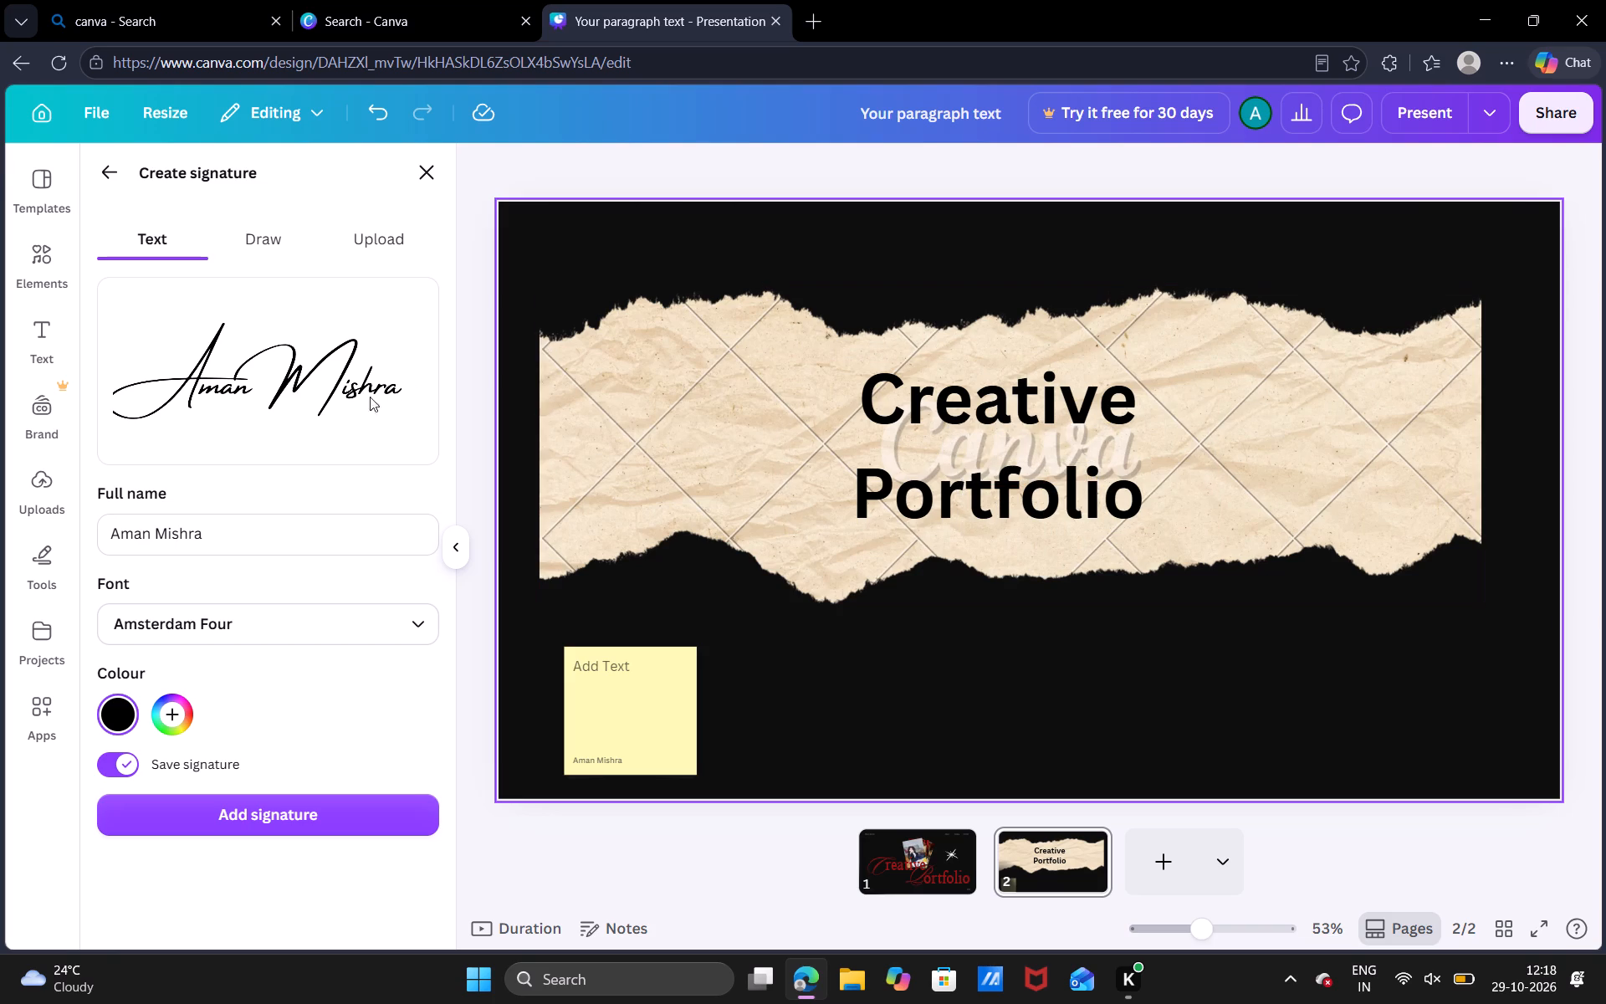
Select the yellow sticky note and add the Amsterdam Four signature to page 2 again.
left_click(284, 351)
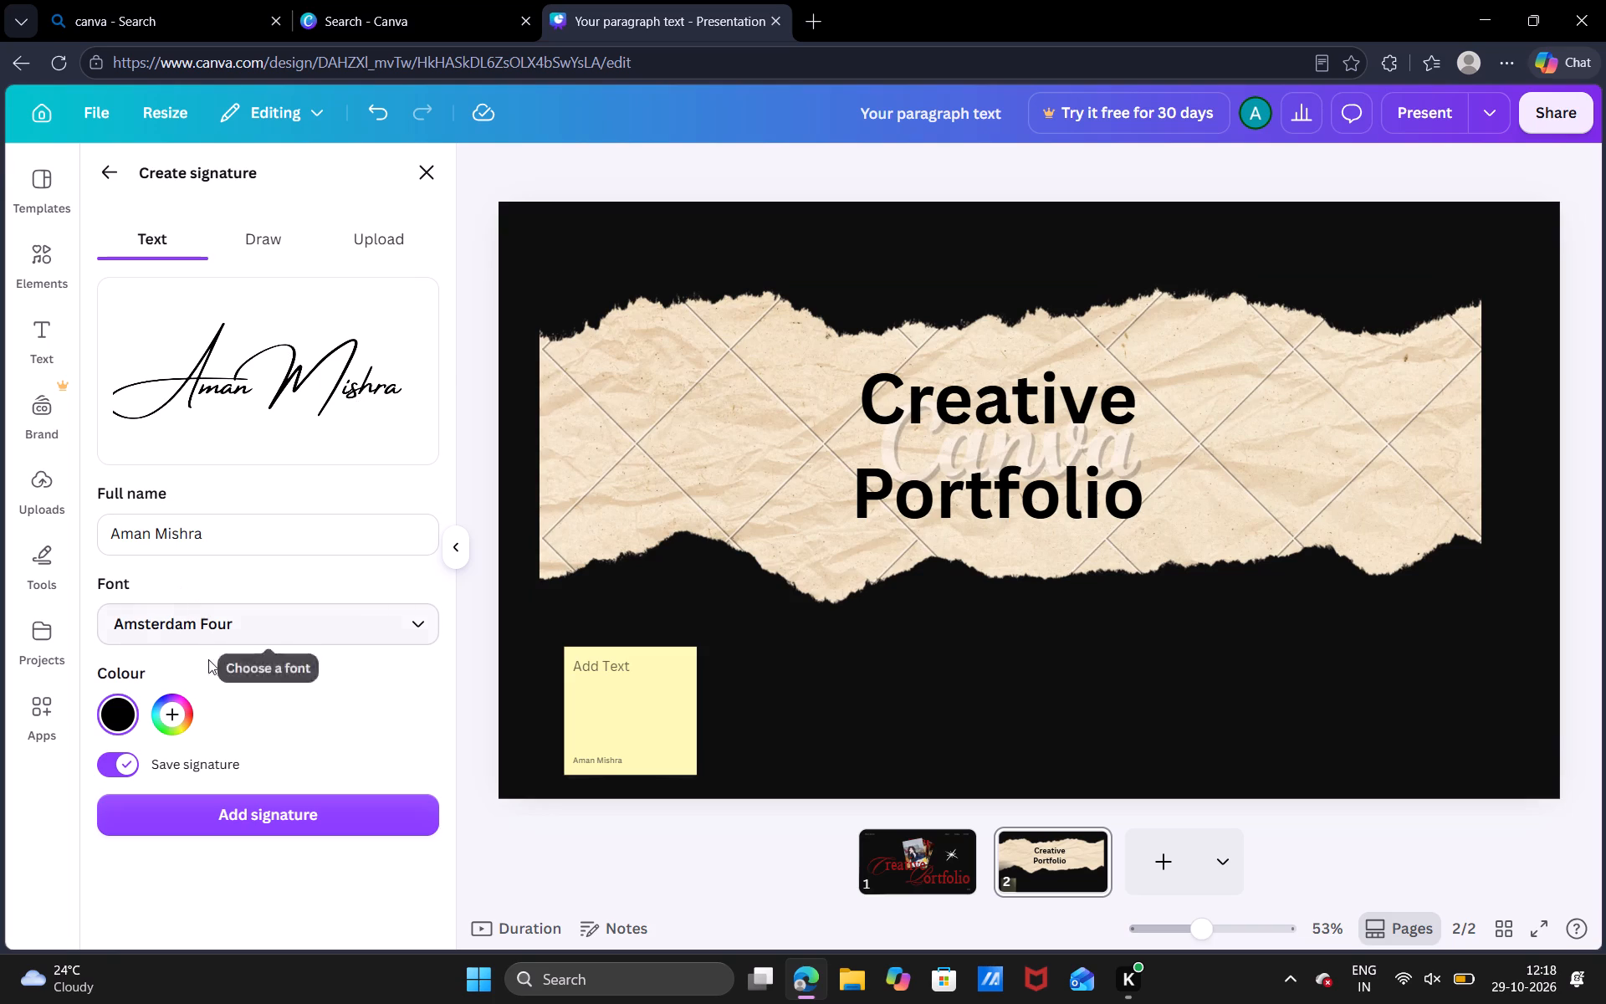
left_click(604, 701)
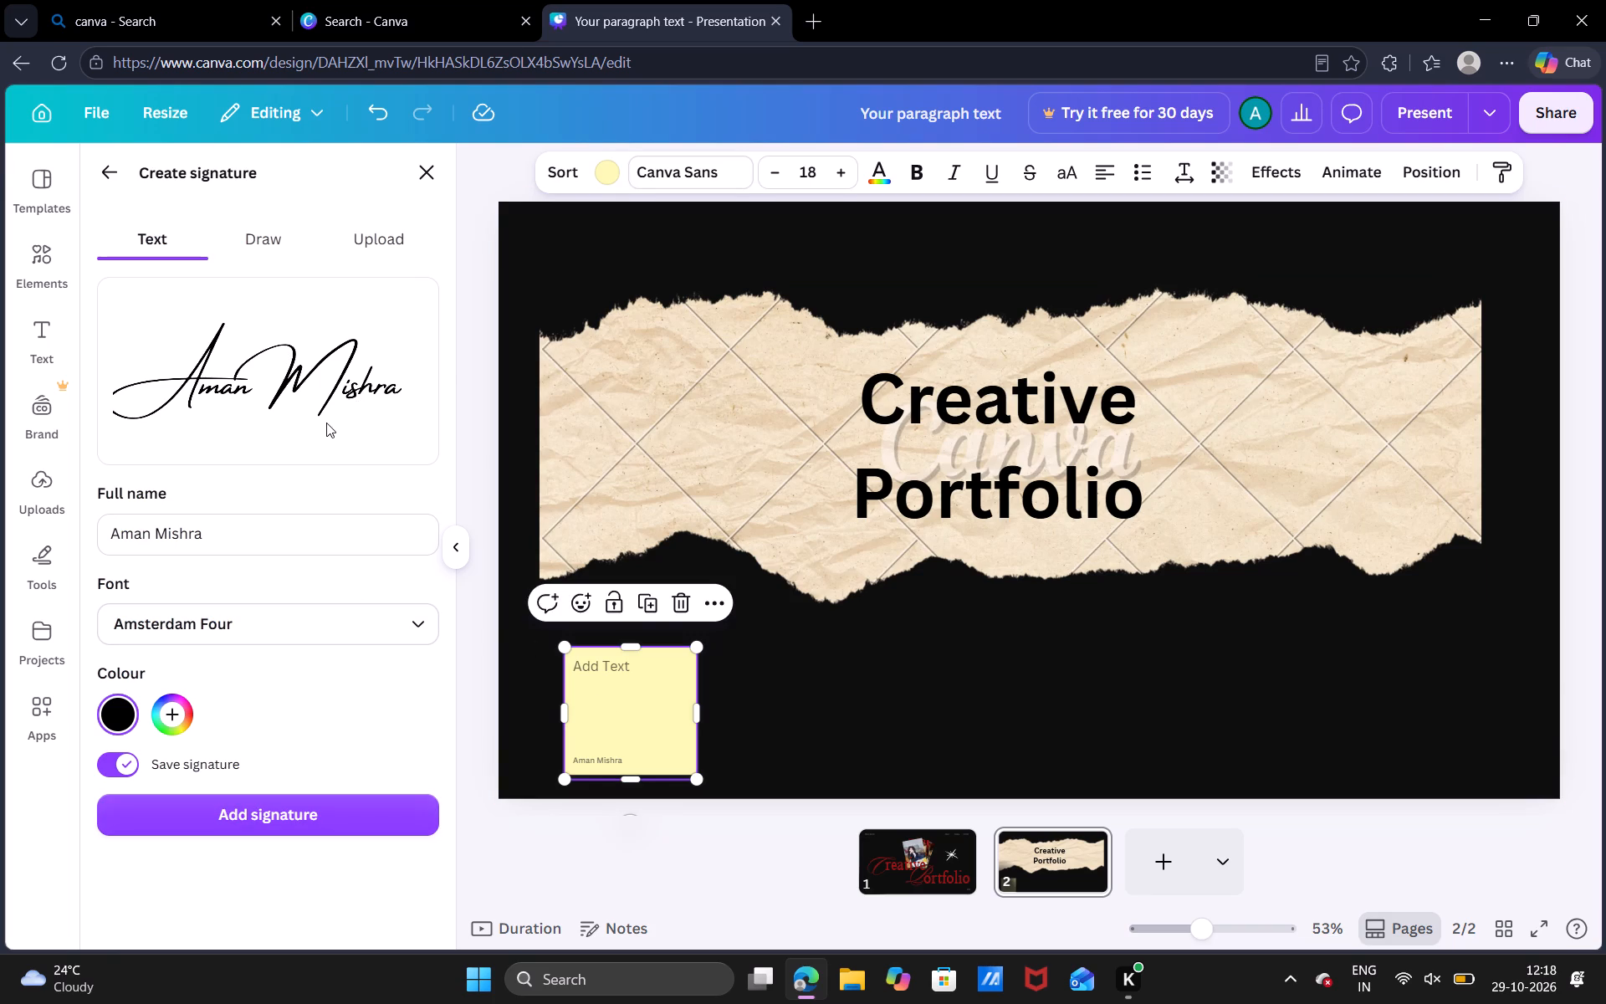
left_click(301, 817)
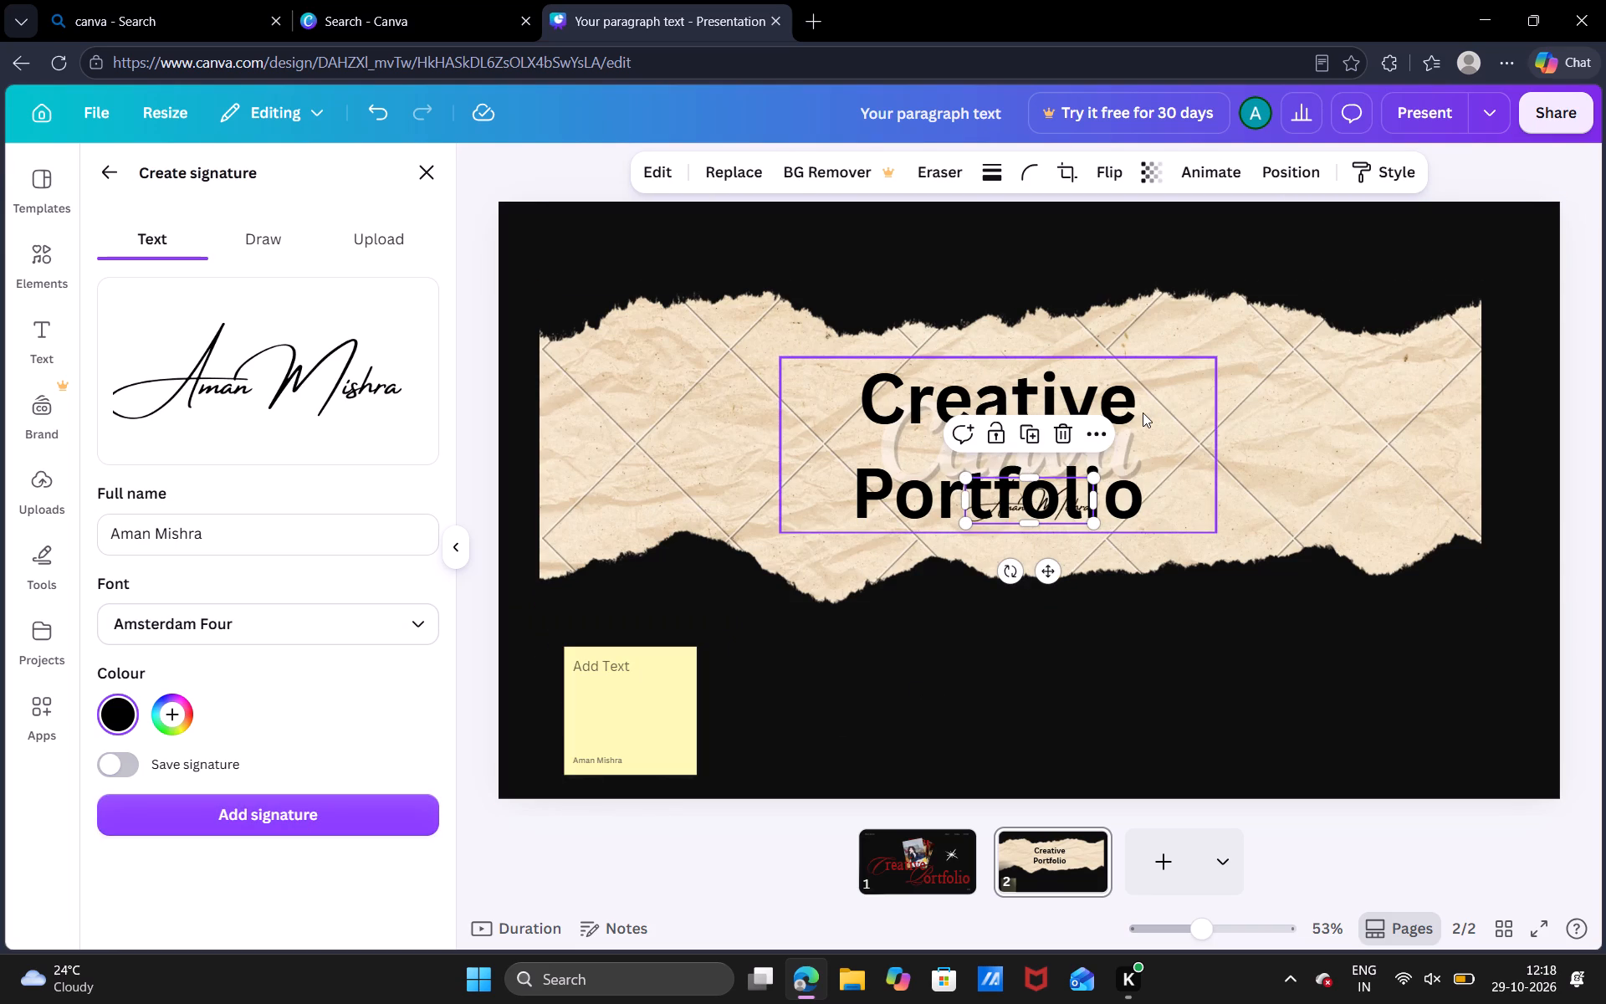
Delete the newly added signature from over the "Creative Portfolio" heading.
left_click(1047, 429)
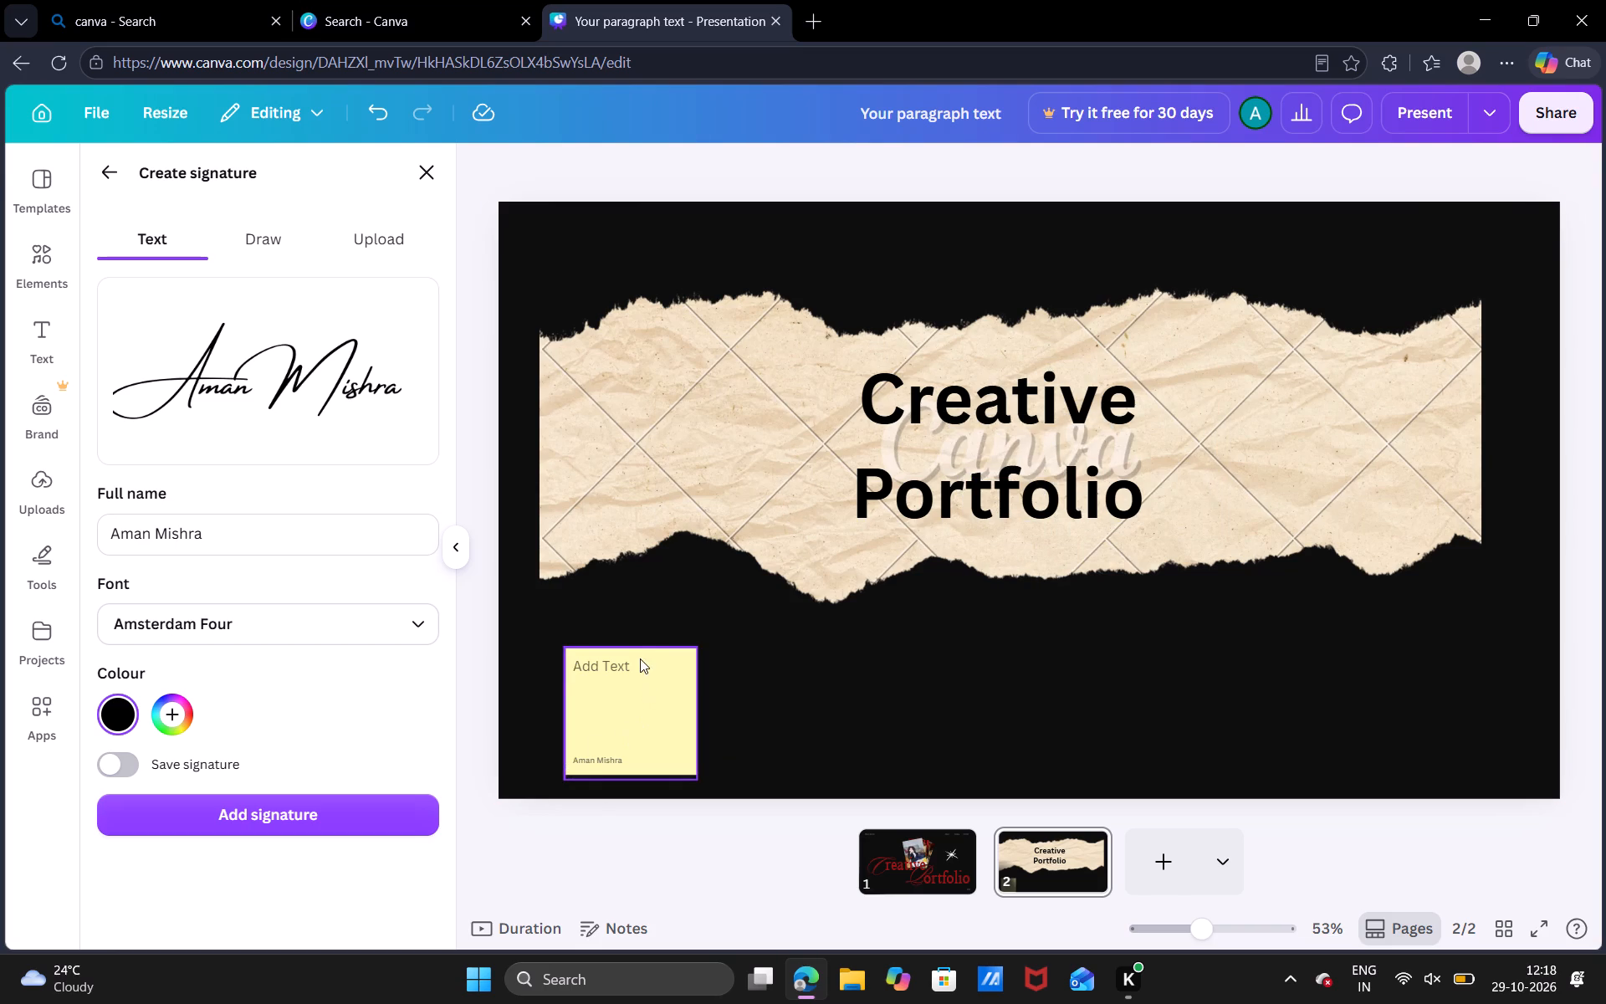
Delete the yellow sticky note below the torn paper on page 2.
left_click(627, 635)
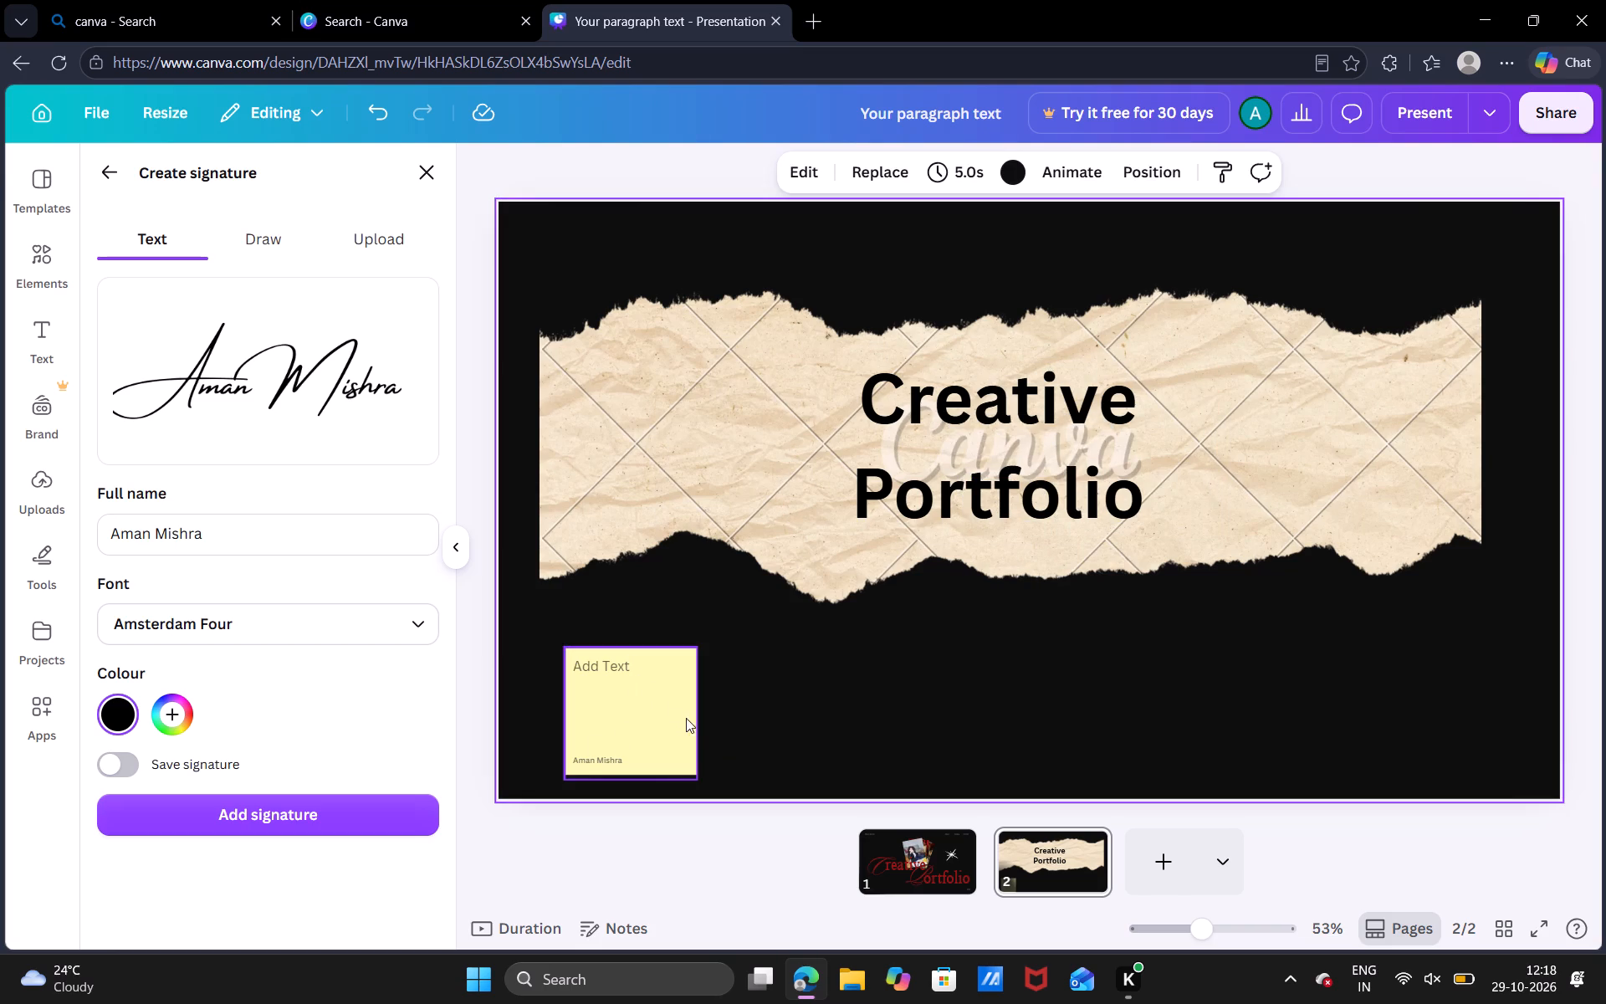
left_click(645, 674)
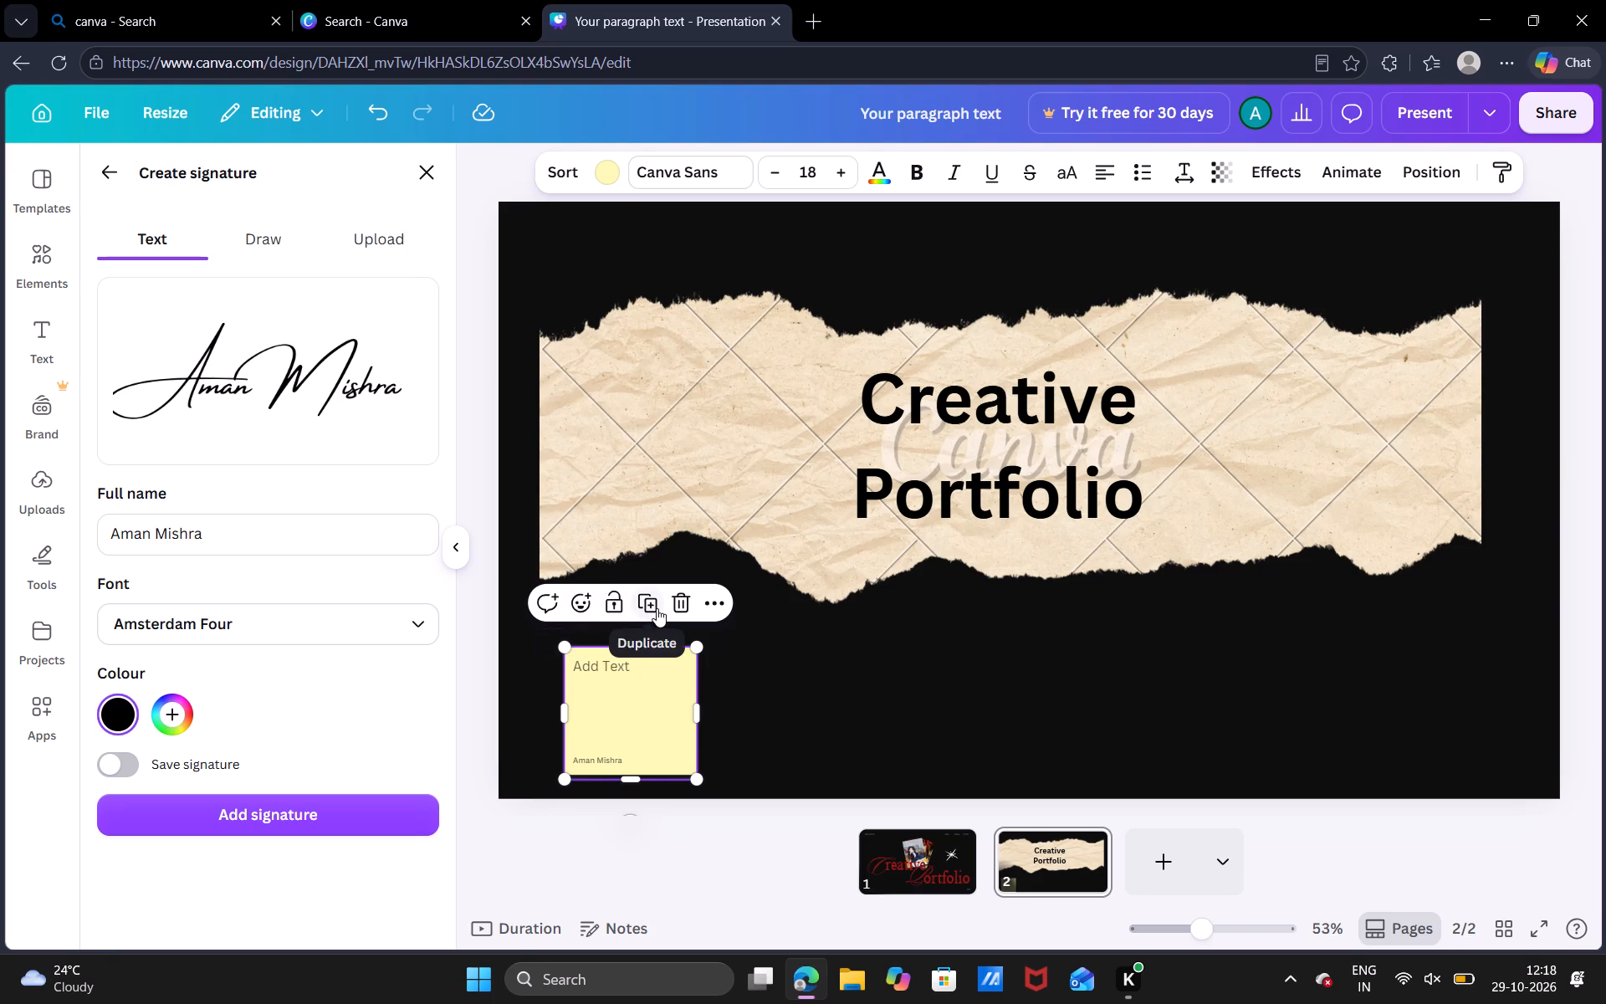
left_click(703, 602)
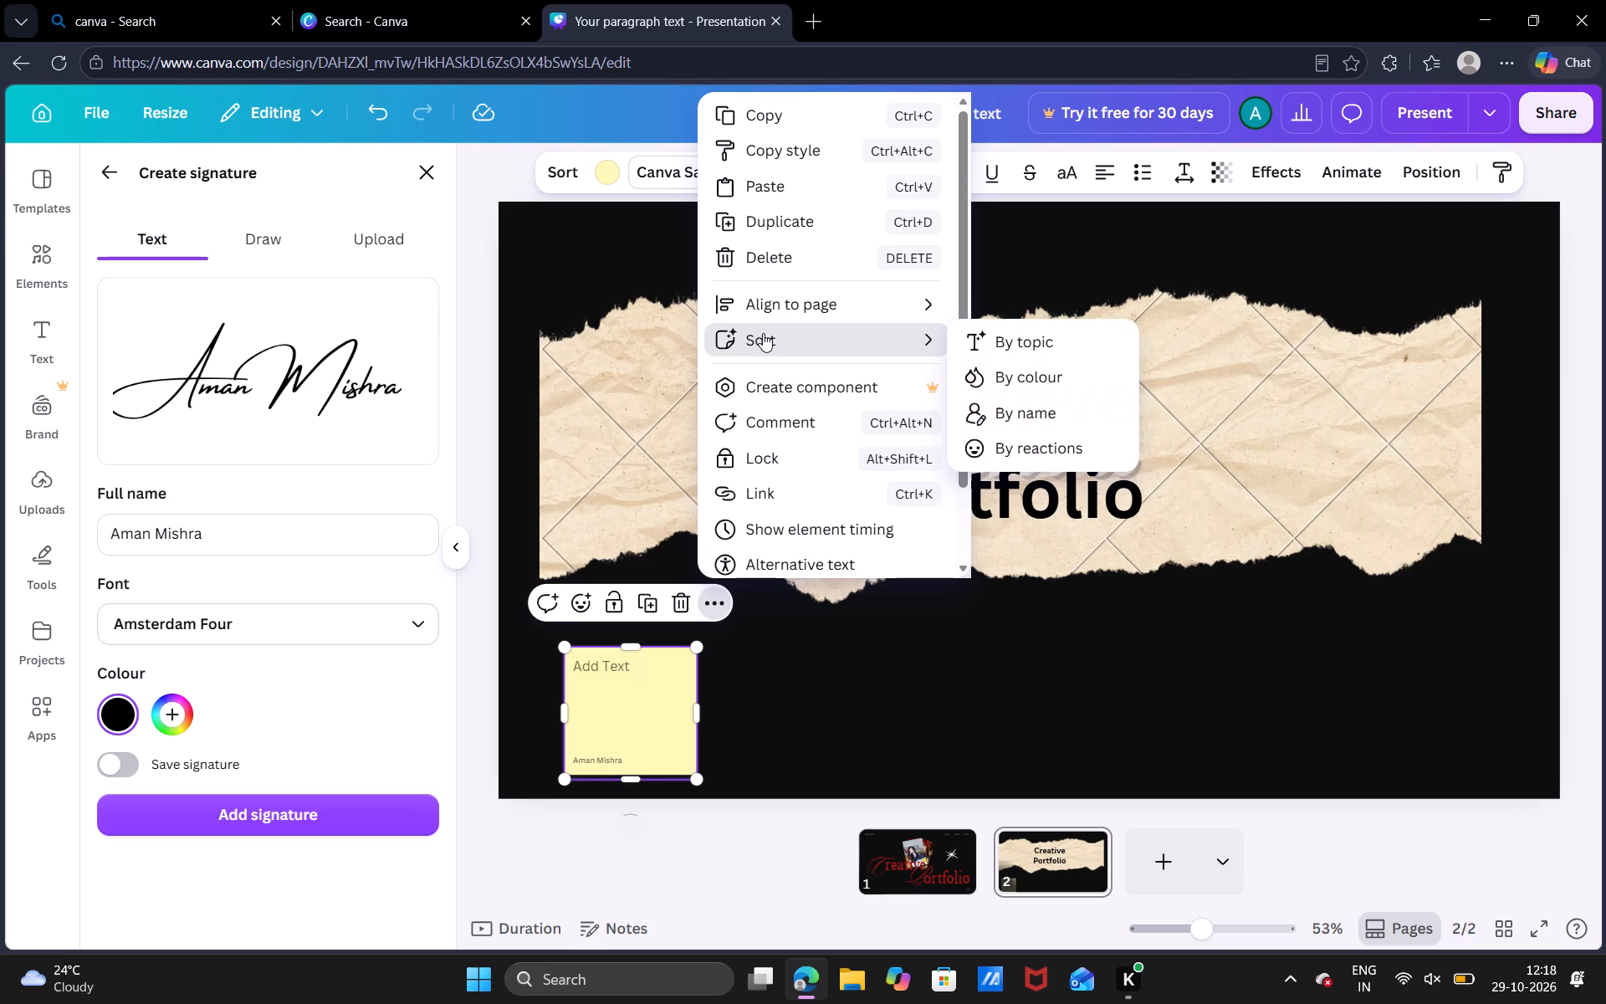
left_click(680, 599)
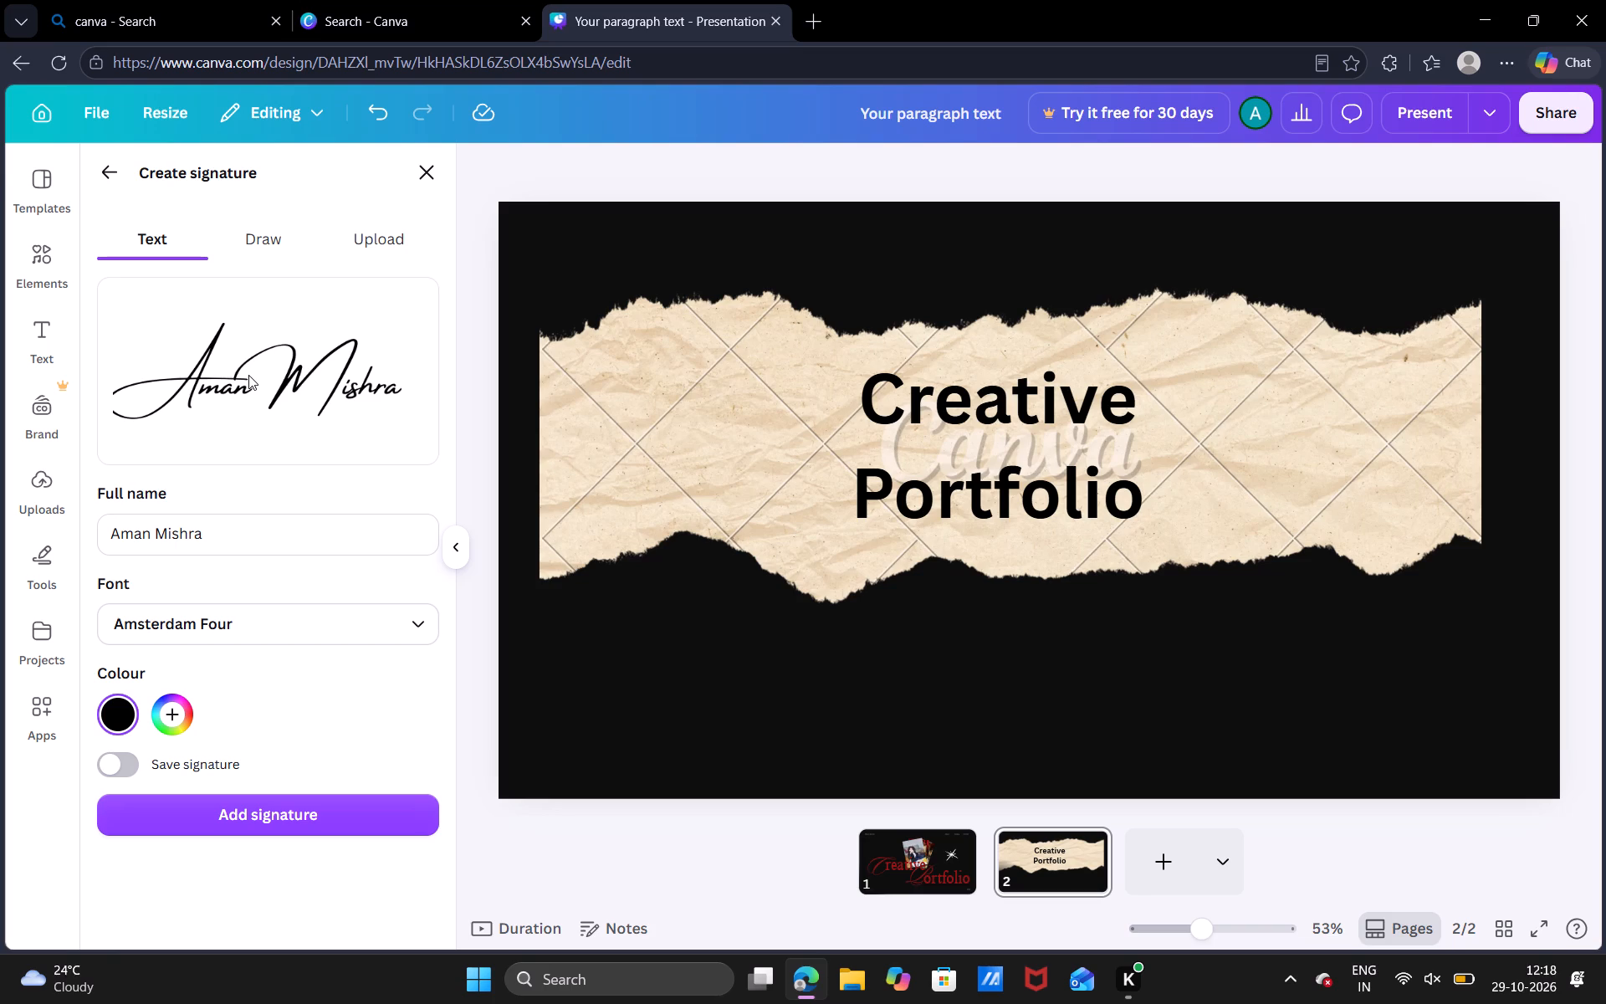
Move the saved "Gray and Blue Aesthetic" Creative Portfolio presentation from your projects to the trash.
scroll(279, 510, "down", 2)
left_click(29, 633)
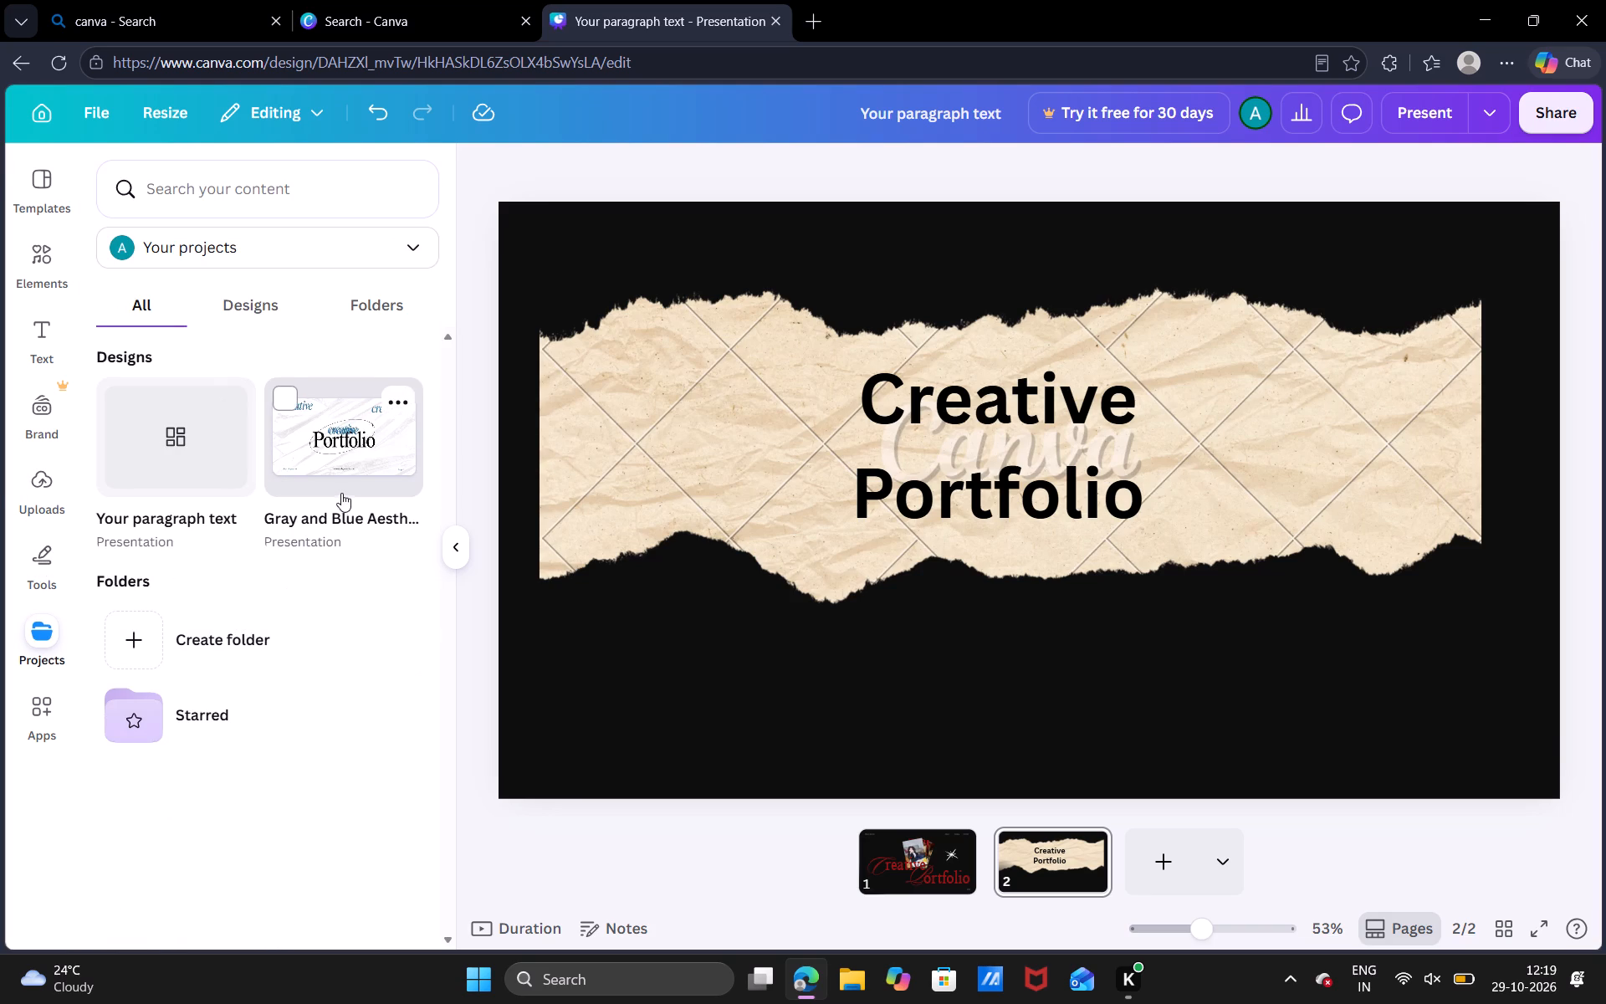
left_click(395, 402)
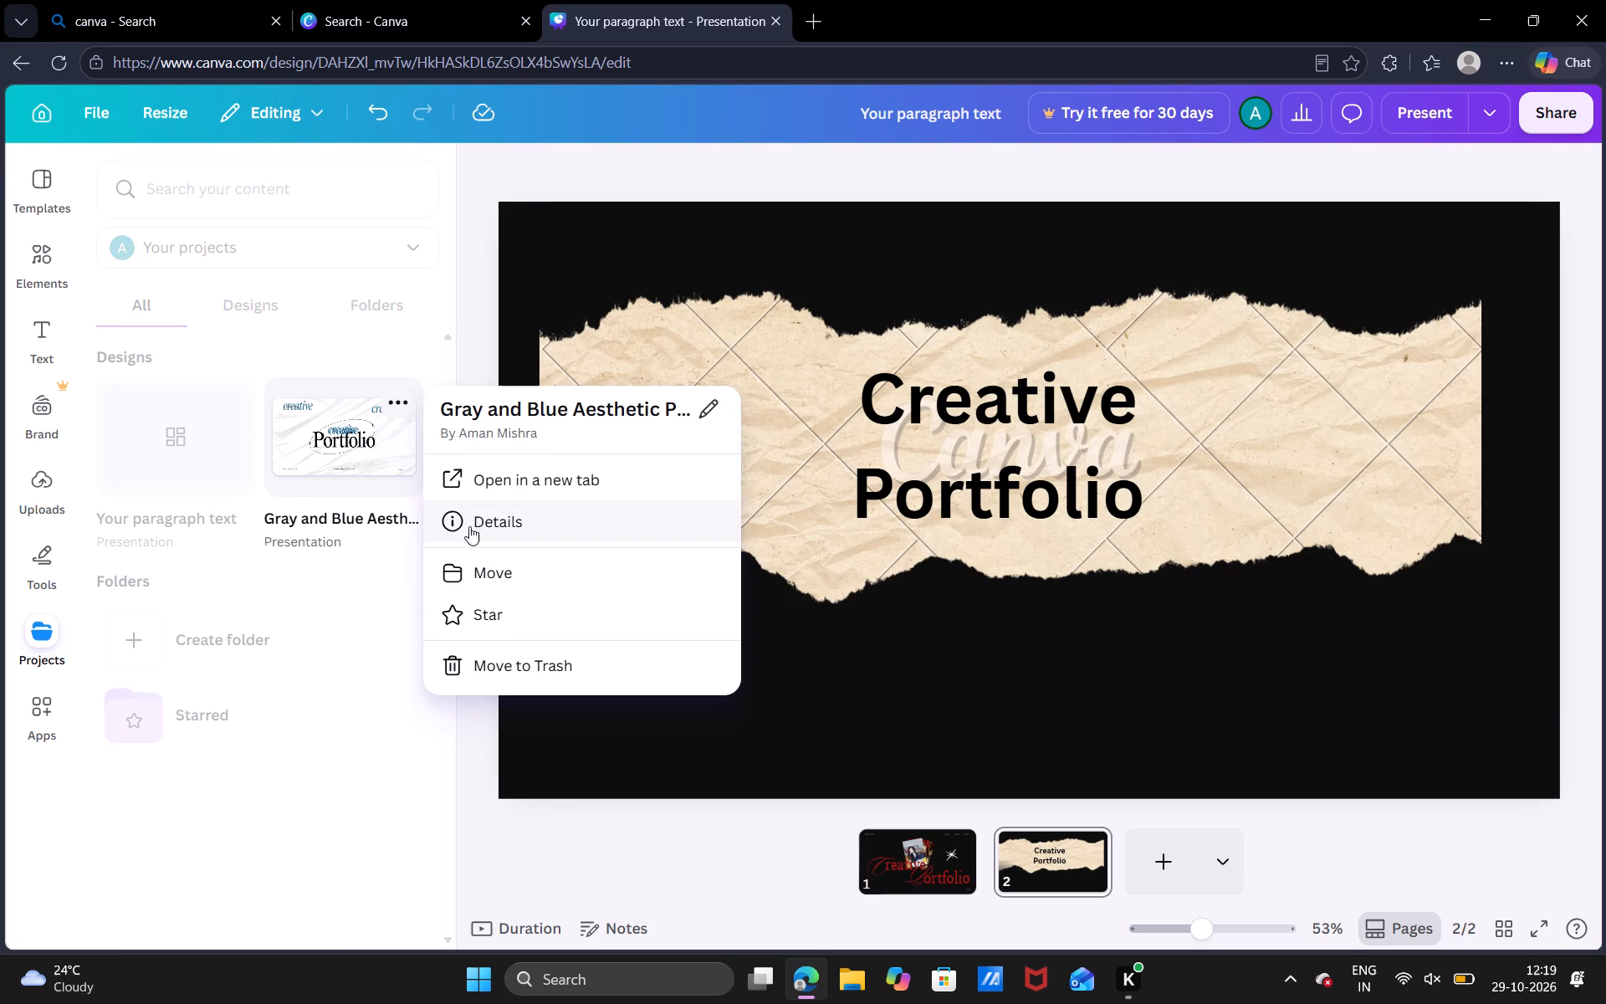
left_click(468, 671)
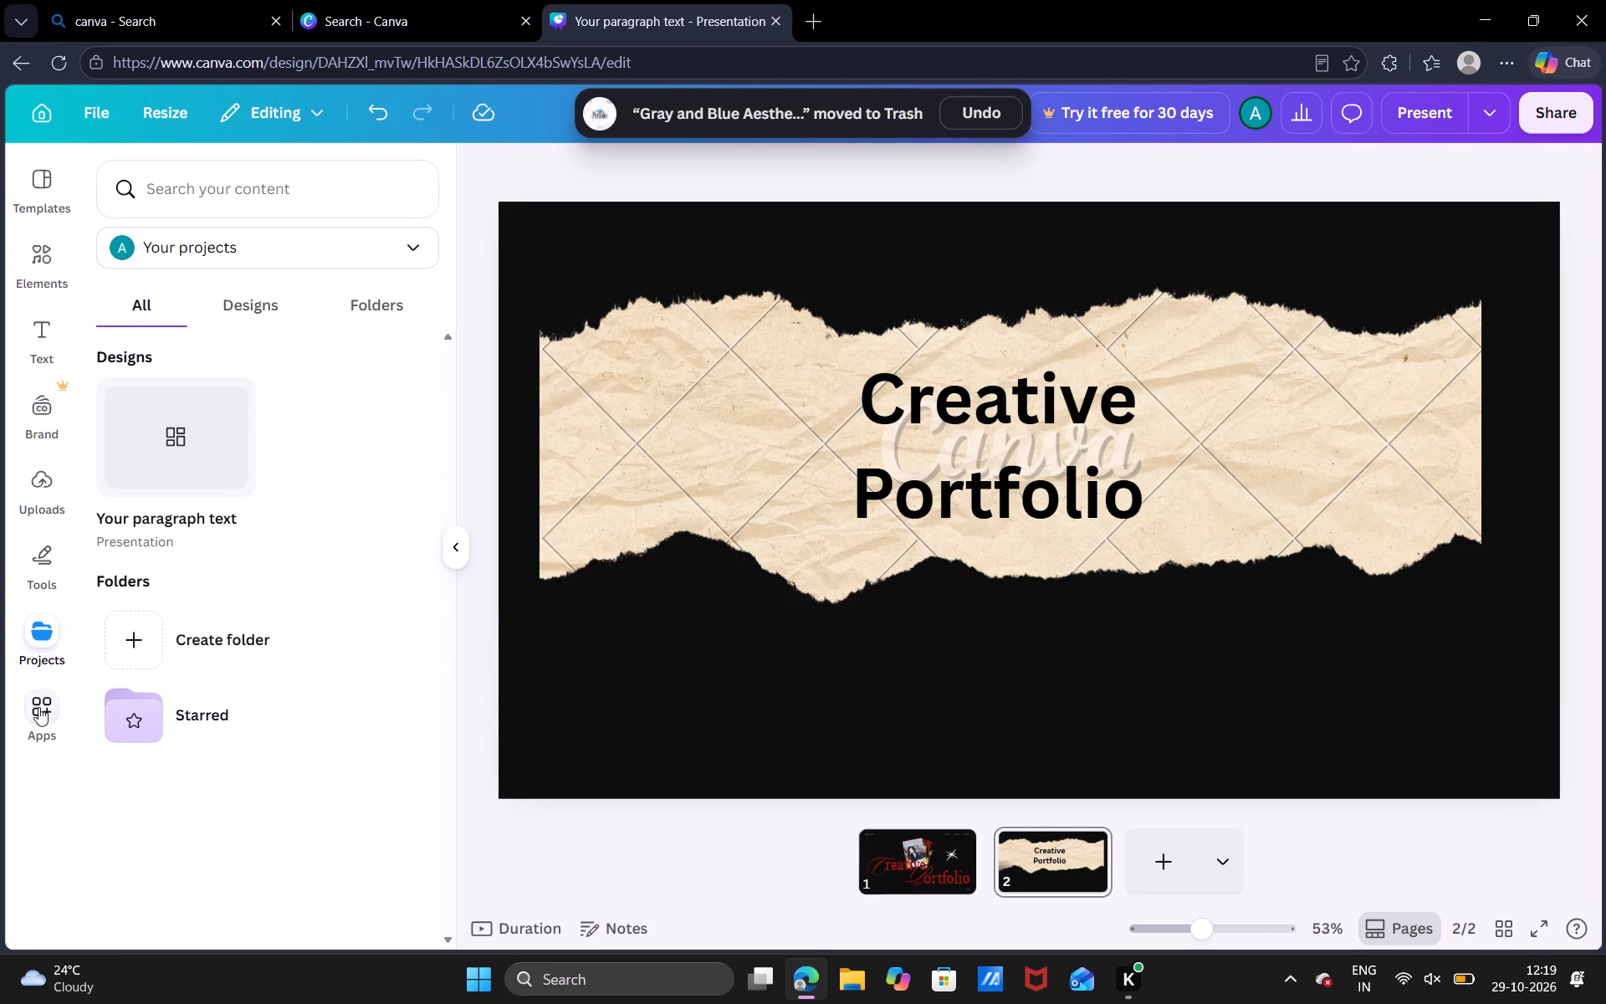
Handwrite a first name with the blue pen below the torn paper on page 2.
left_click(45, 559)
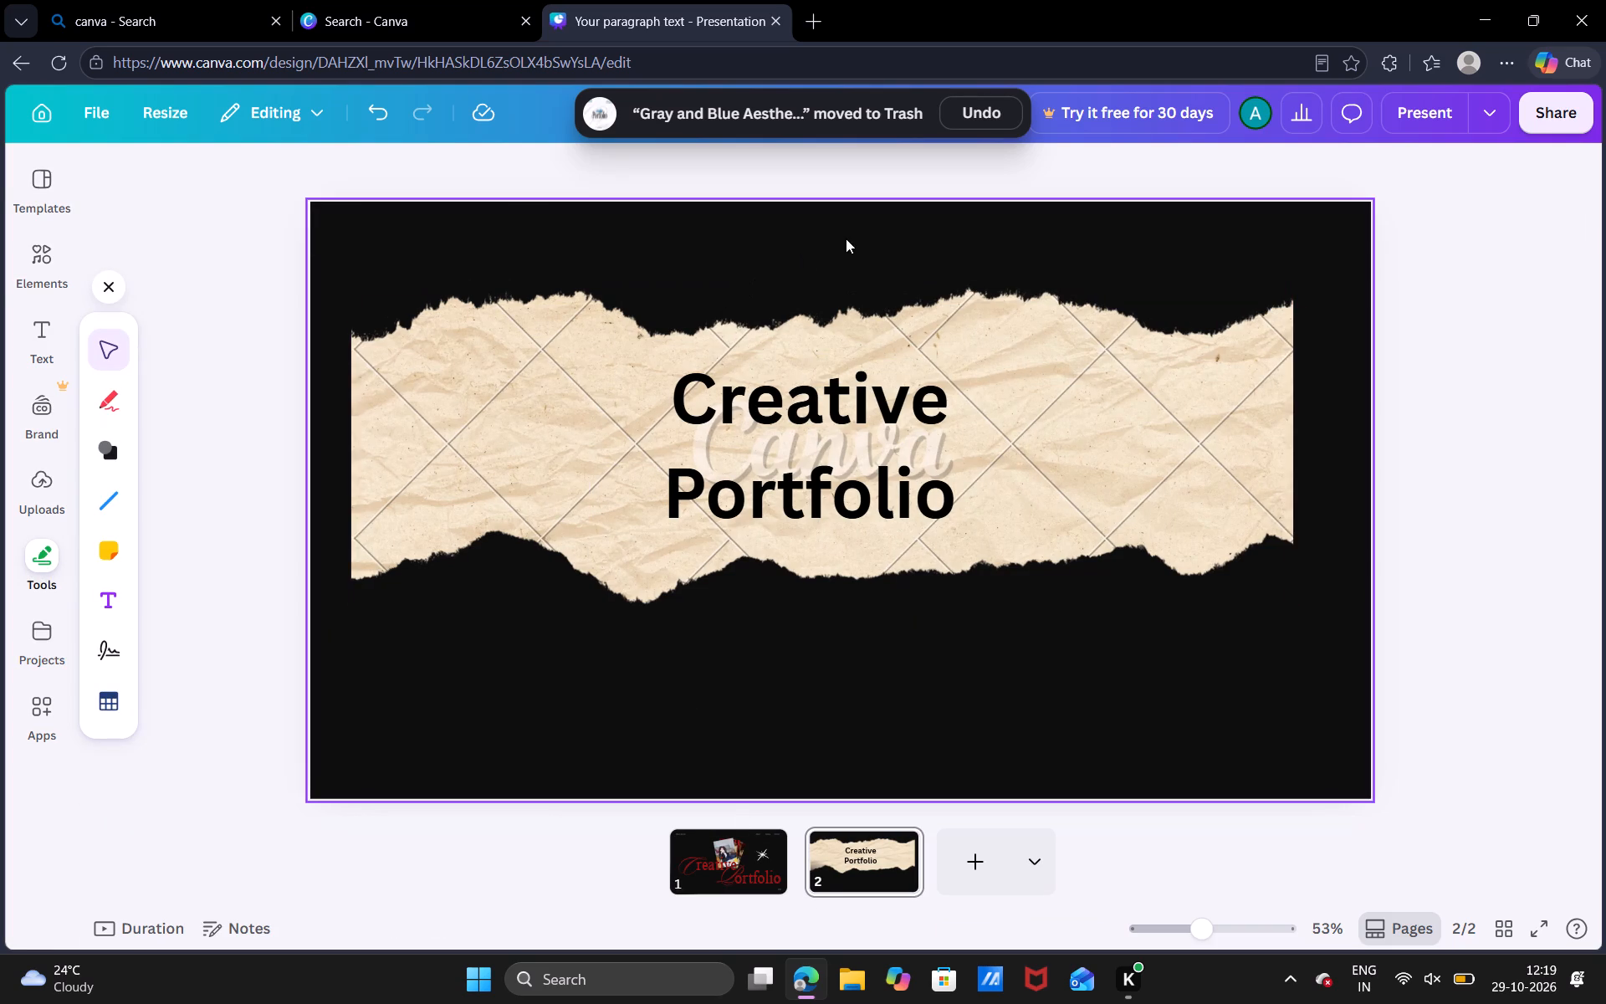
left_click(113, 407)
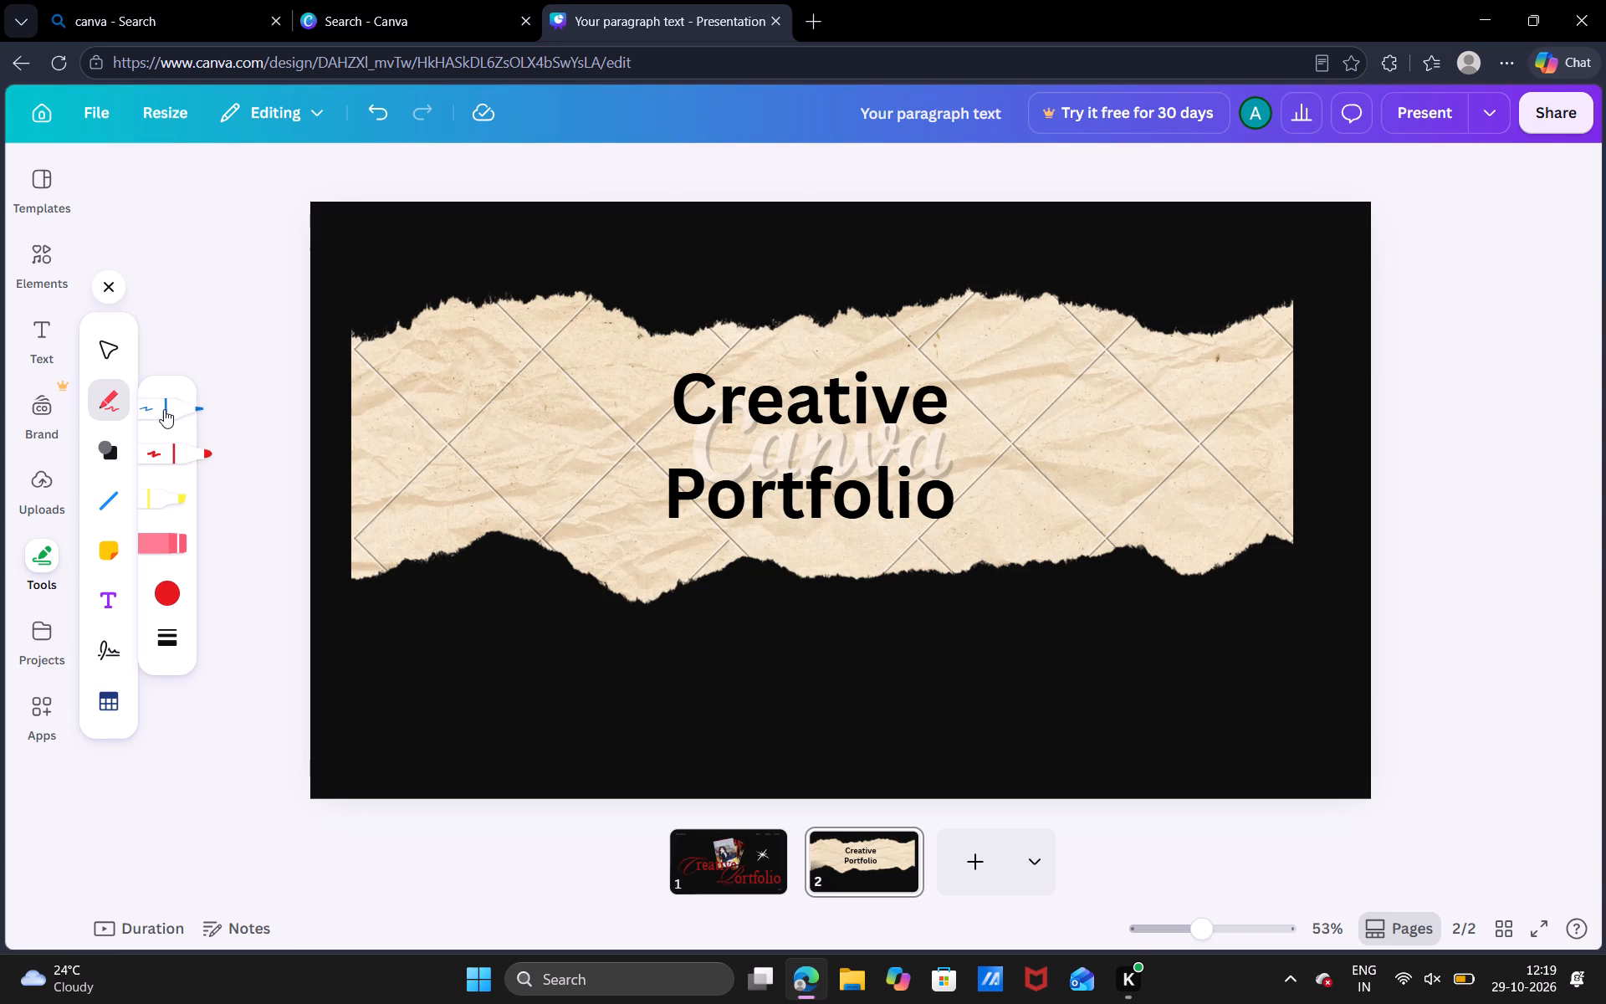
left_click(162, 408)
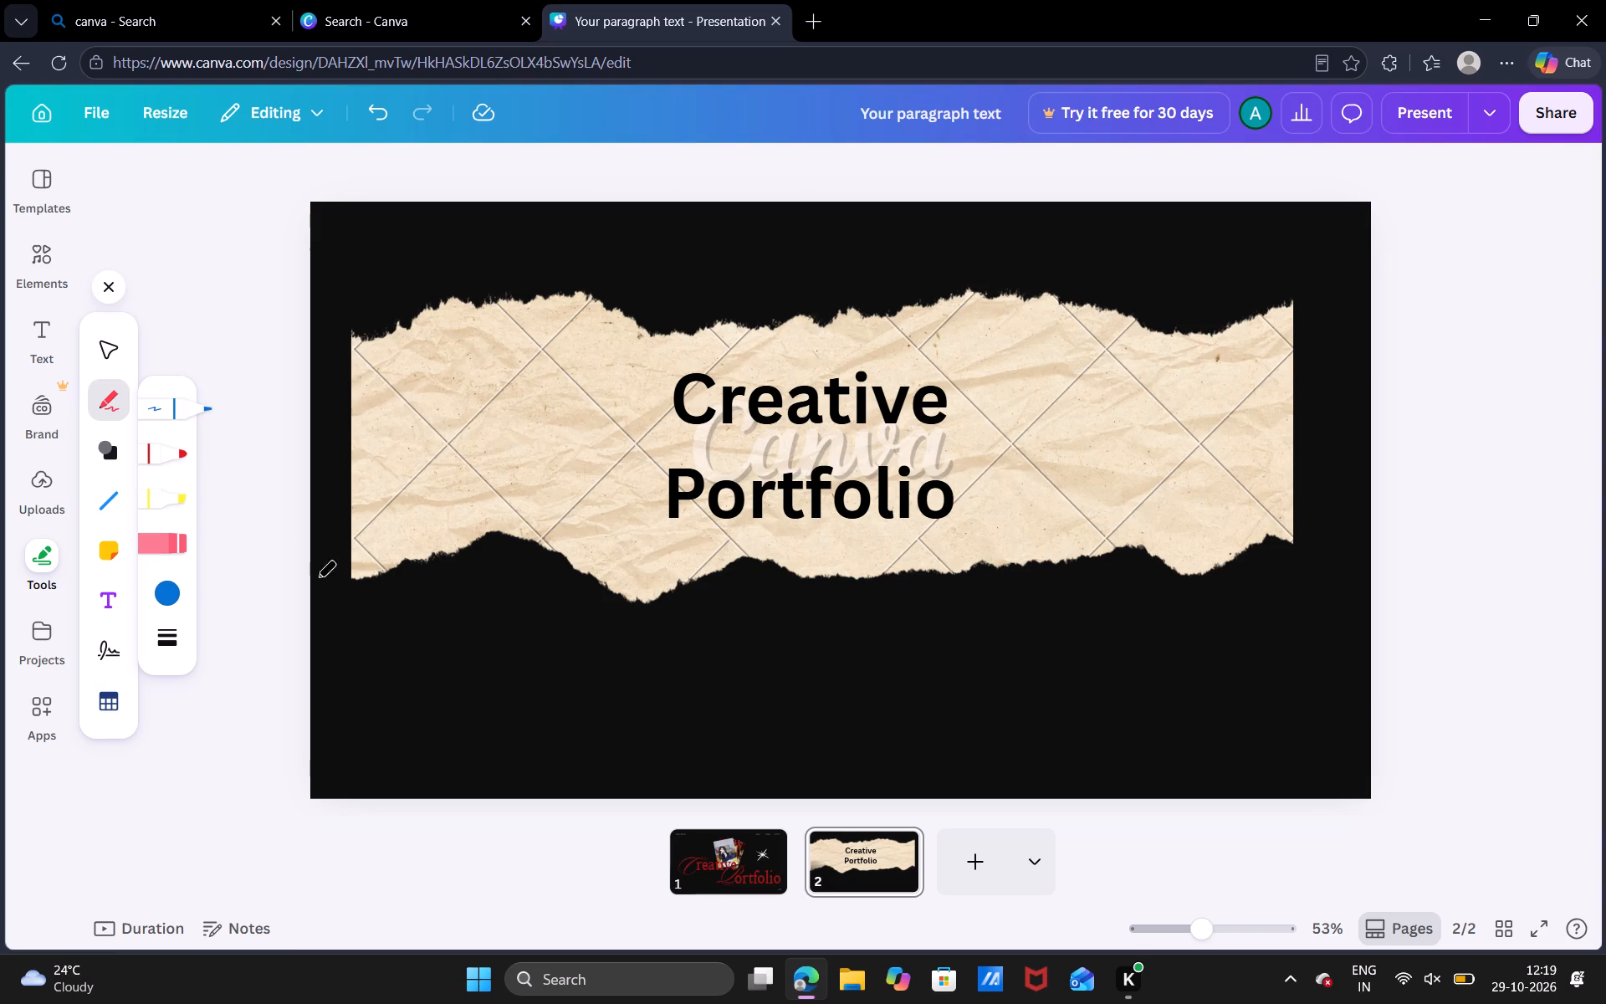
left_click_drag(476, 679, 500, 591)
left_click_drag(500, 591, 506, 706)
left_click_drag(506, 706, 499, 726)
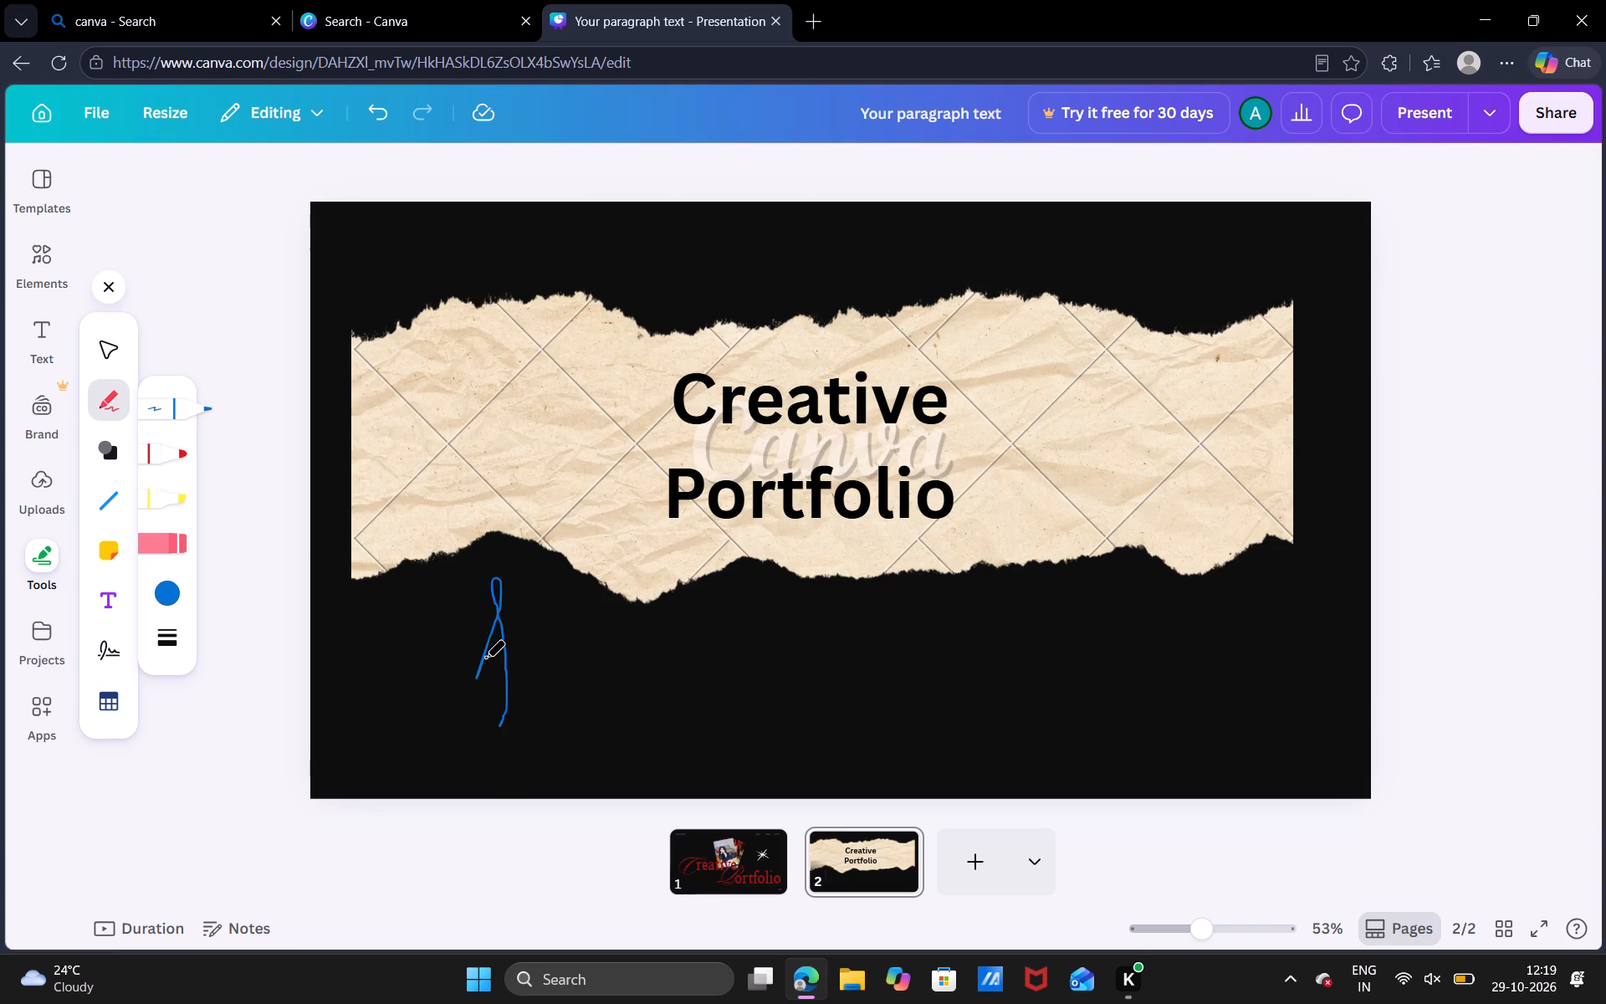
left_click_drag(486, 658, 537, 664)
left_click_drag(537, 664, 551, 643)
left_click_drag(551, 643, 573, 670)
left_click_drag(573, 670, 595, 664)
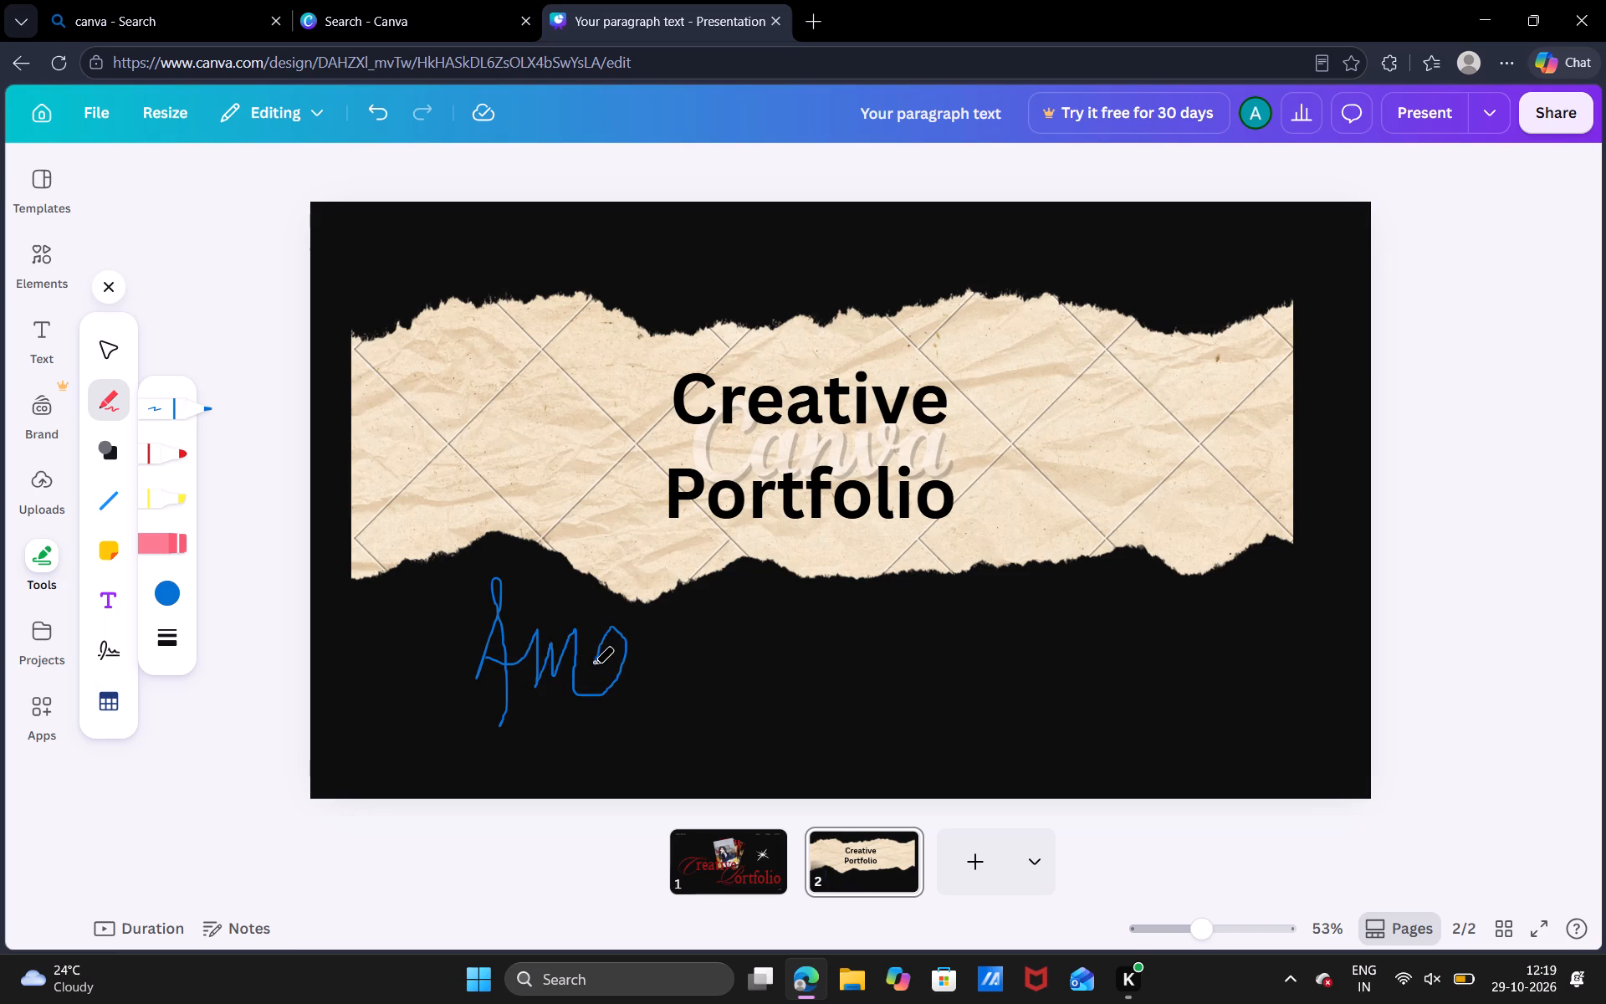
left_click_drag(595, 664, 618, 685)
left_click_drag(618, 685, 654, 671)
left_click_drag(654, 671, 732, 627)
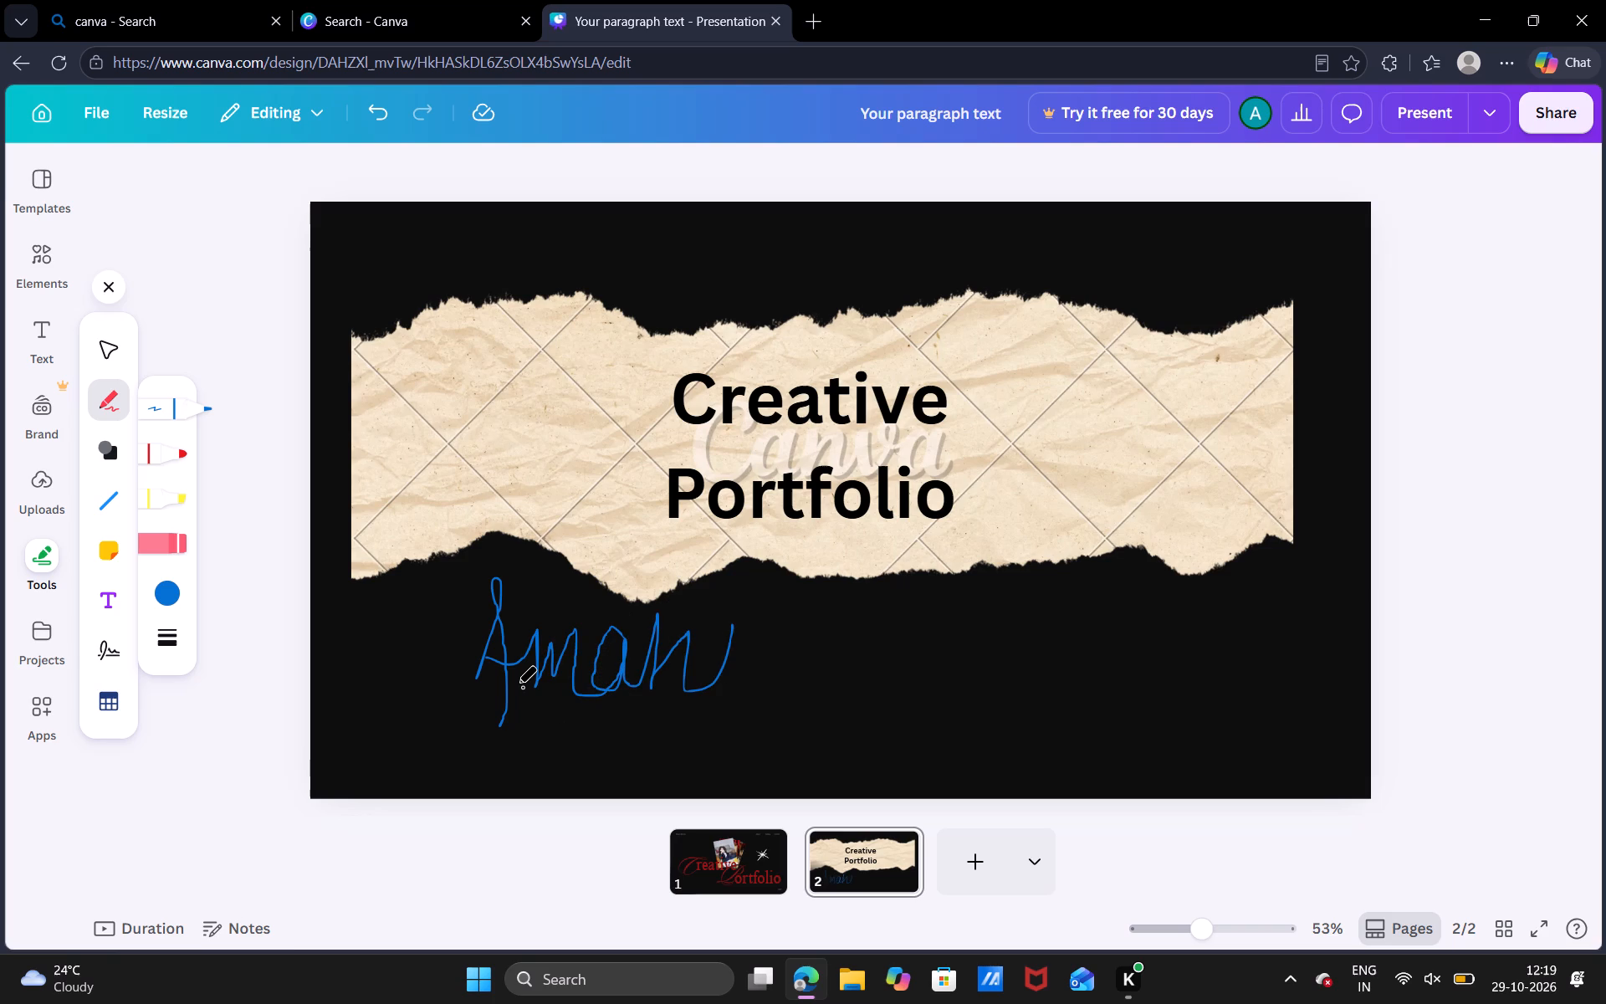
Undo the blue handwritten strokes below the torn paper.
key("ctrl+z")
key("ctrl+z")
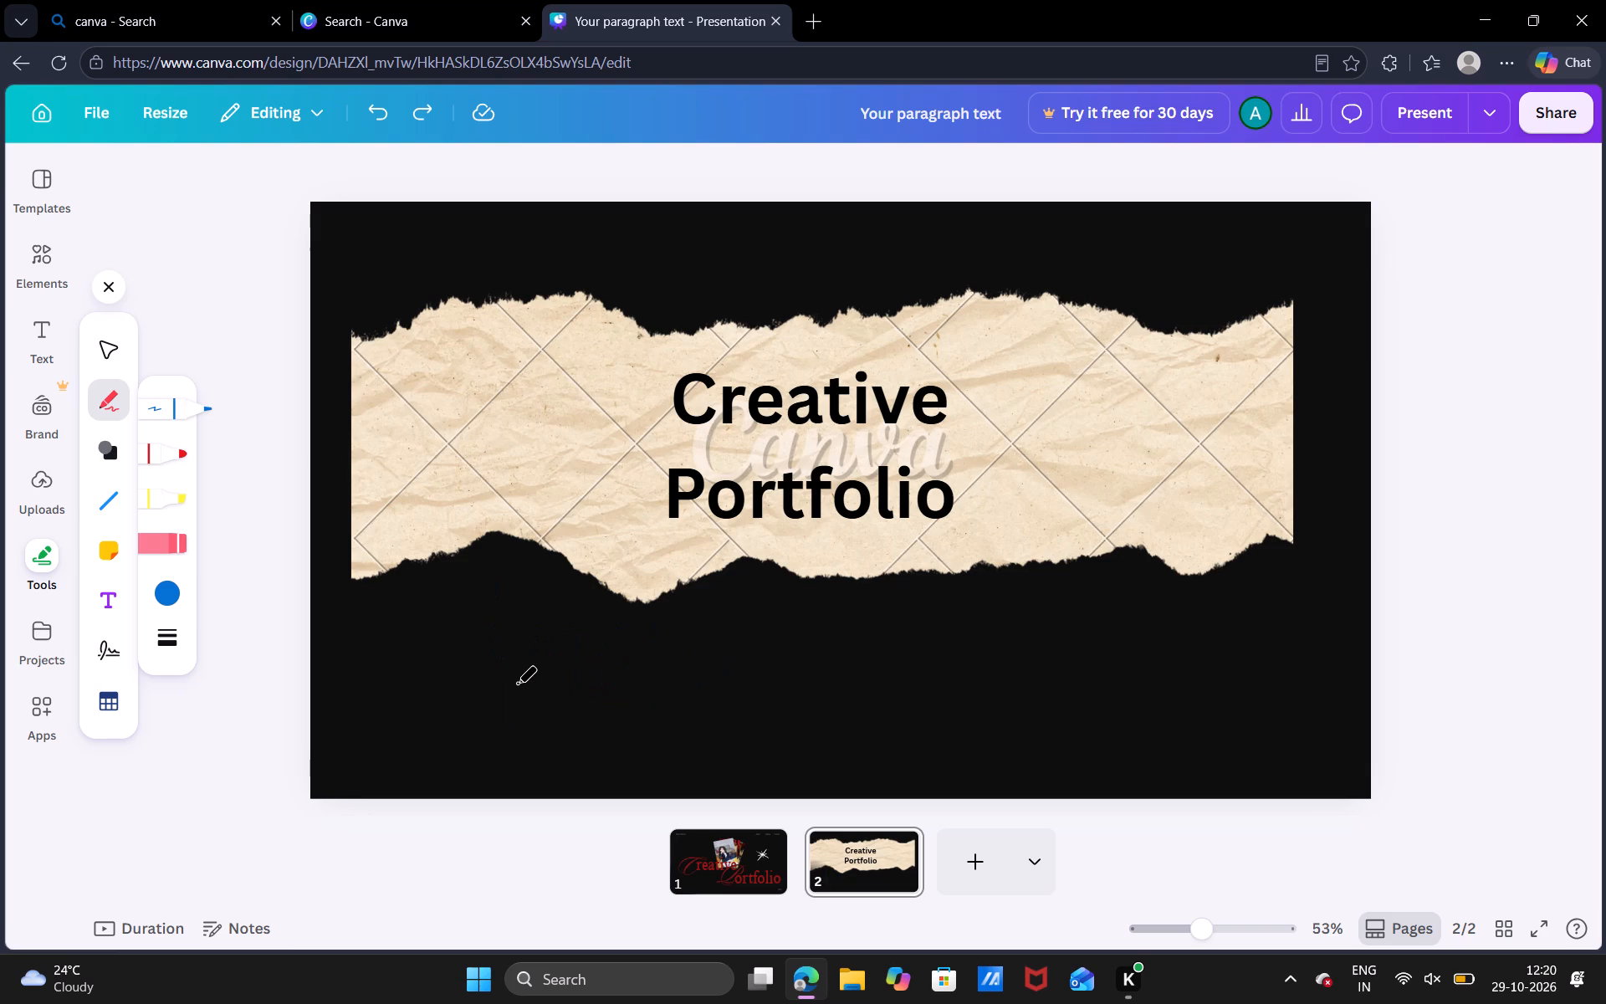
Add the saved signature to page 2.
left_click(47, 634)
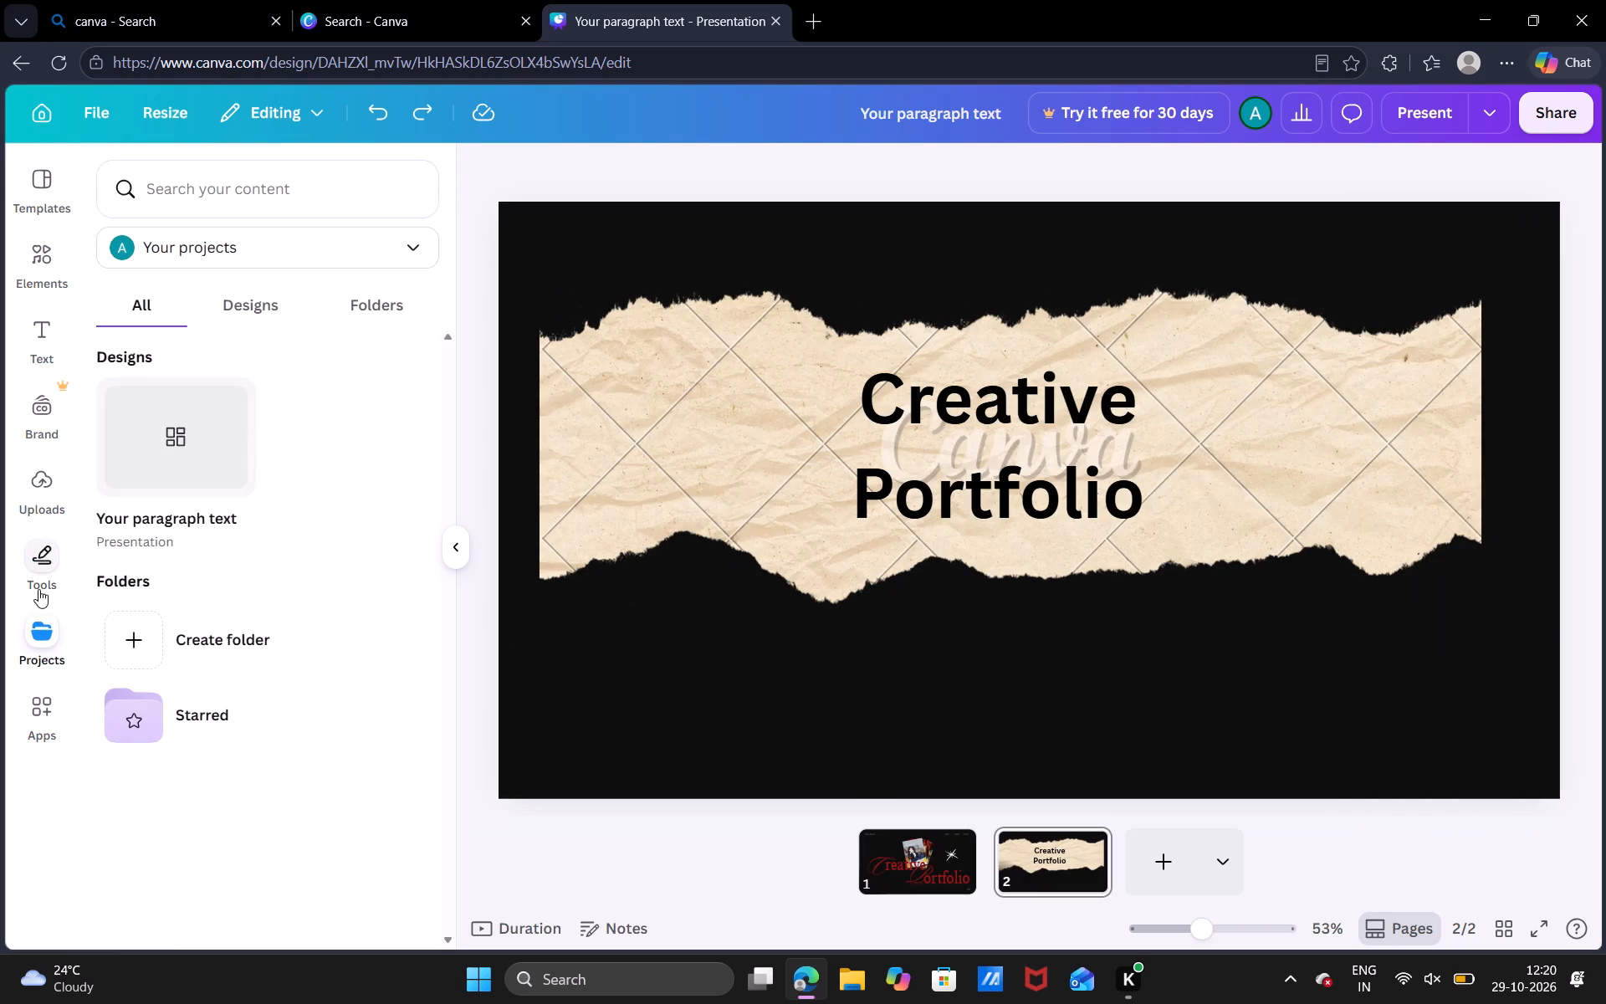
left_click(36, 566)
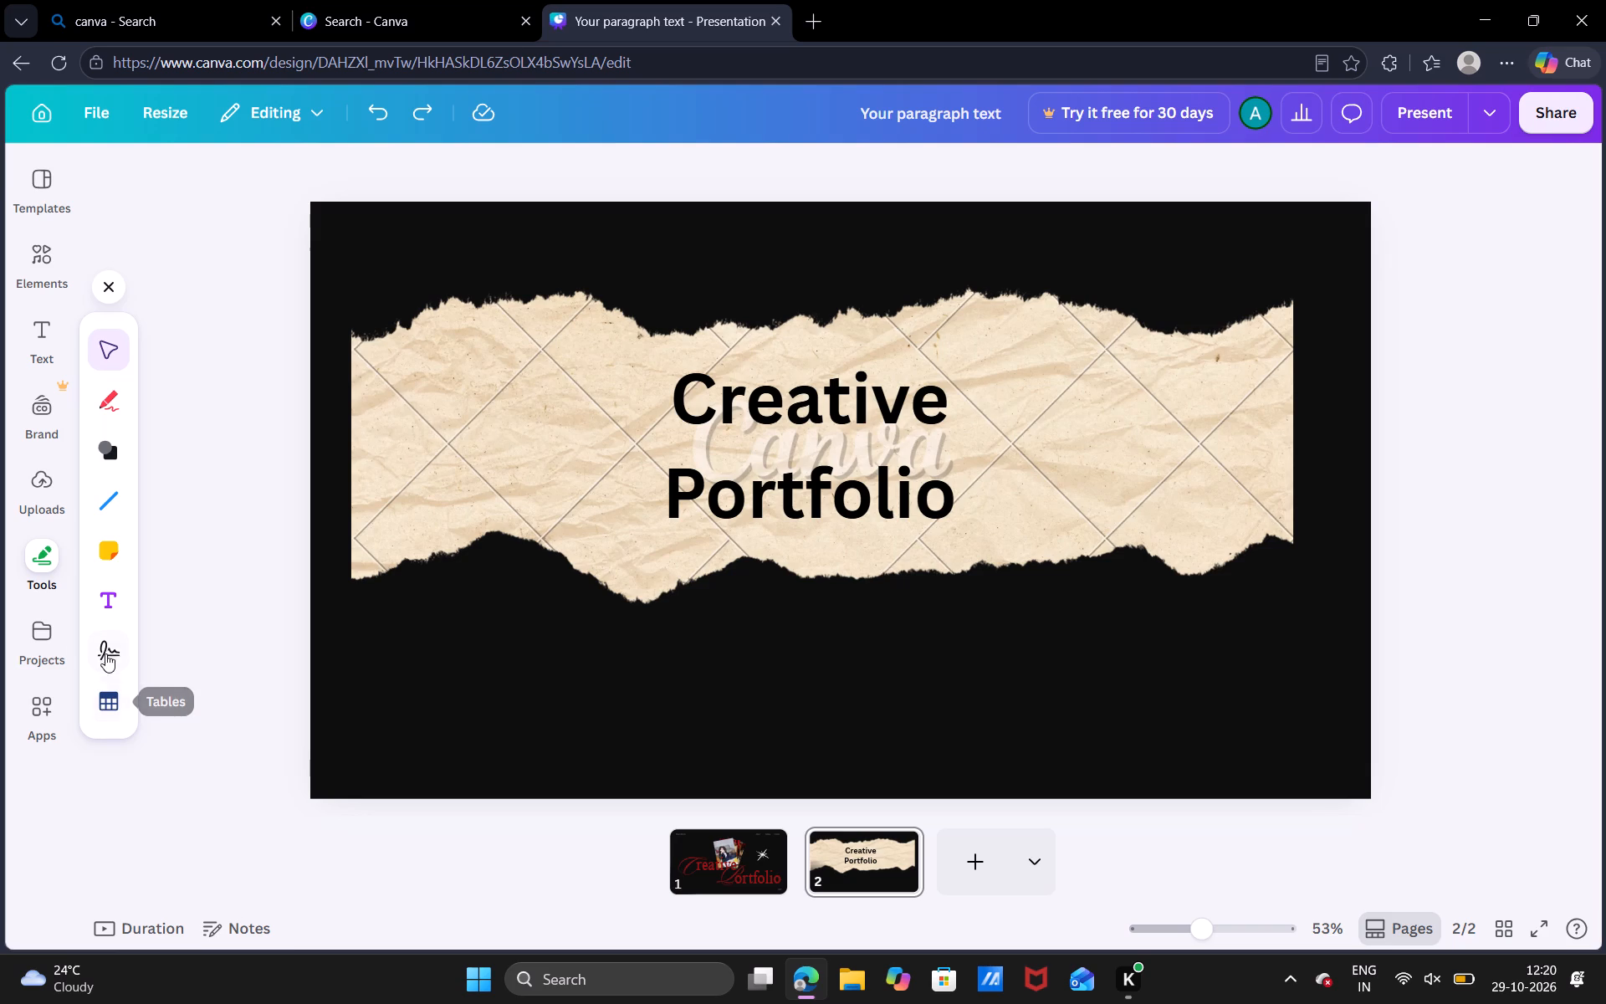
left_click(105, 644)
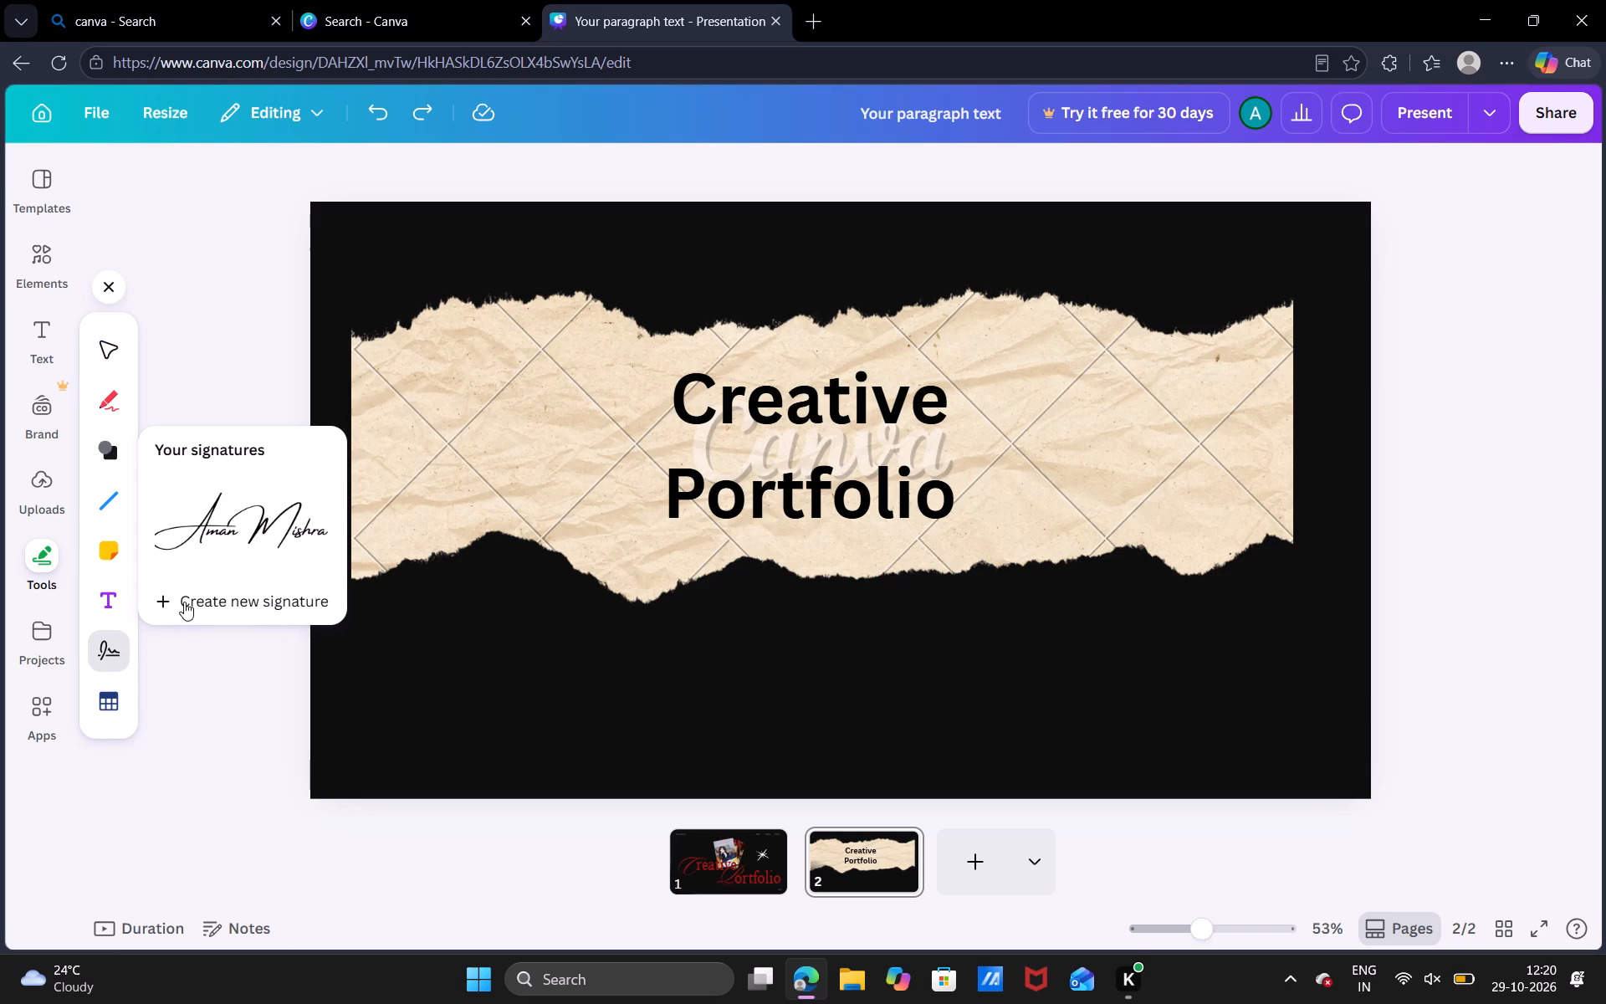
left_click(223, 540)
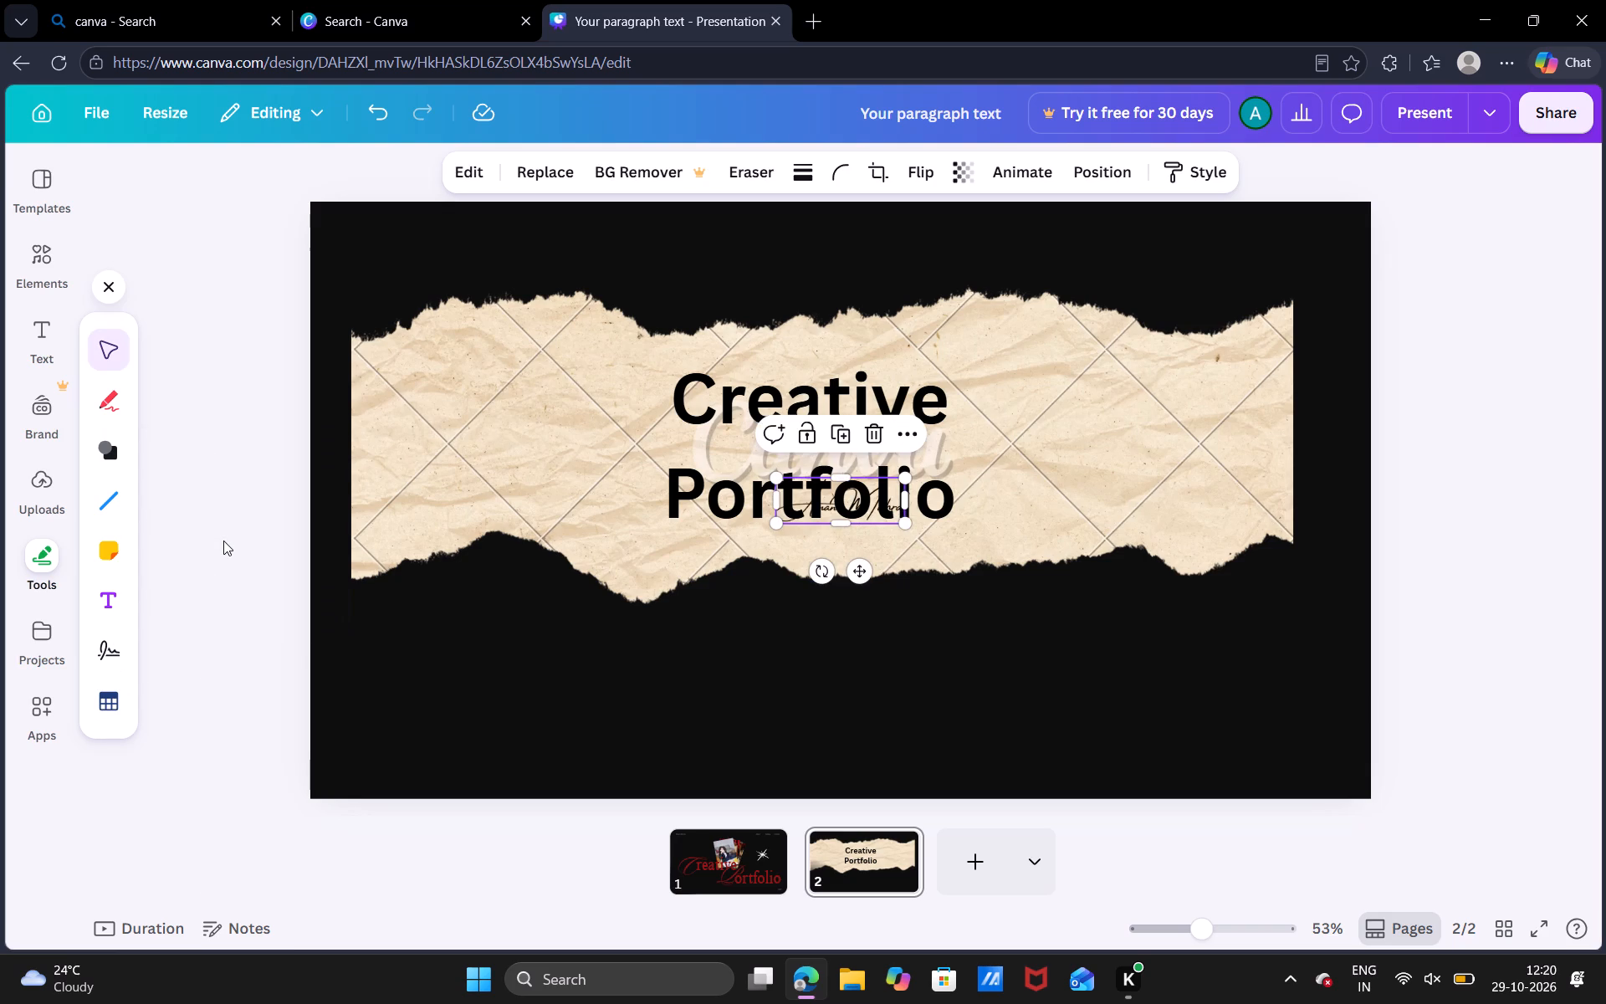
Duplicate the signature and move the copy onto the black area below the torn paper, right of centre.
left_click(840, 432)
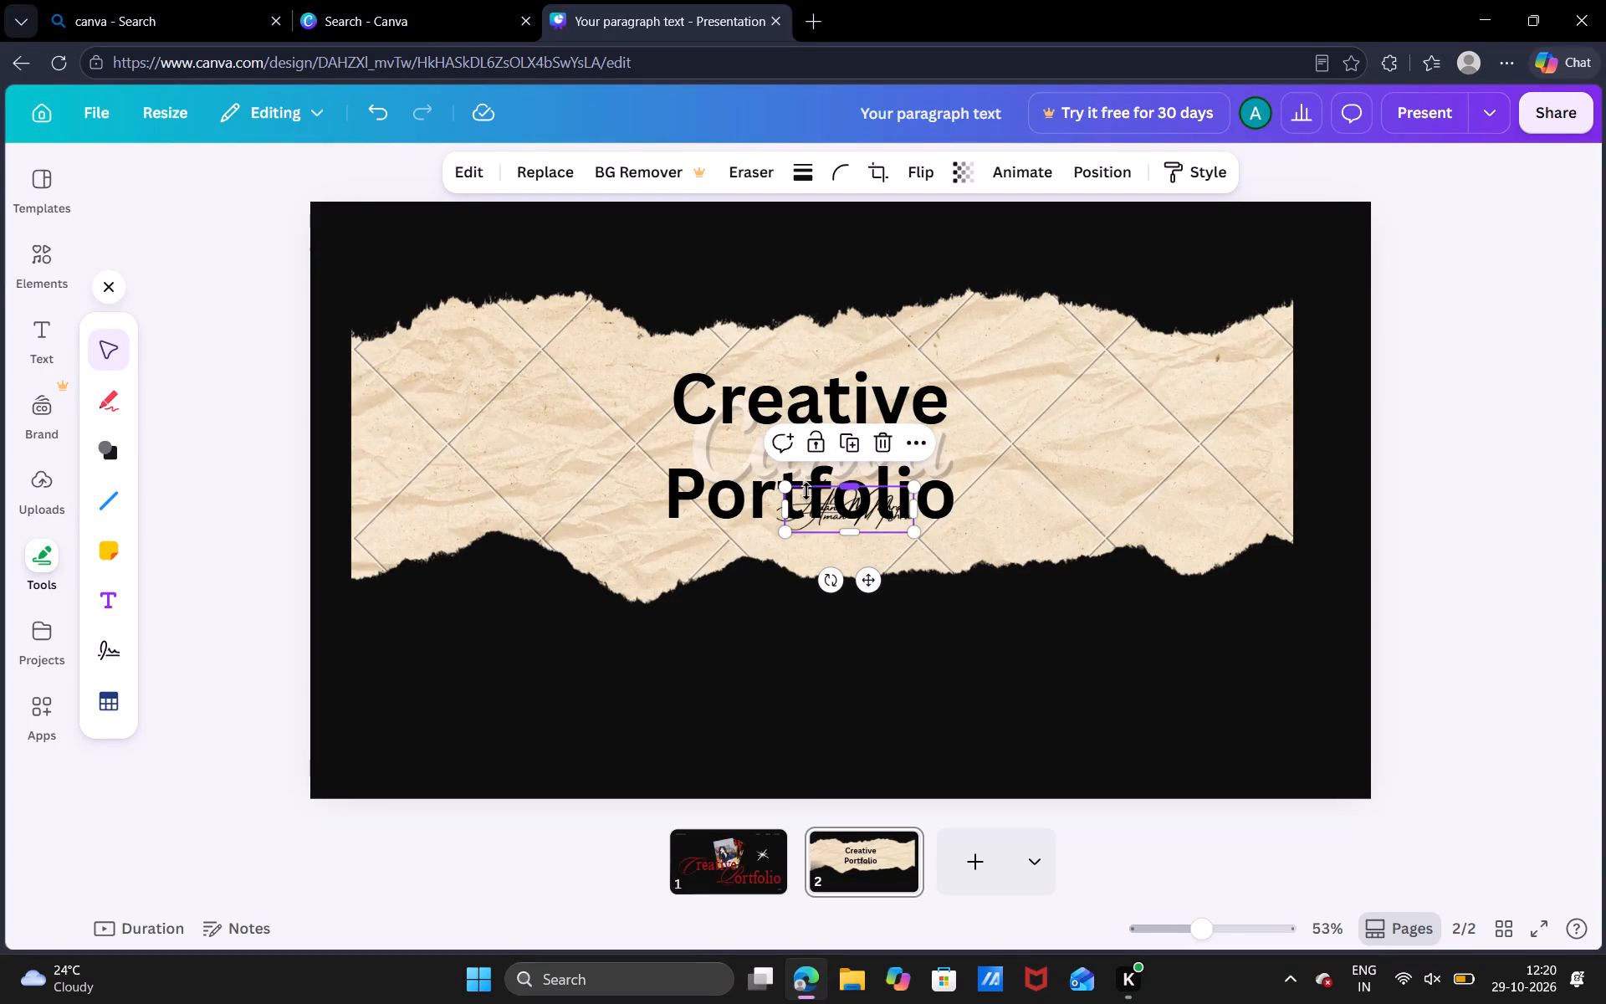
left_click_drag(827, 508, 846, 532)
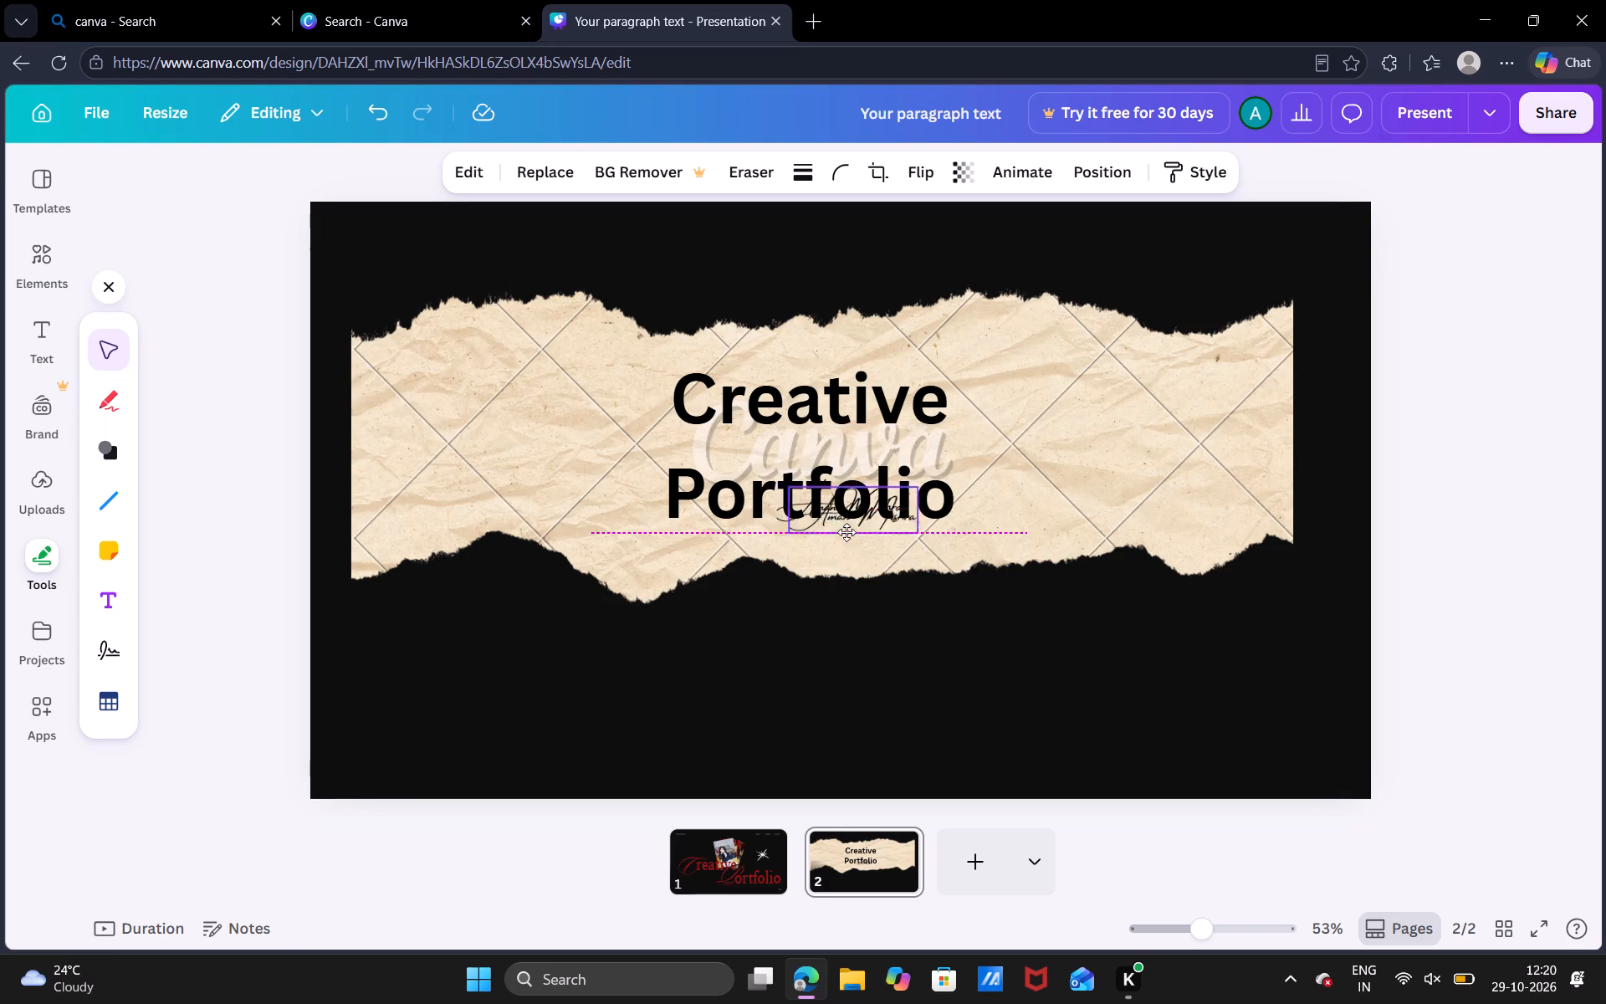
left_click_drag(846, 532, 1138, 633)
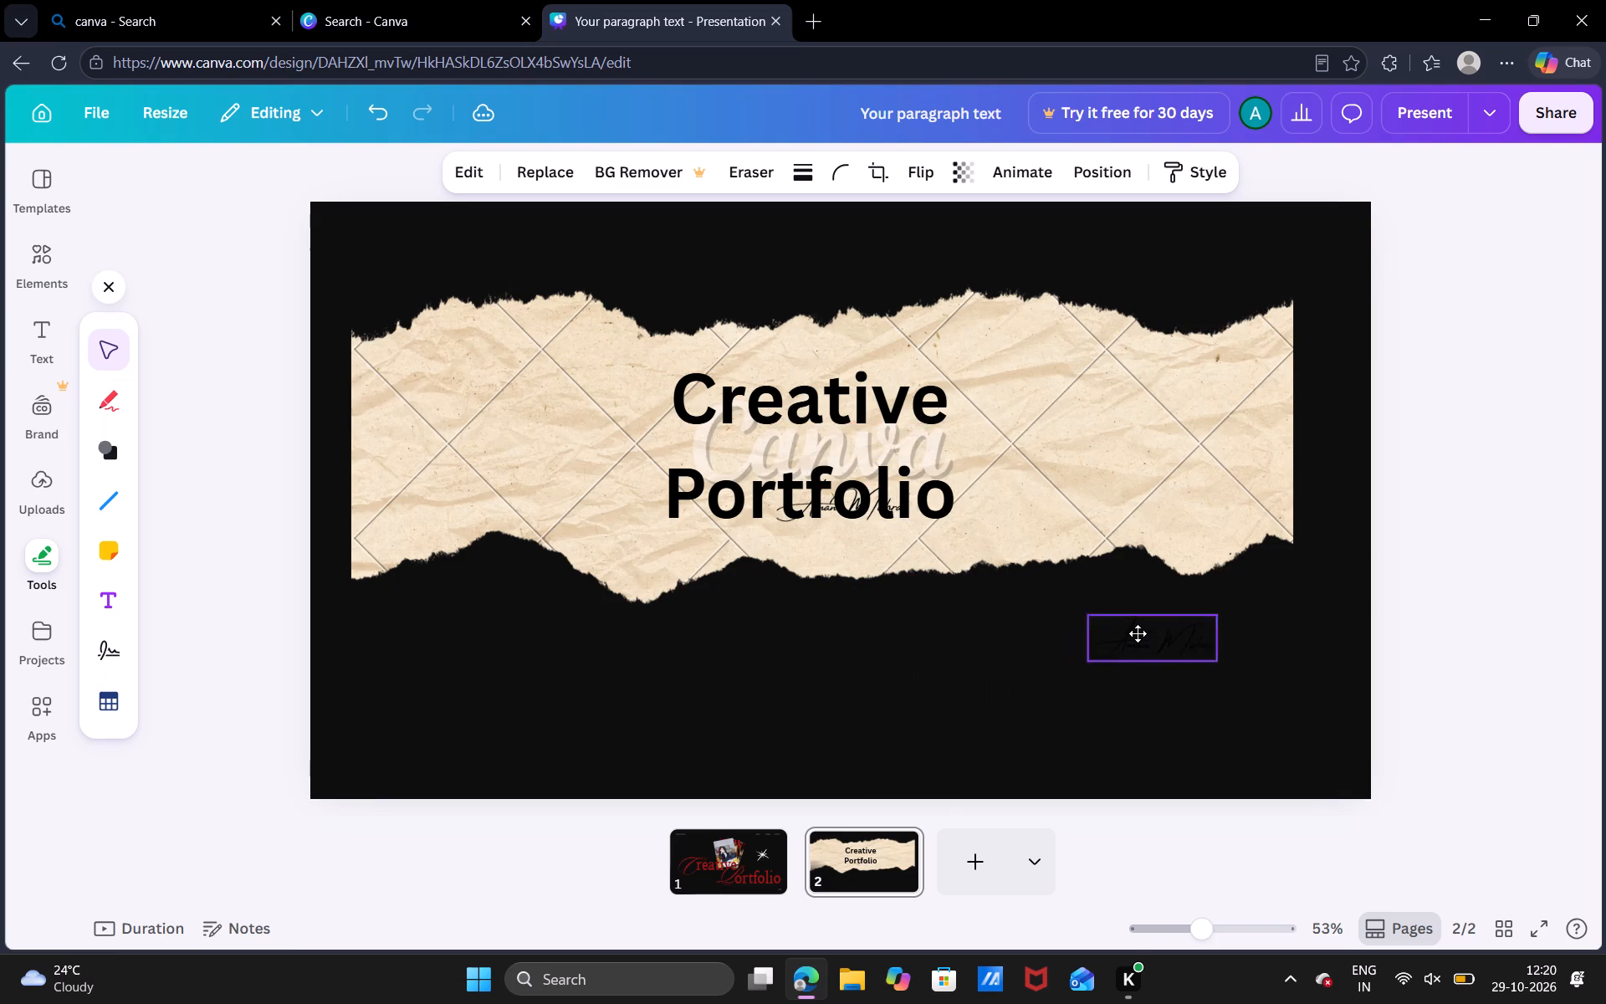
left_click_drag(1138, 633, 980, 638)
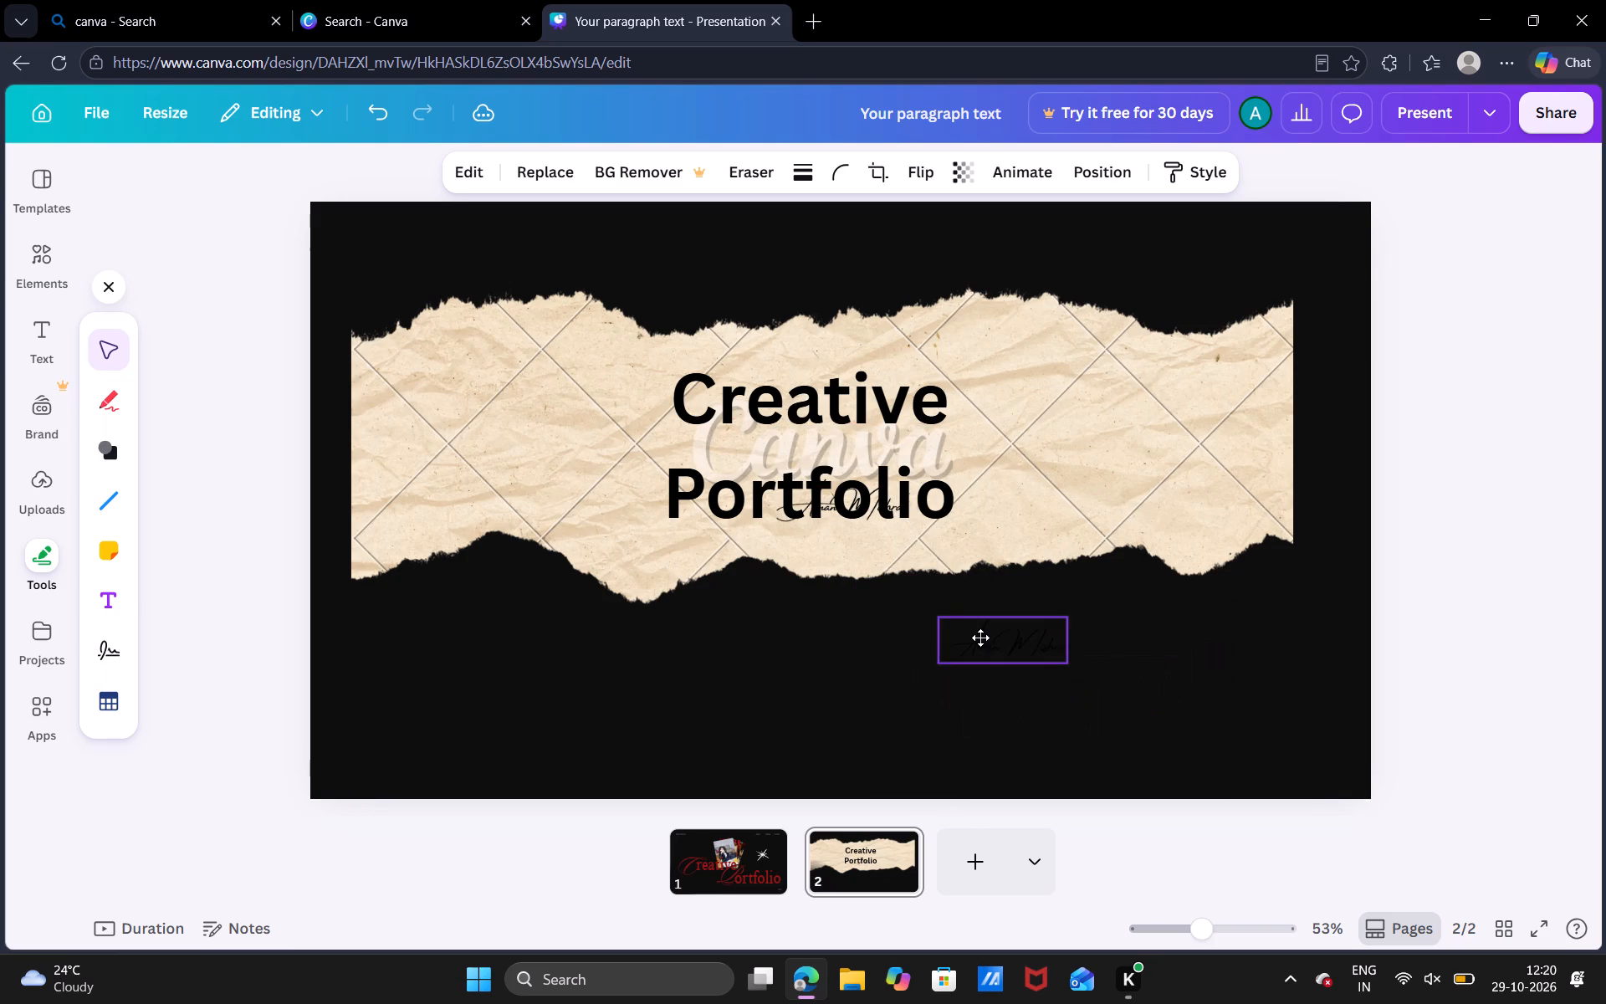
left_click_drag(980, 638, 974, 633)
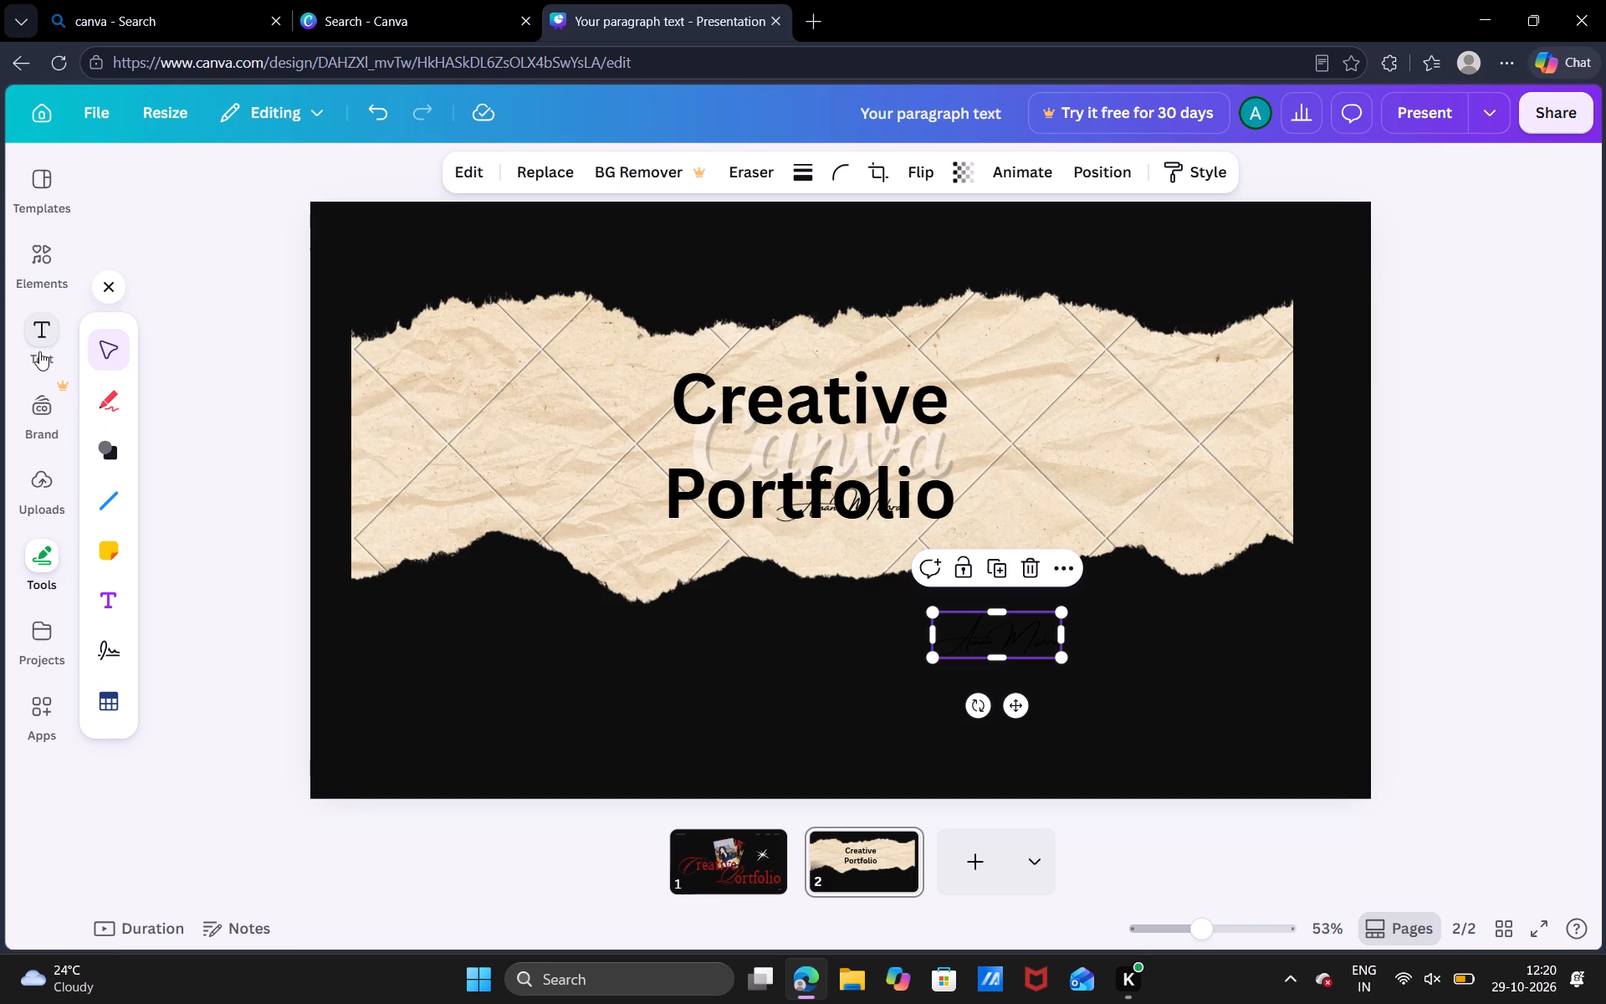
Place a yellow sticky note on the black area below the torn paper's left part.
left_click(106, 550)
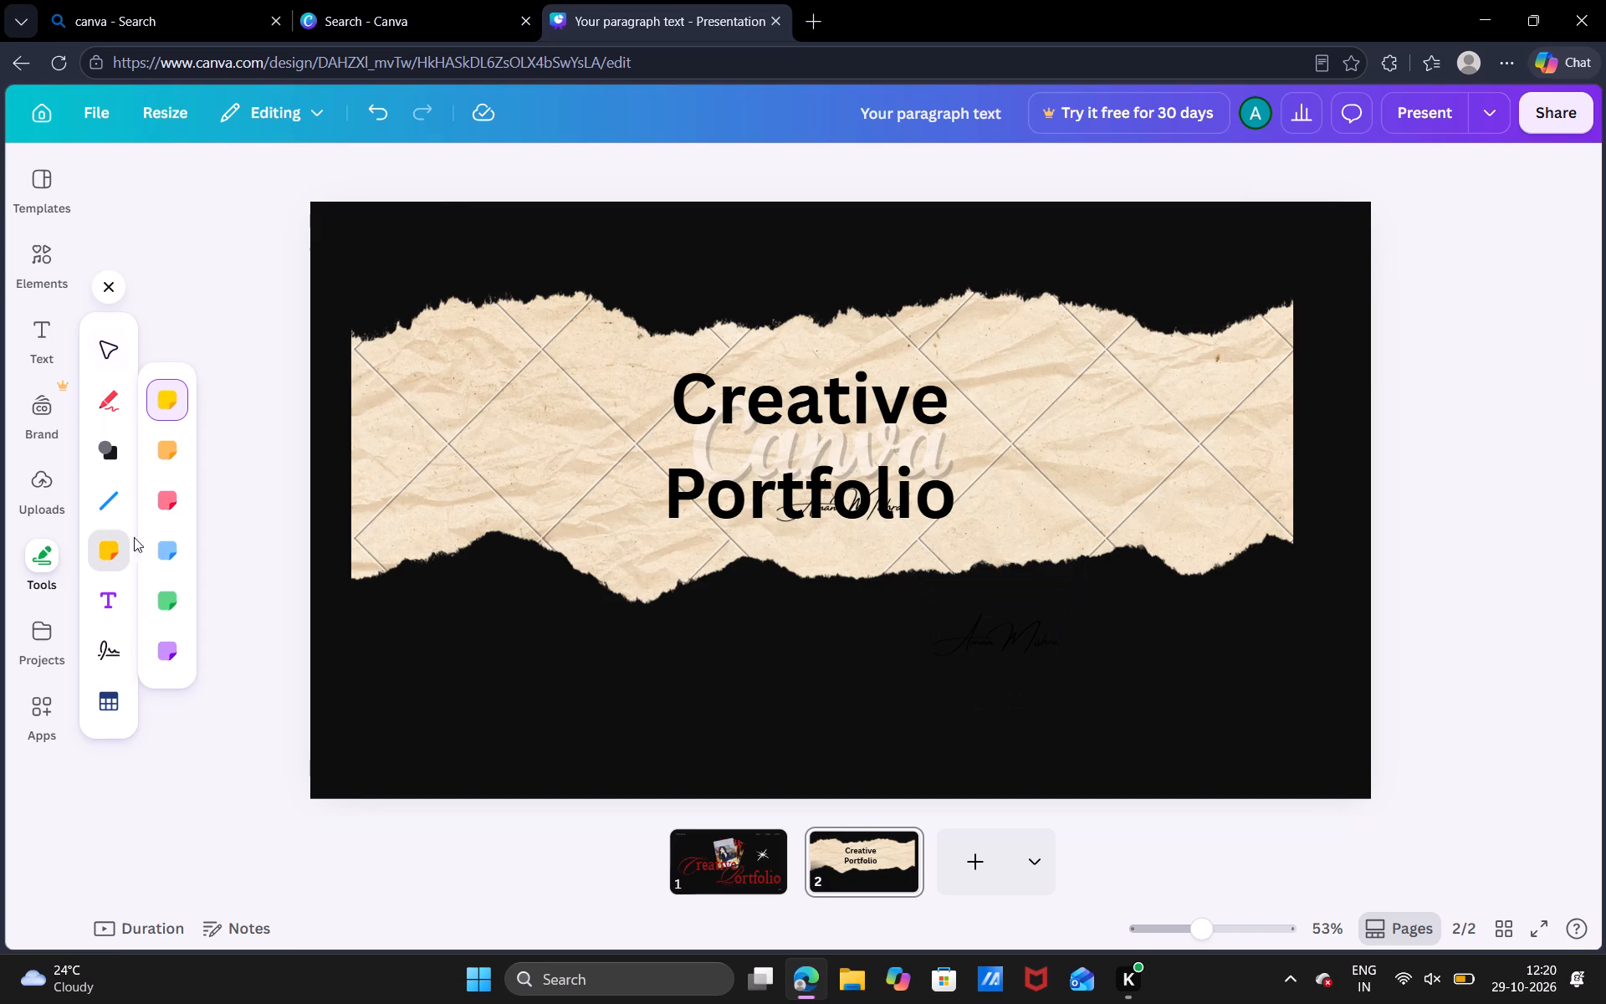
left_click(169, 414)
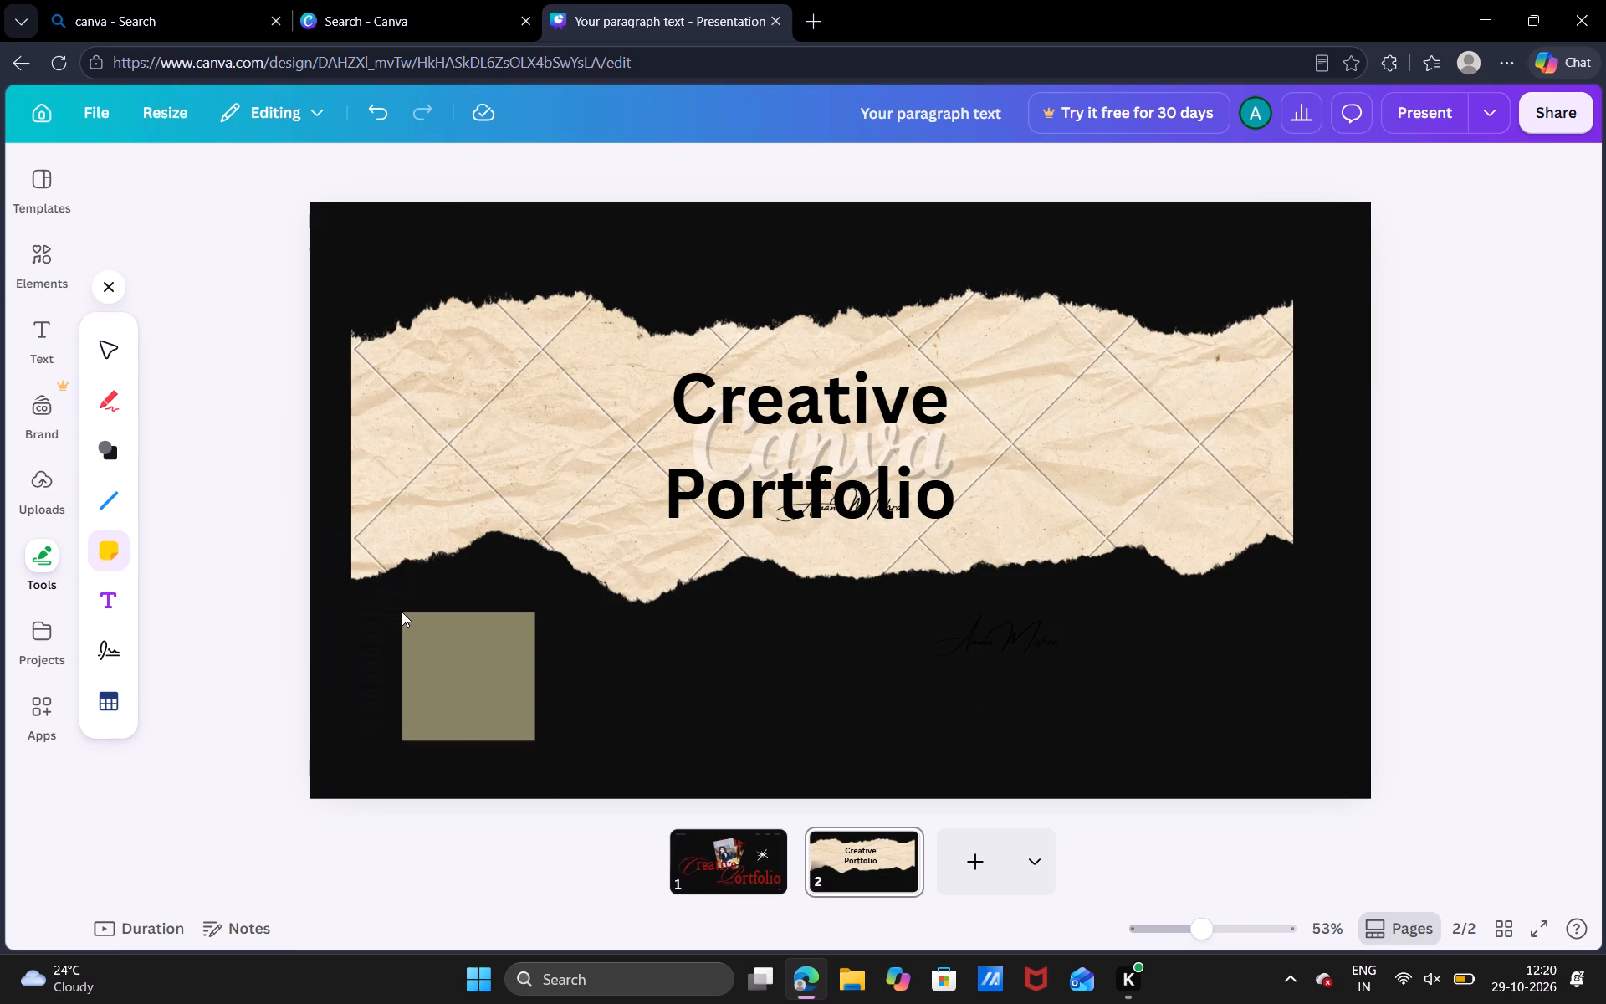
left_click(400, 612)
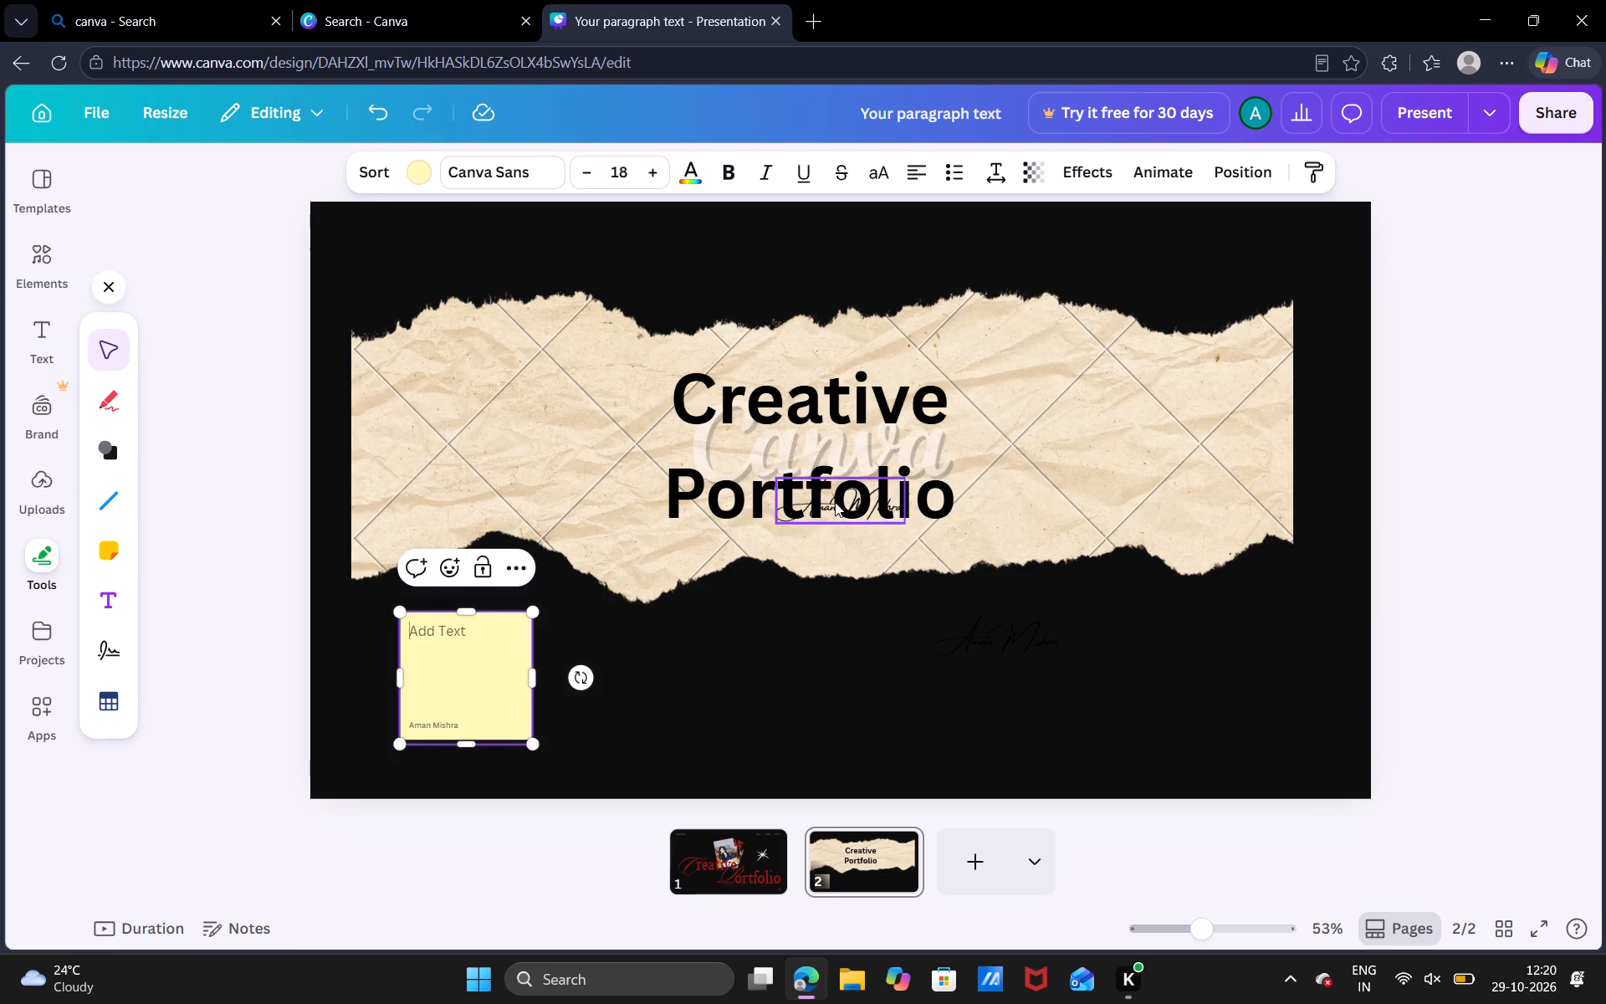
Move the signature from the "Creative Portfolio" heading to the yellow sticky note's position.
left_click_drag(835, 502, 463, 690)
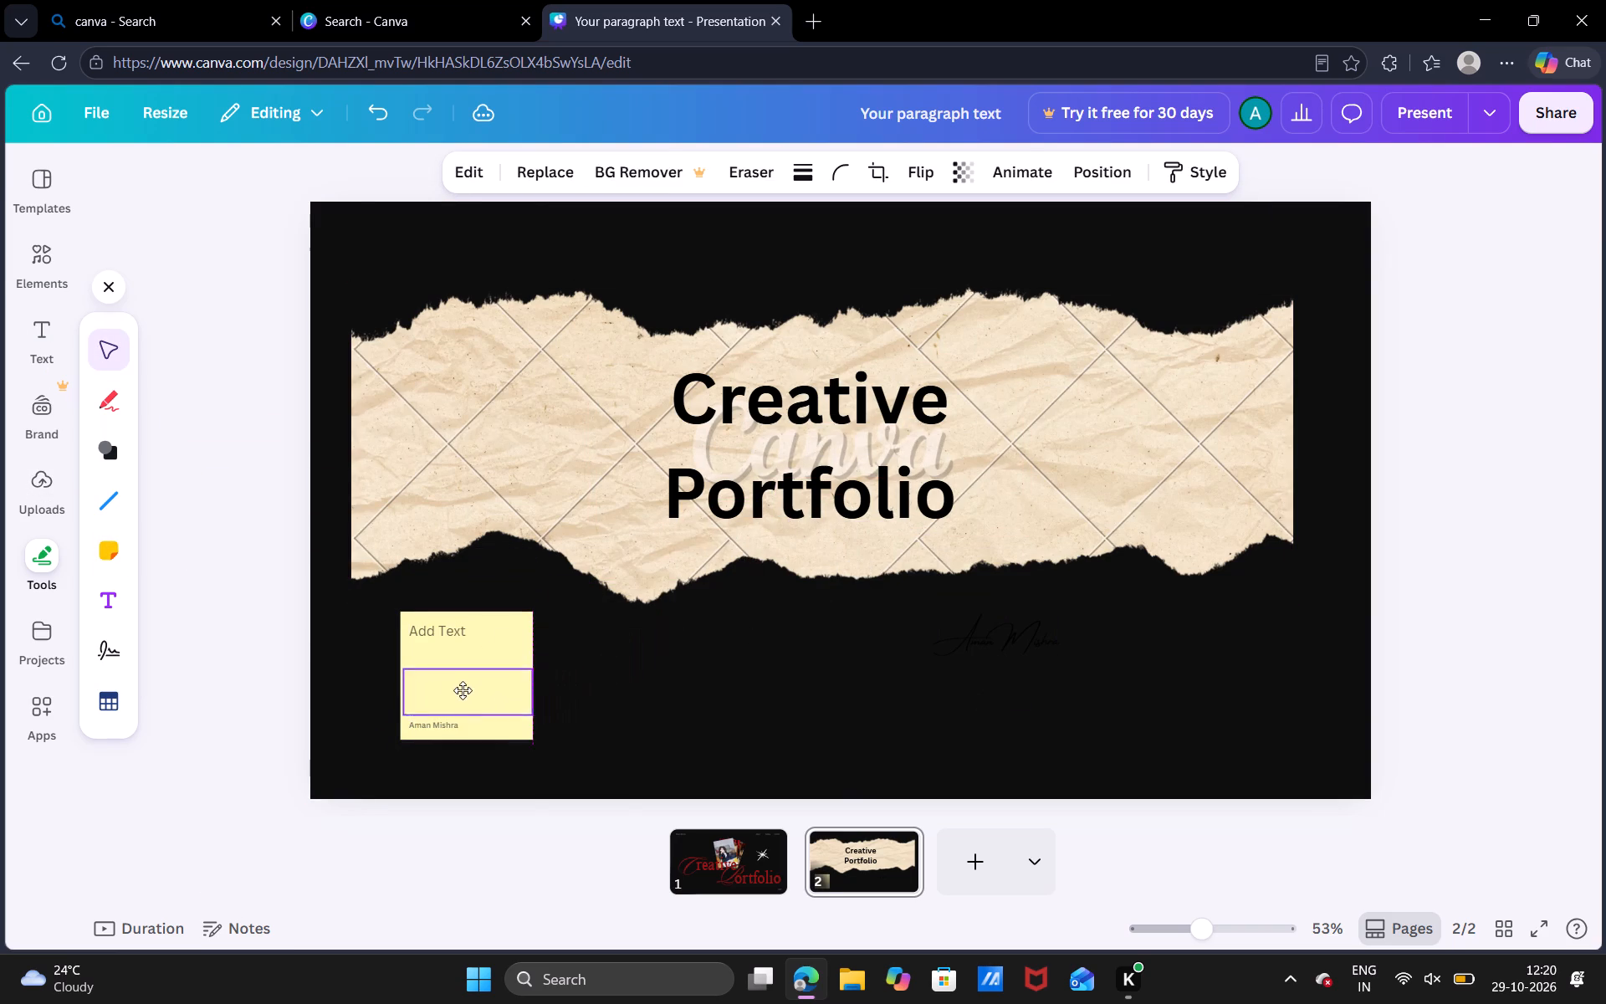
left_click_drag(463, 690, 463, 684)
left_click(463, 684)
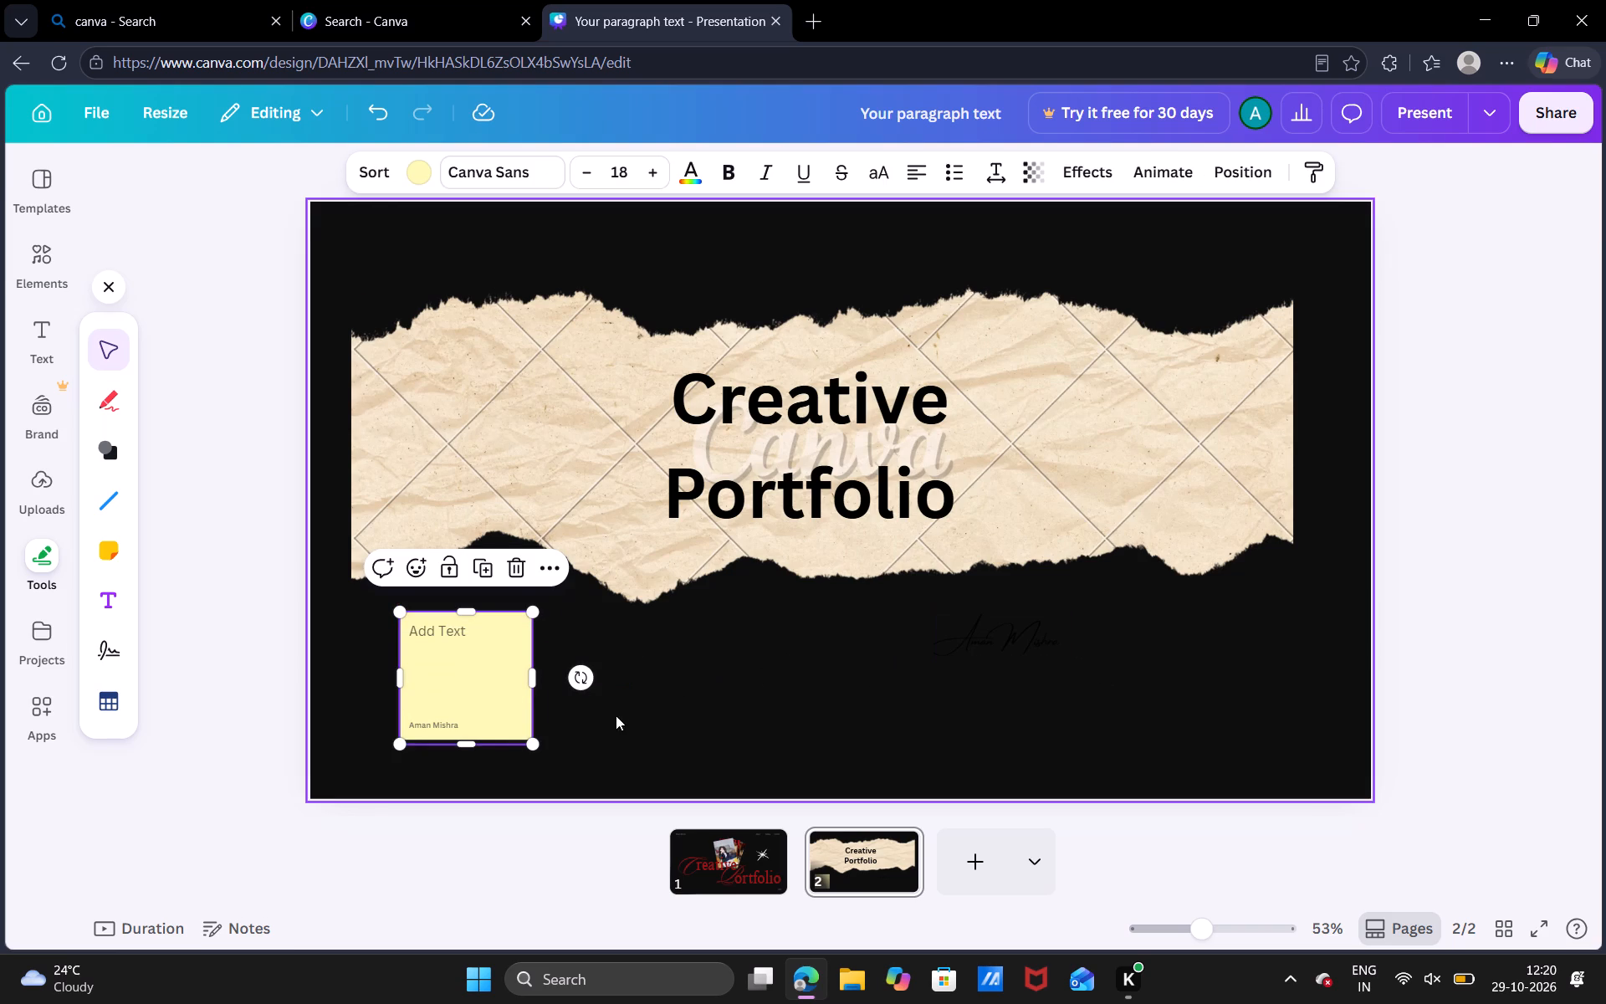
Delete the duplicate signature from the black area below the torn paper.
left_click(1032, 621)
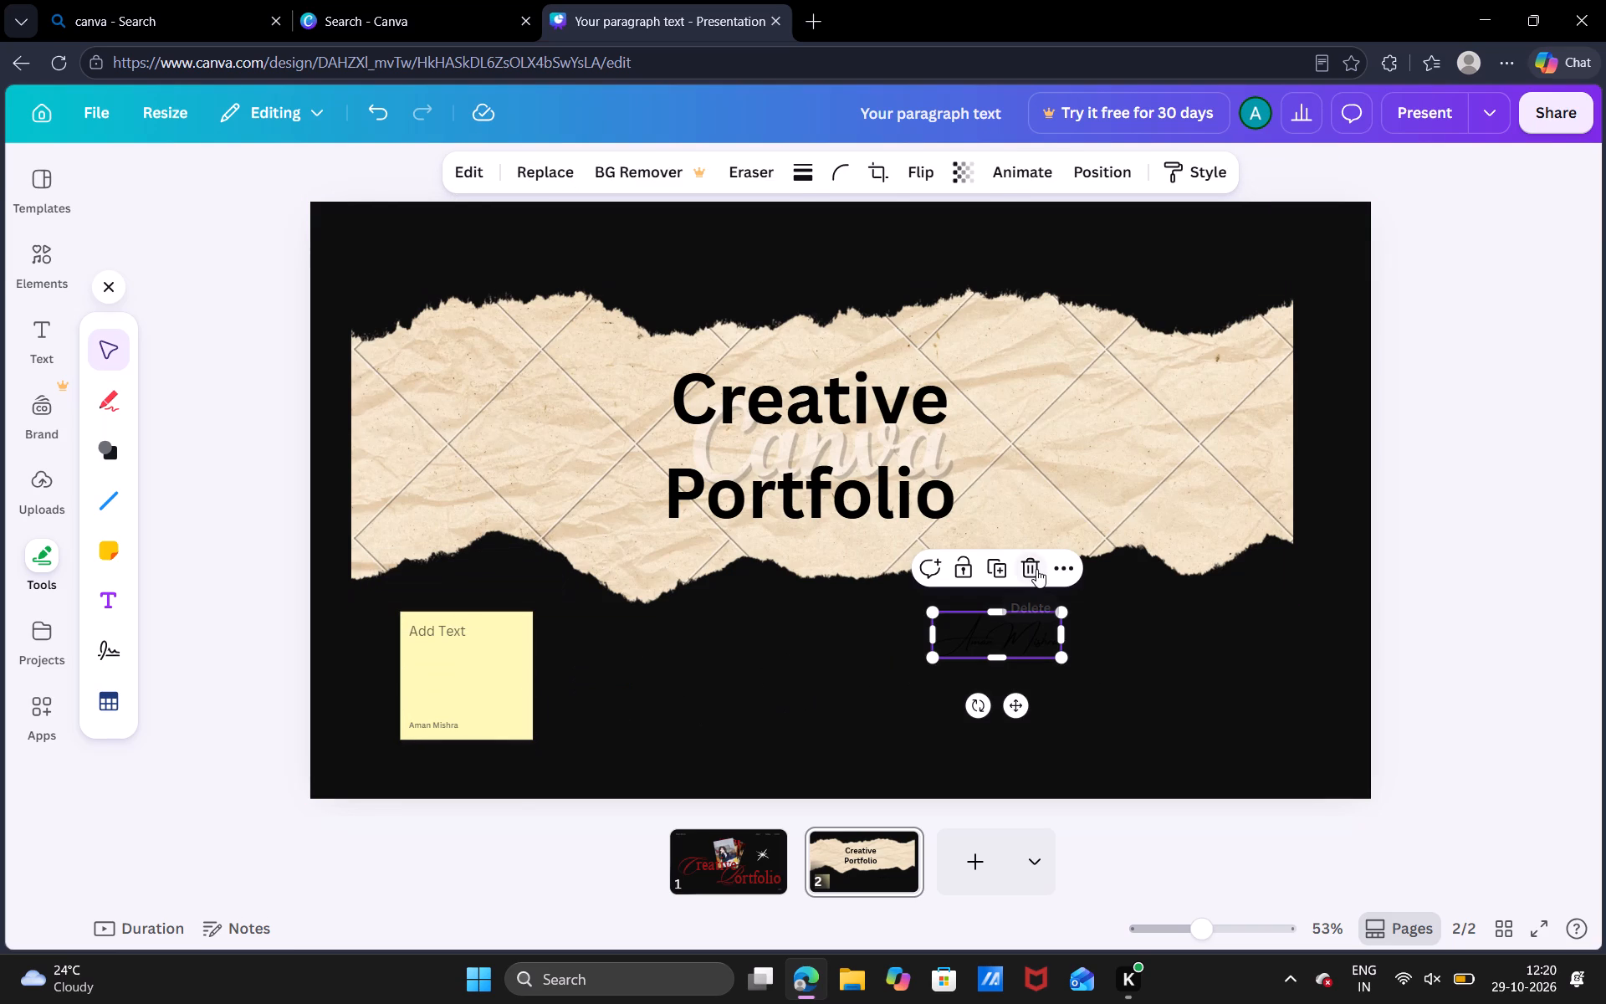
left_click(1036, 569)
Add the saved signature to page 2 again and position it across the middle of the yellow sticky note.
left_click(464, 664)
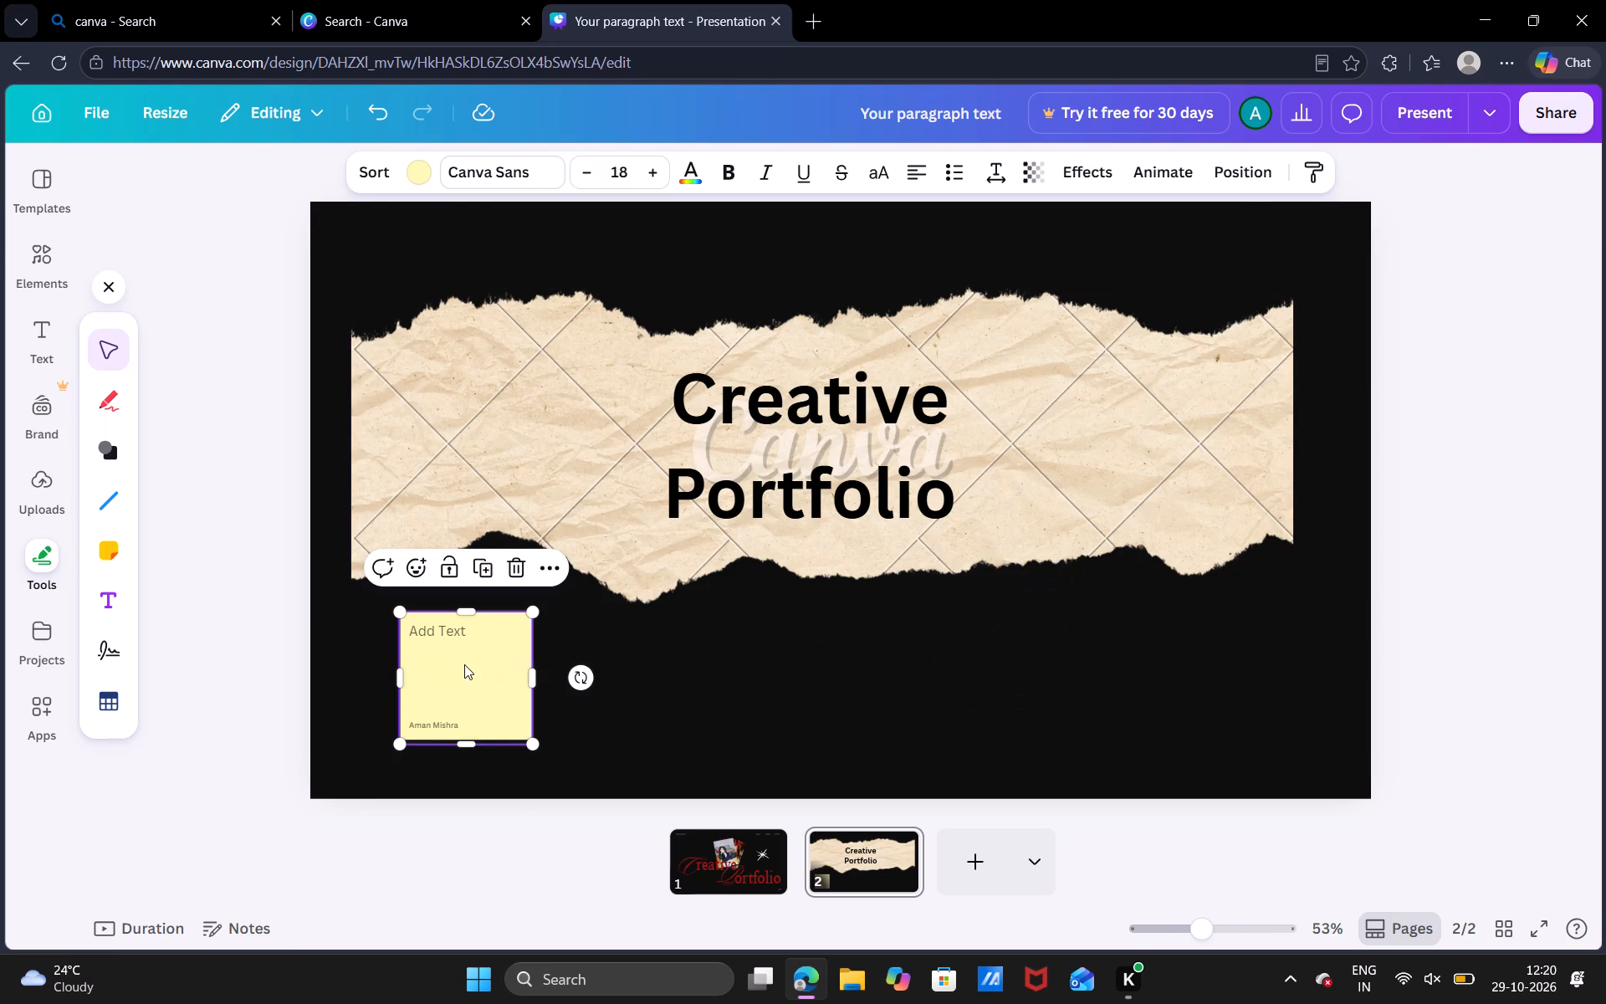
left_click(105, 654)
left_click(250, 520)
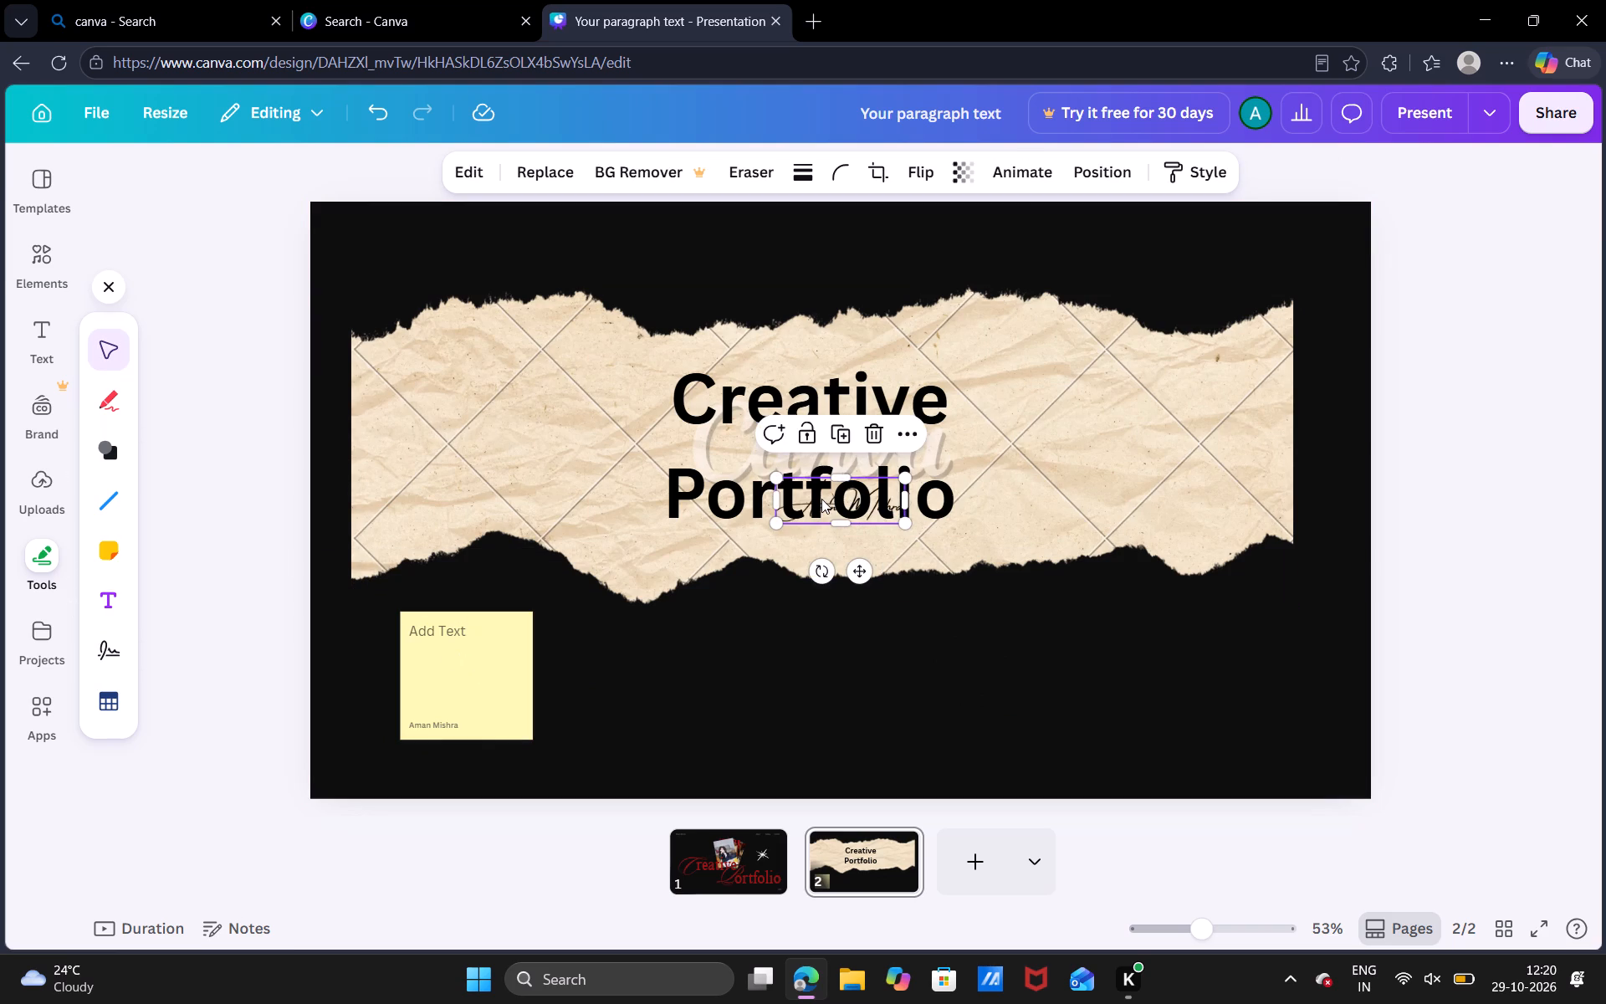
left_click_drag(821, 499, 448, 683)
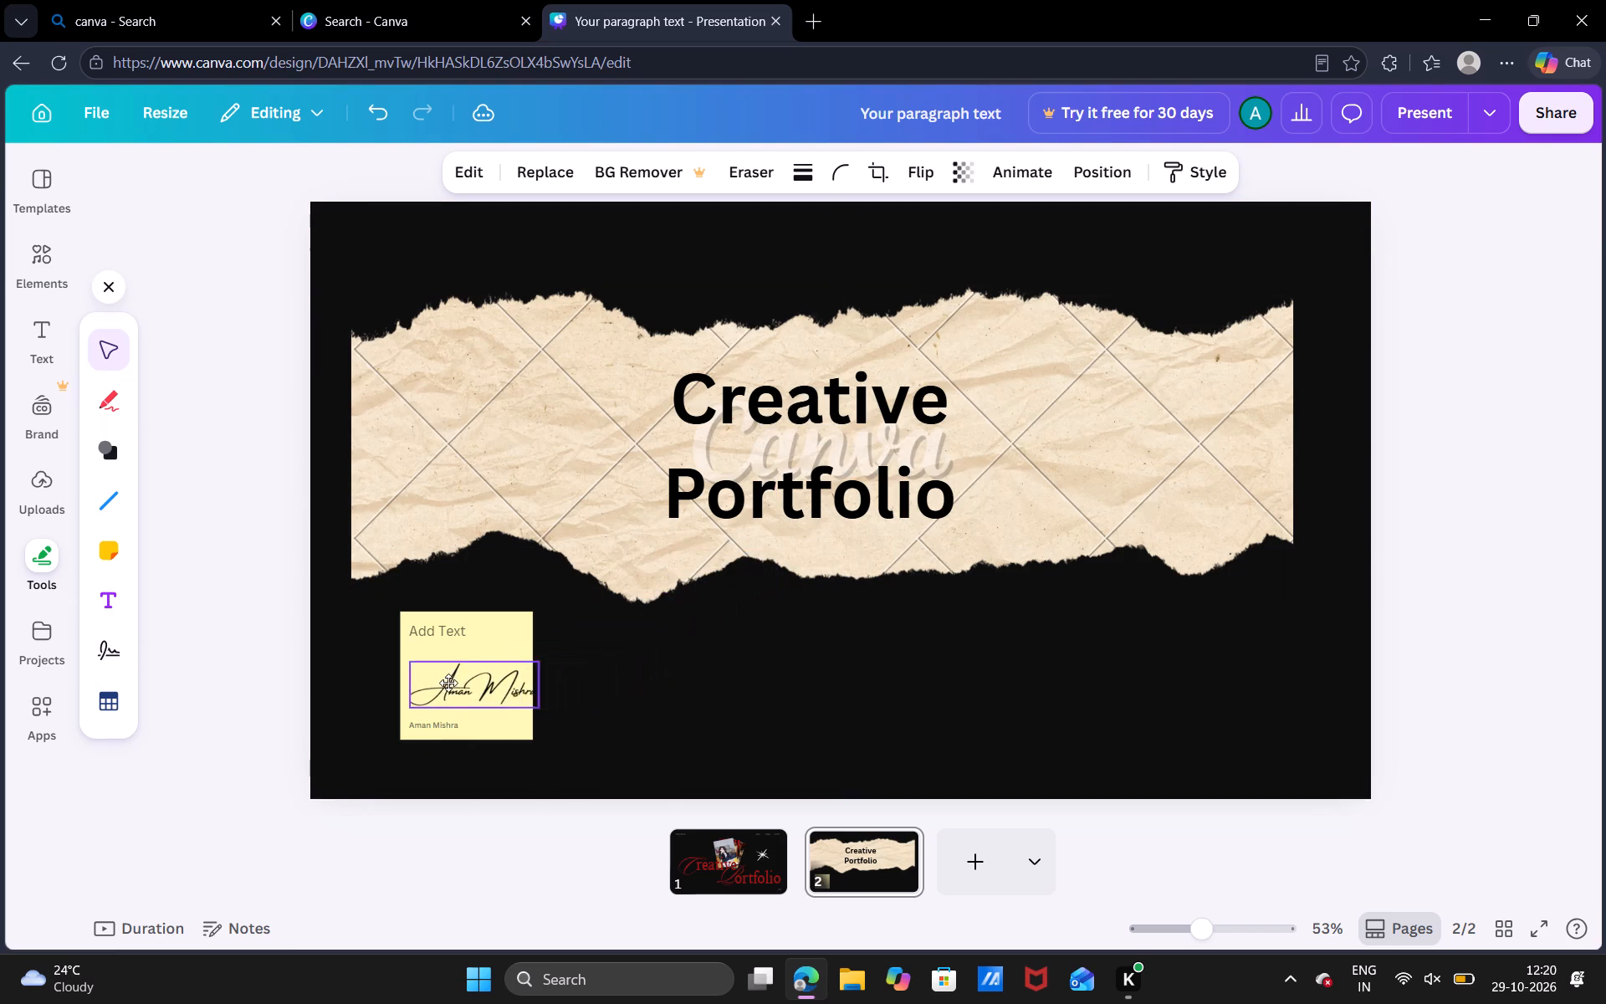
left_click_drag(448, 683, 444, 679)
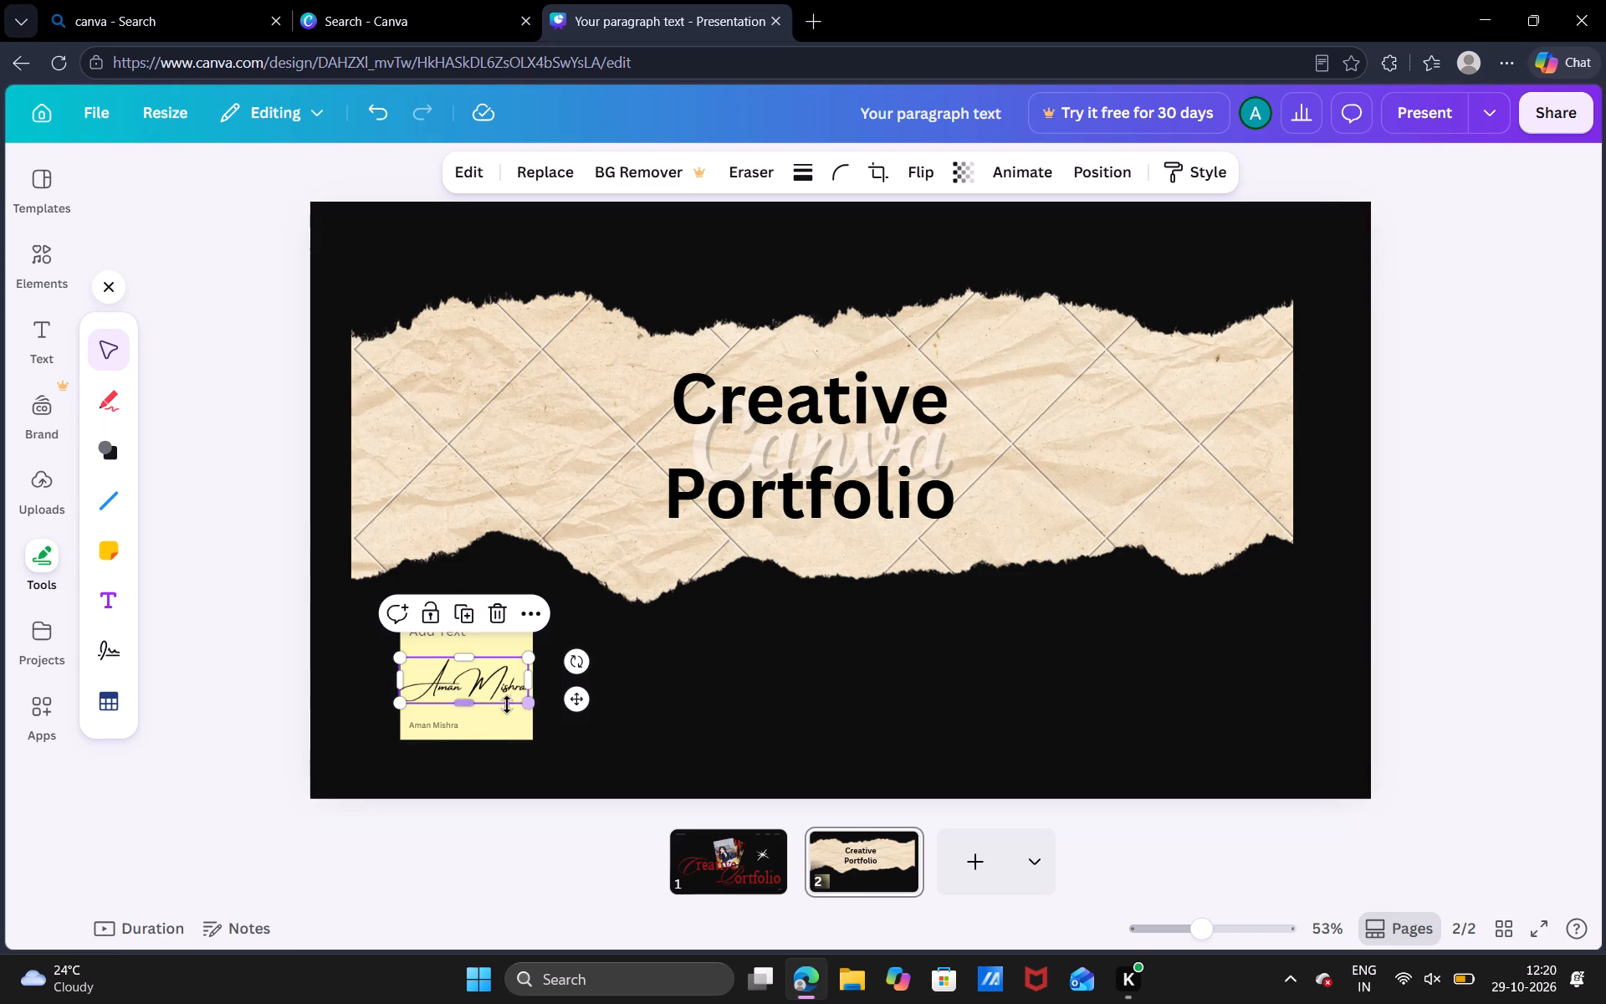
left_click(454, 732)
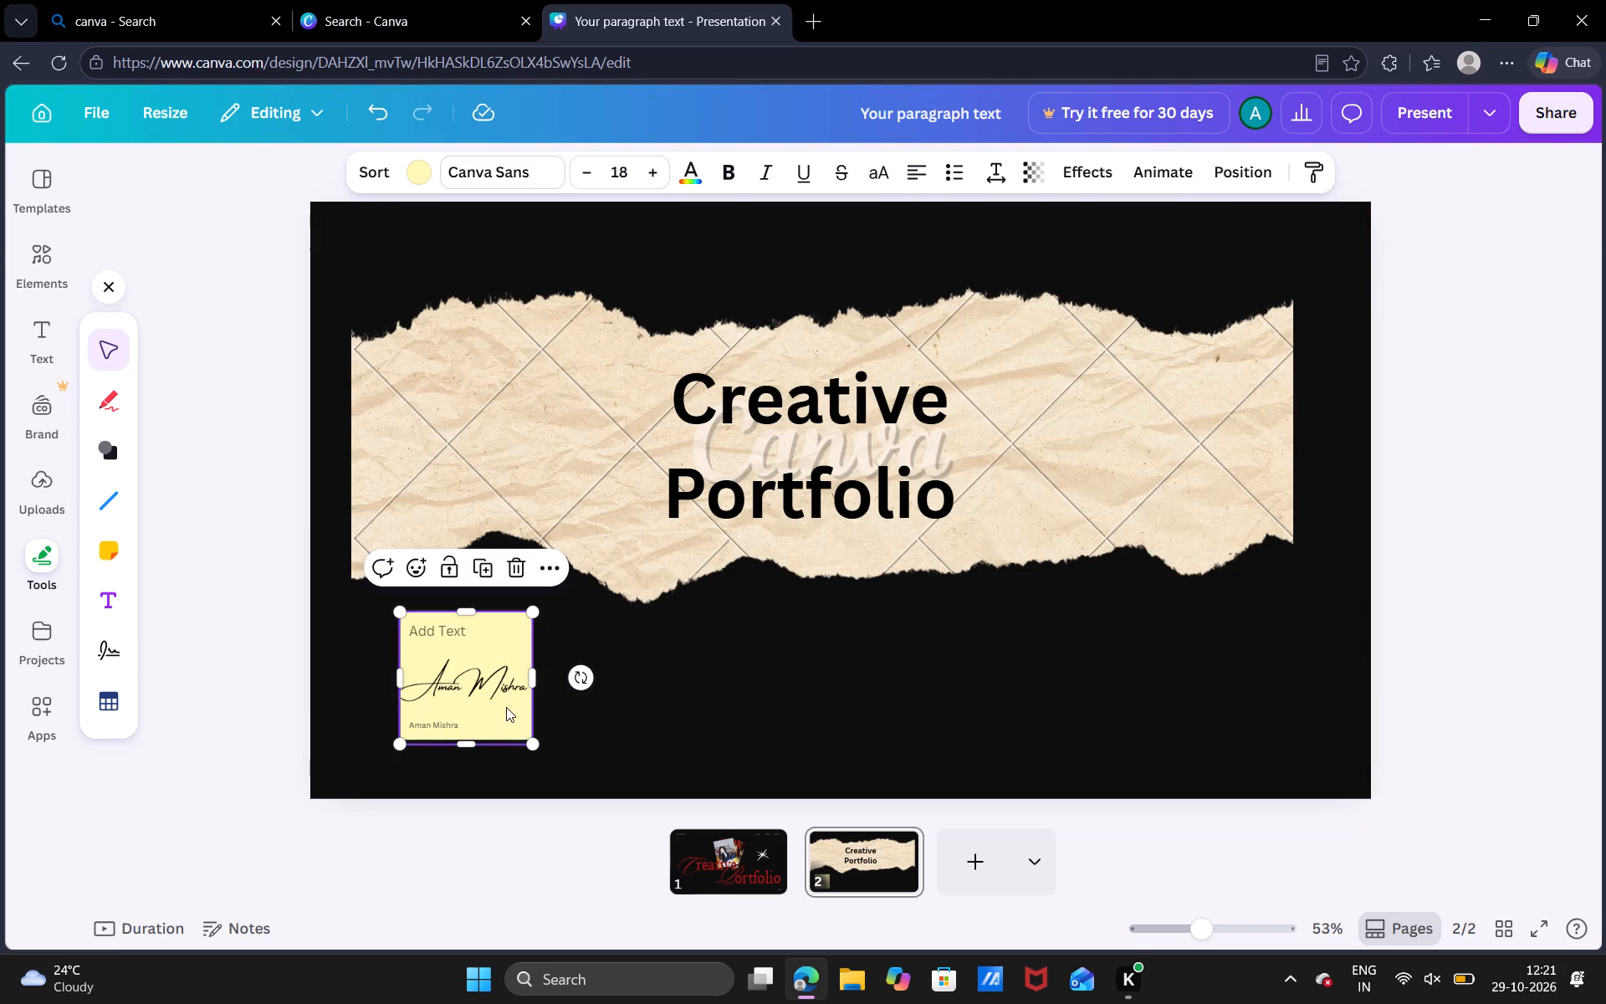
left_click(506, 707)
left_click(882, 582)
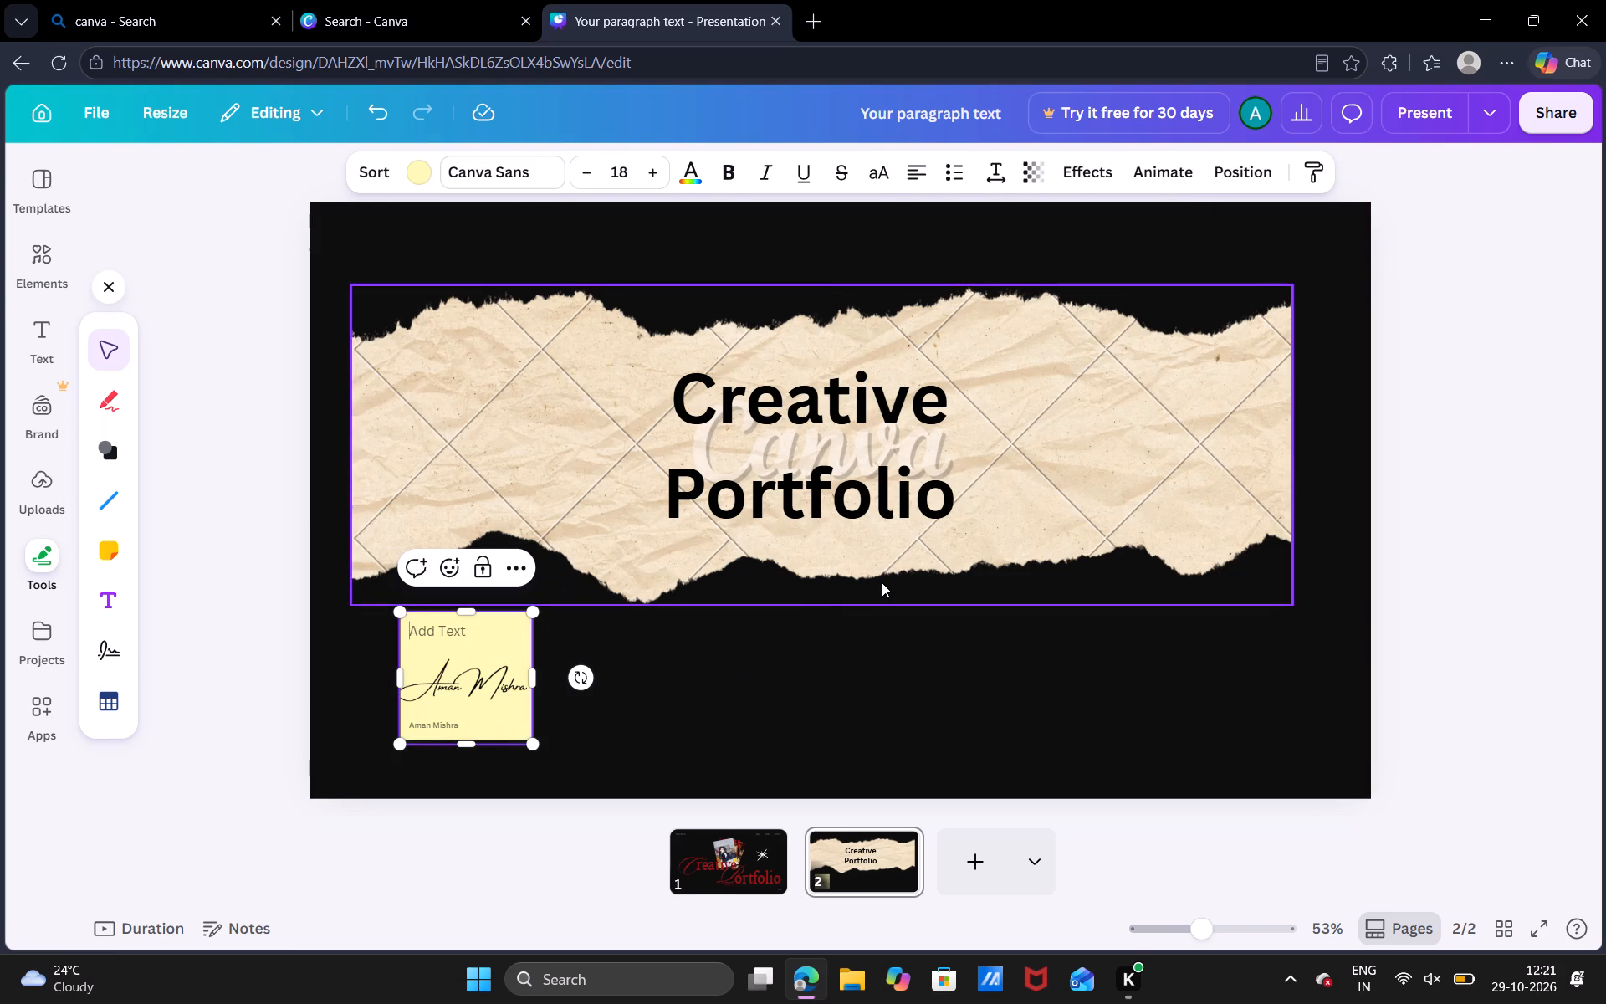
Browse the photo elements for a picture suited to a new page.
left_click(412, 633)
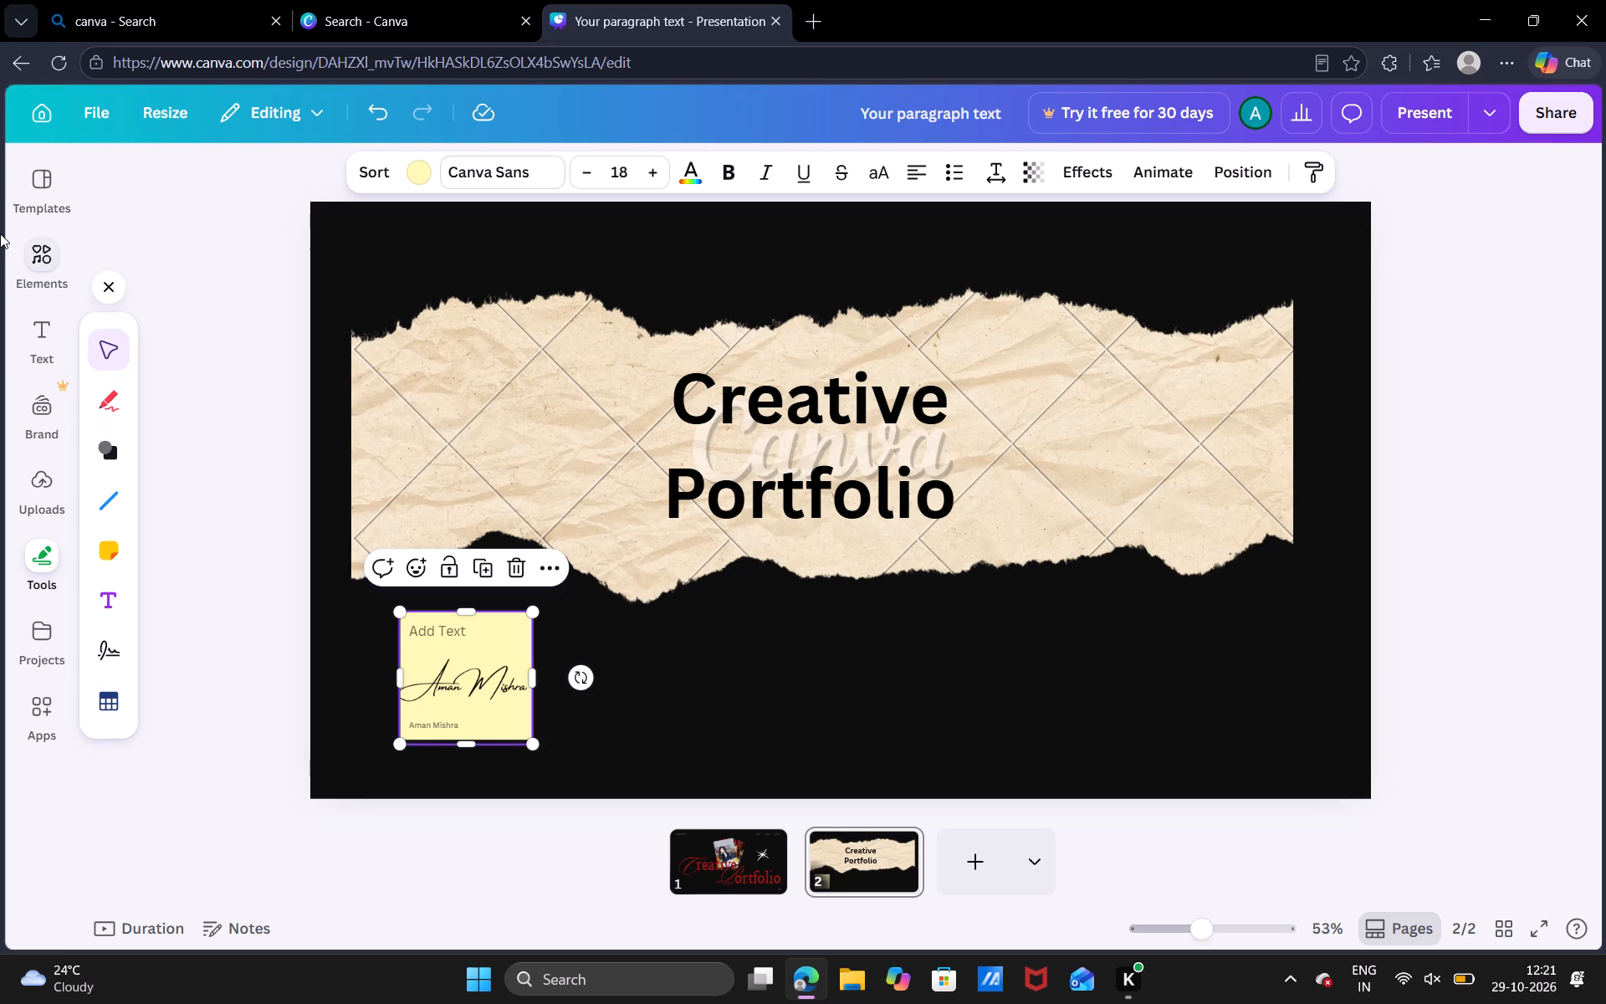
left_click(33, 271)
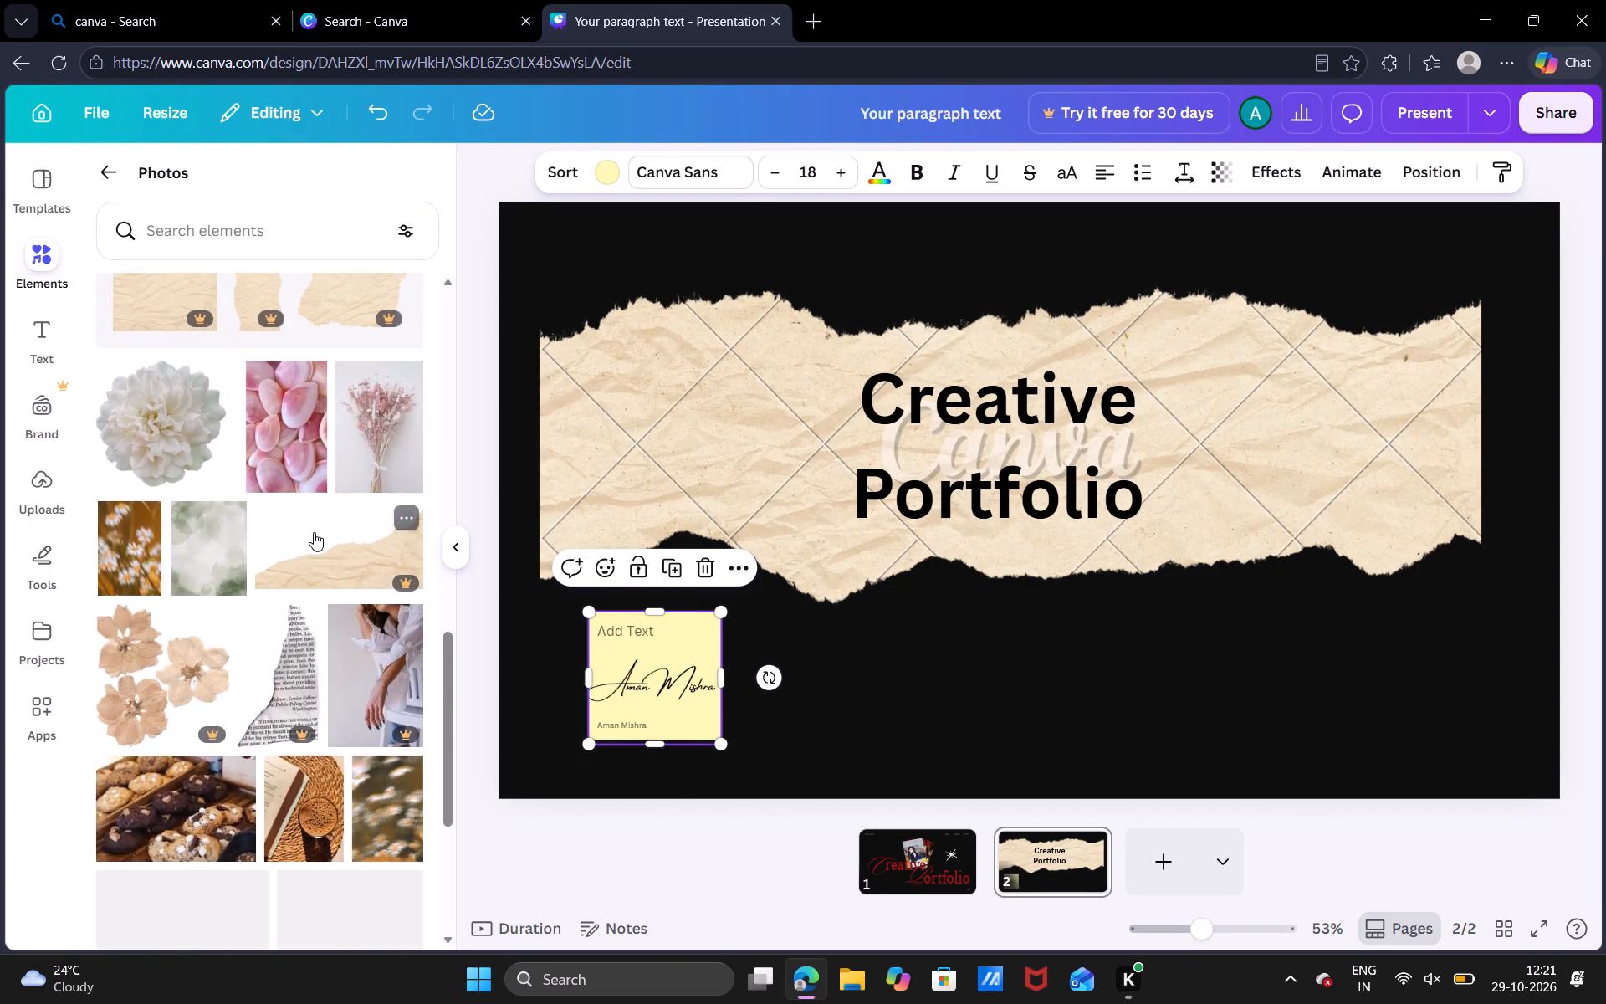
scroll(314, 532, "down", 5)
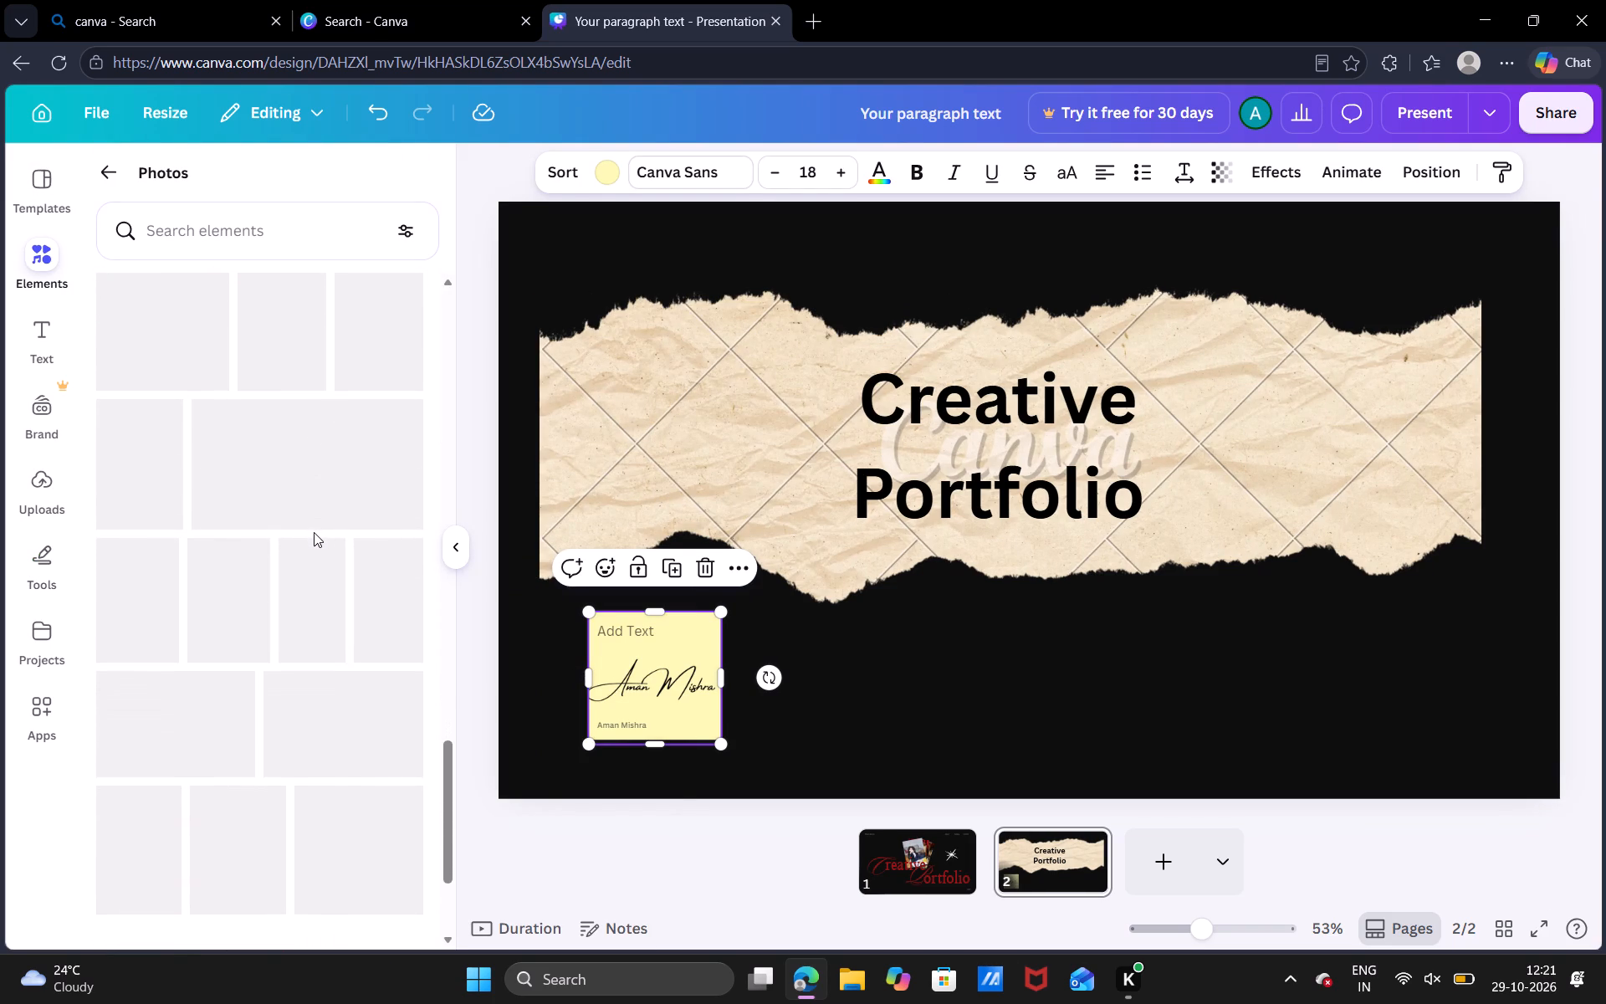
scroll(314, 532, "down", 3)
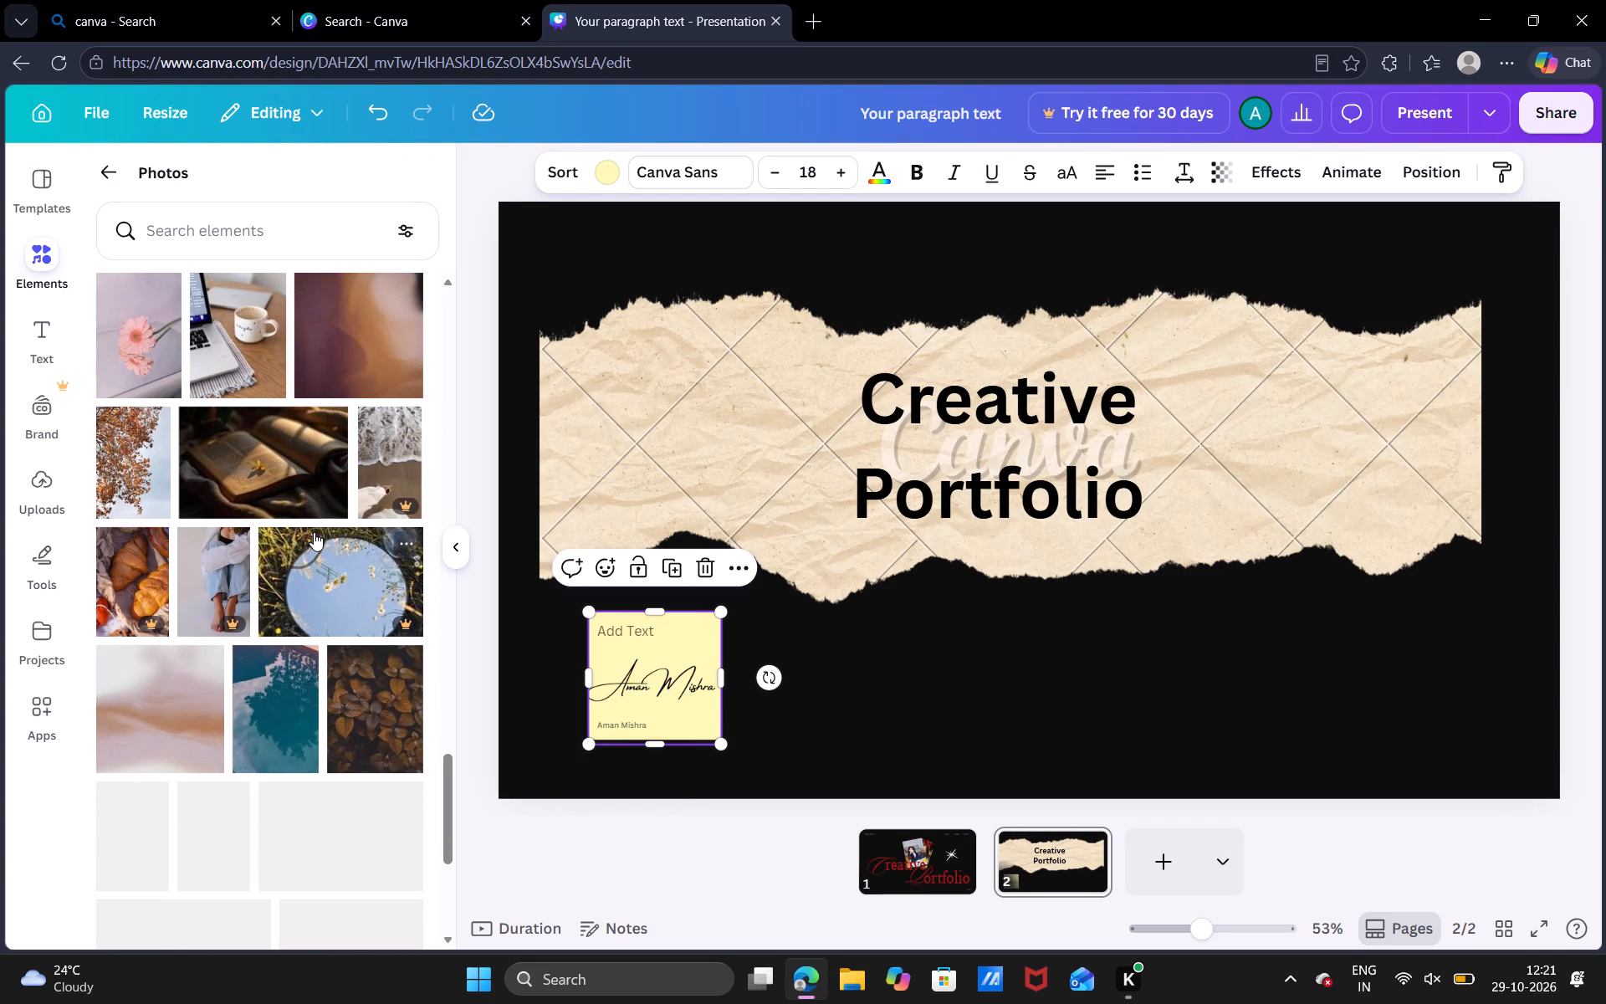
scroll(314, 532, "down", 6)
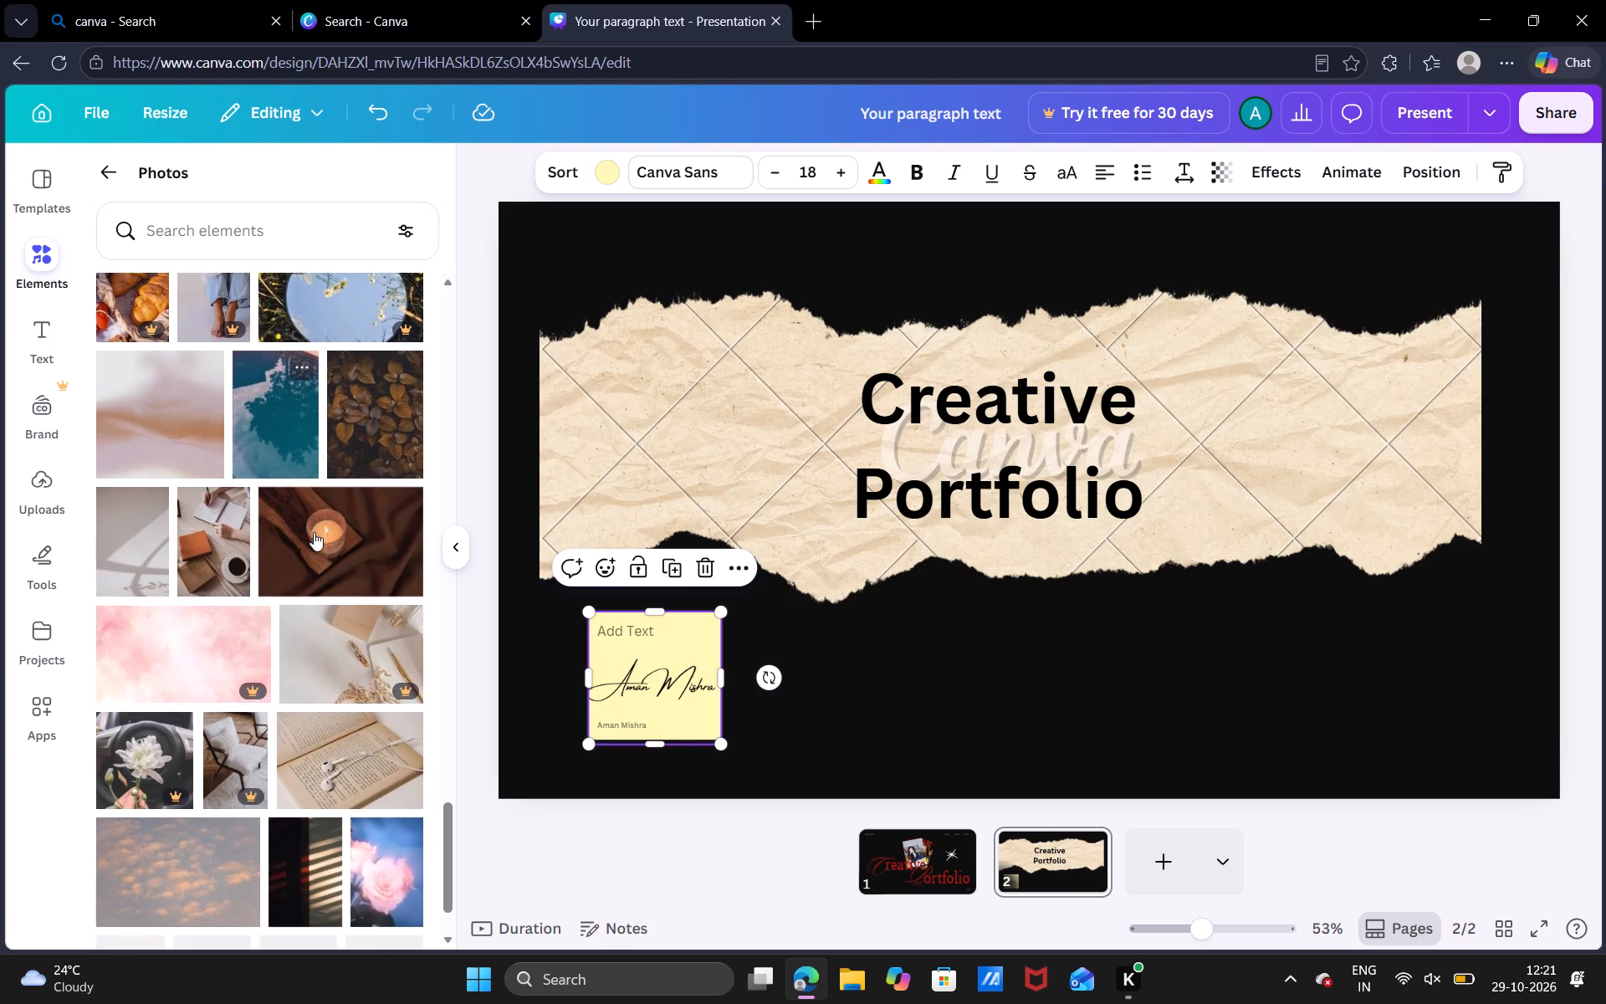
scroll(314, 532, "down", 4)
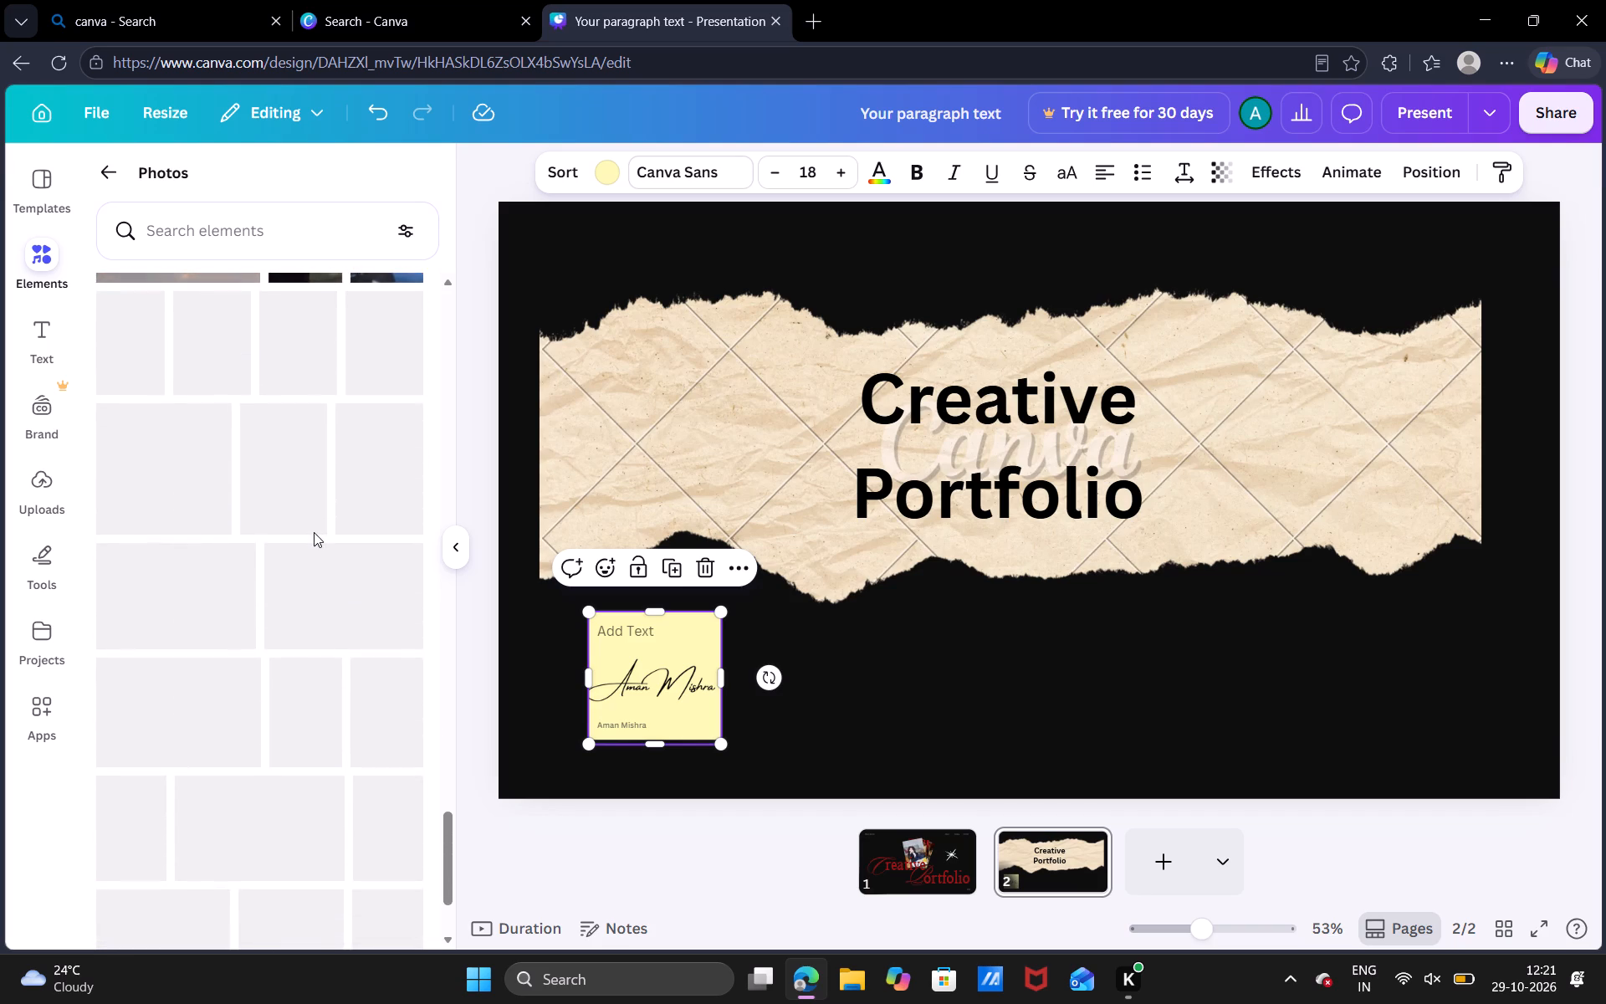
scroll(314, 532, "down", 1)
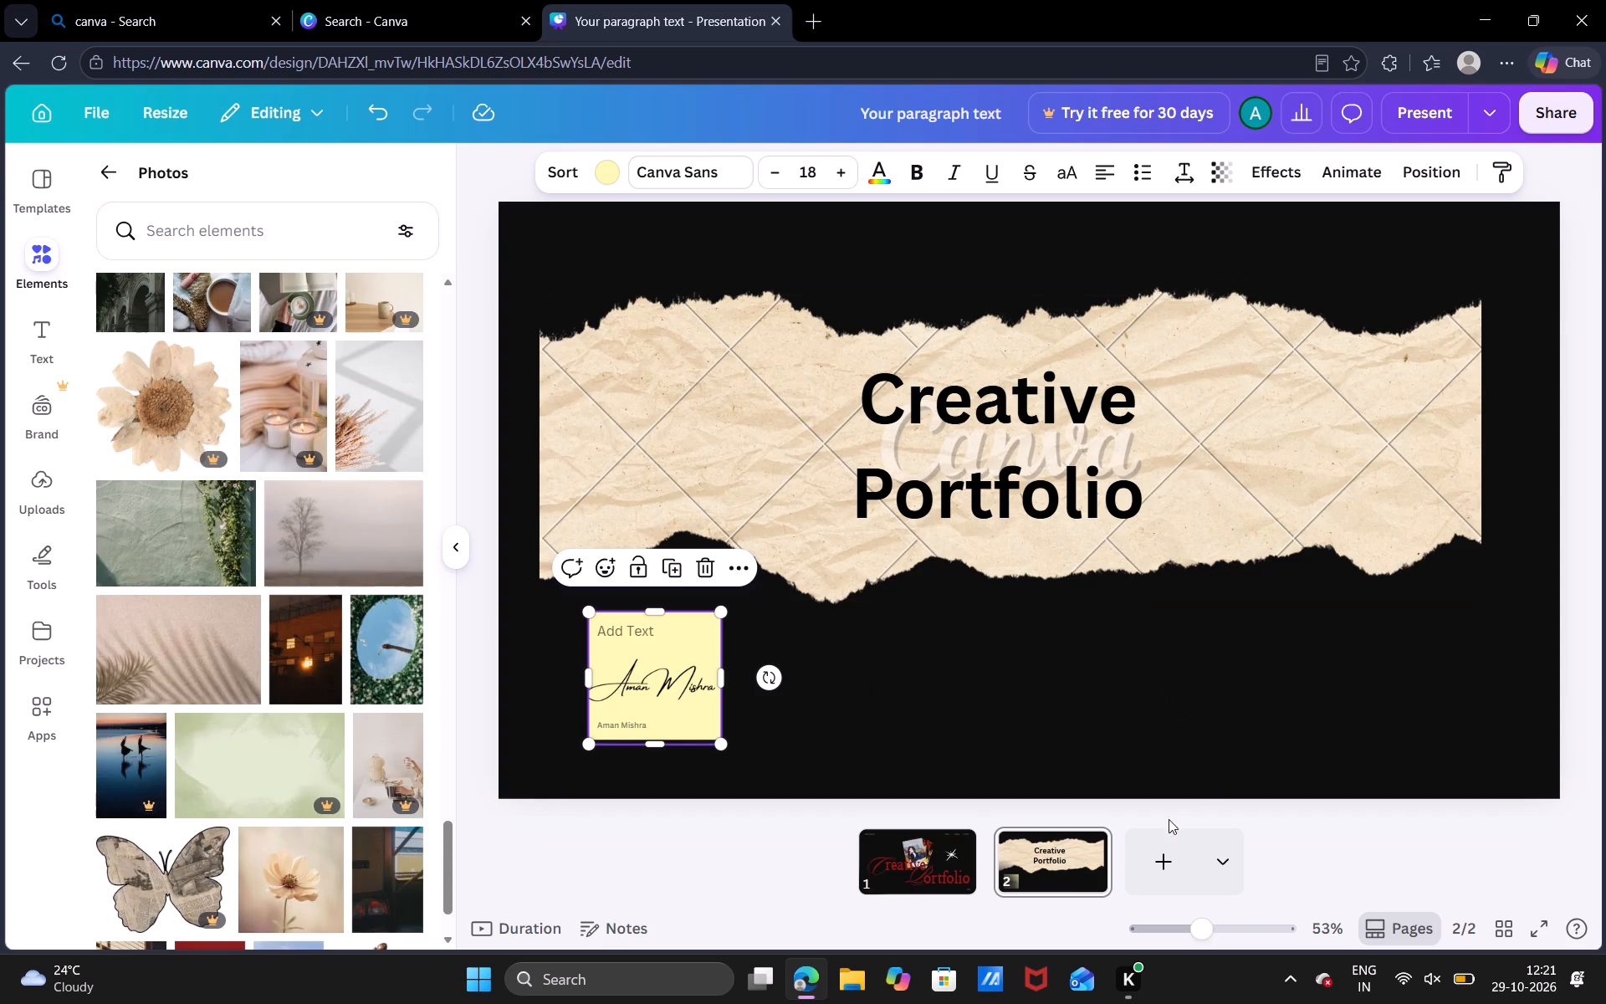
Add a blank third page after the torn-paper page.
left_click(1164, 860)
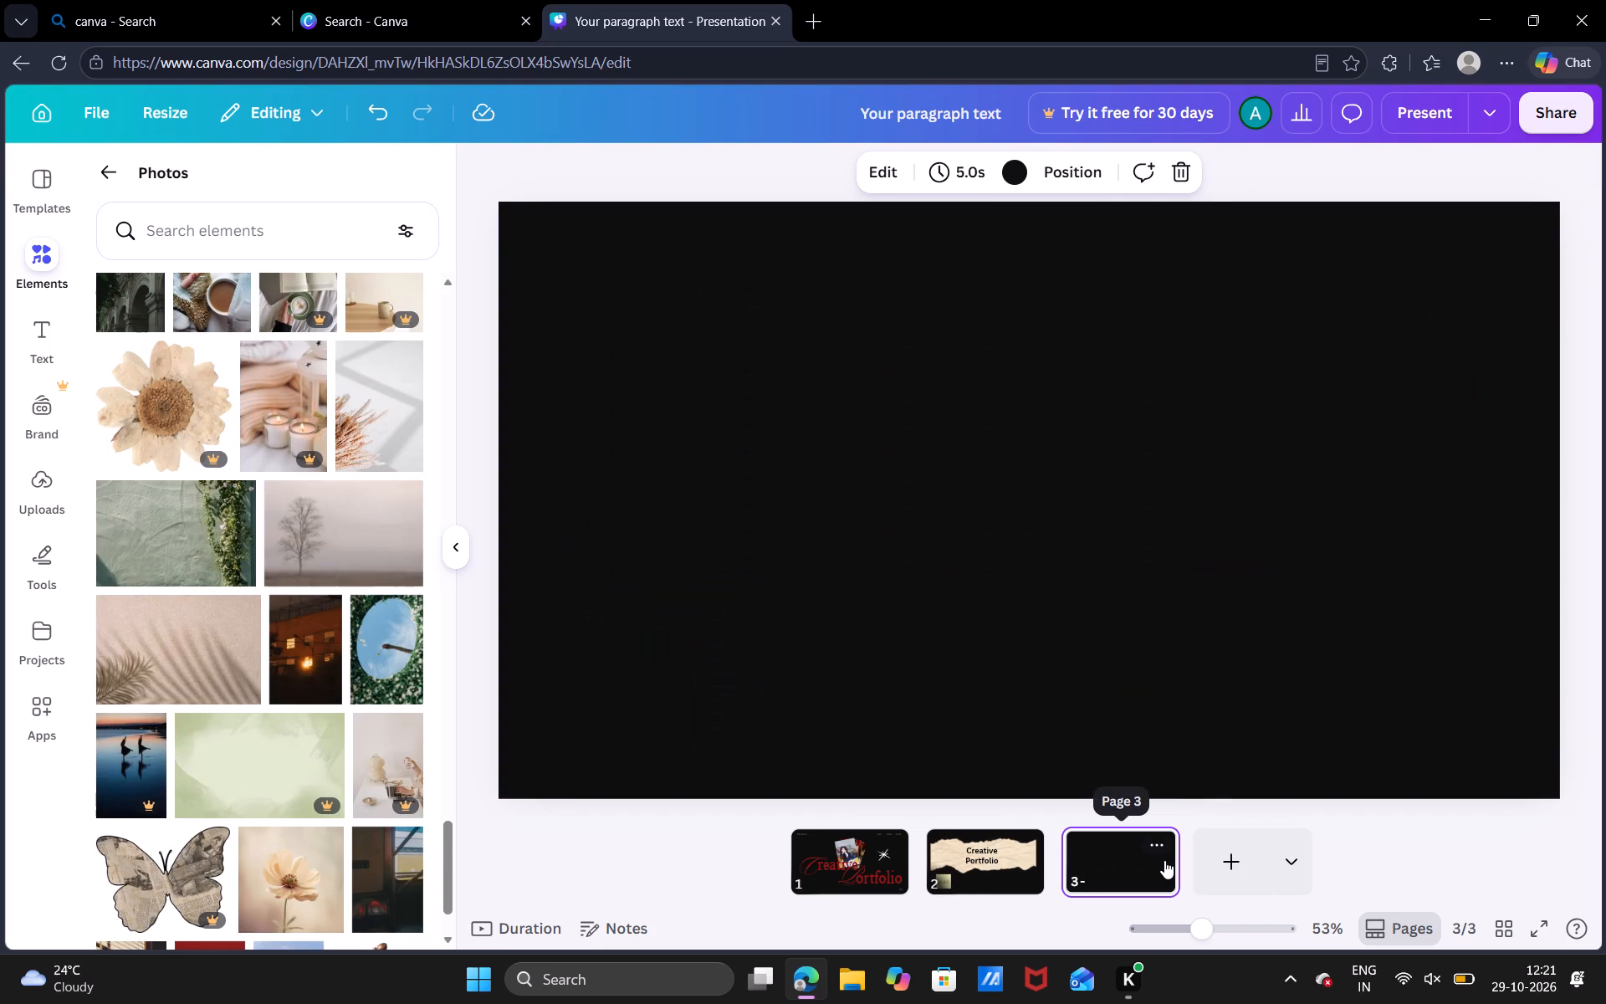
Place the photo of a lone bare tree in a misty field in the middle area of page 3.
scroll(327, 516, "up", 1)
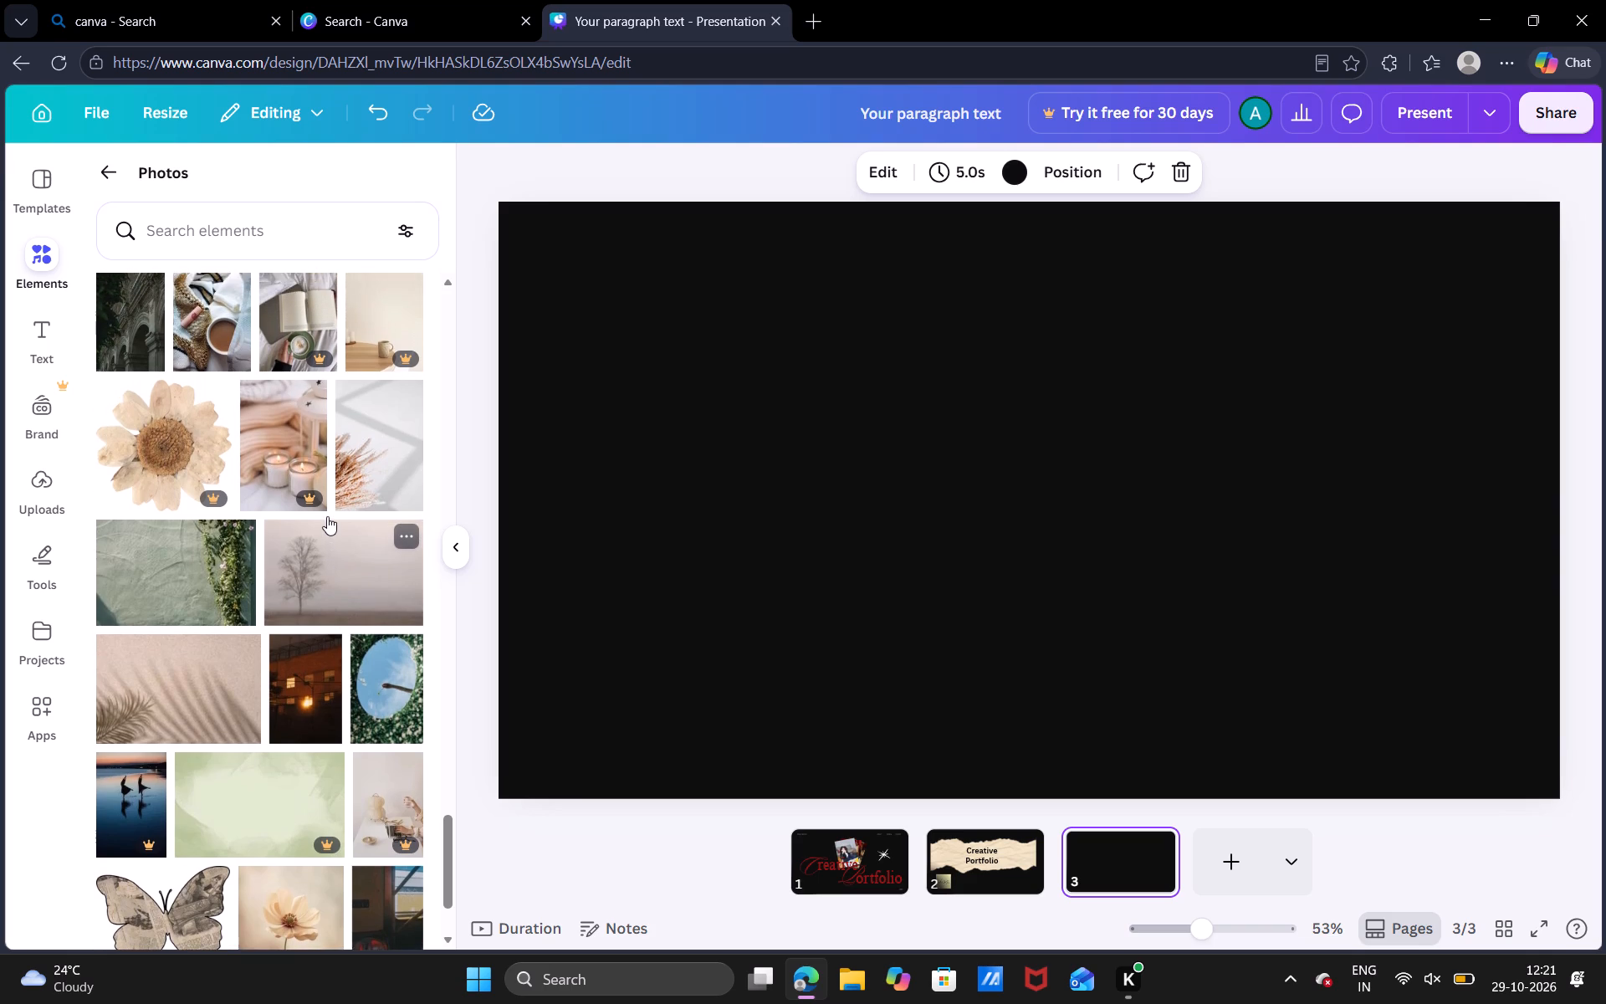
scroll(327, 516, "up", 2)
left_click_drag(327, 516, 362, 516)
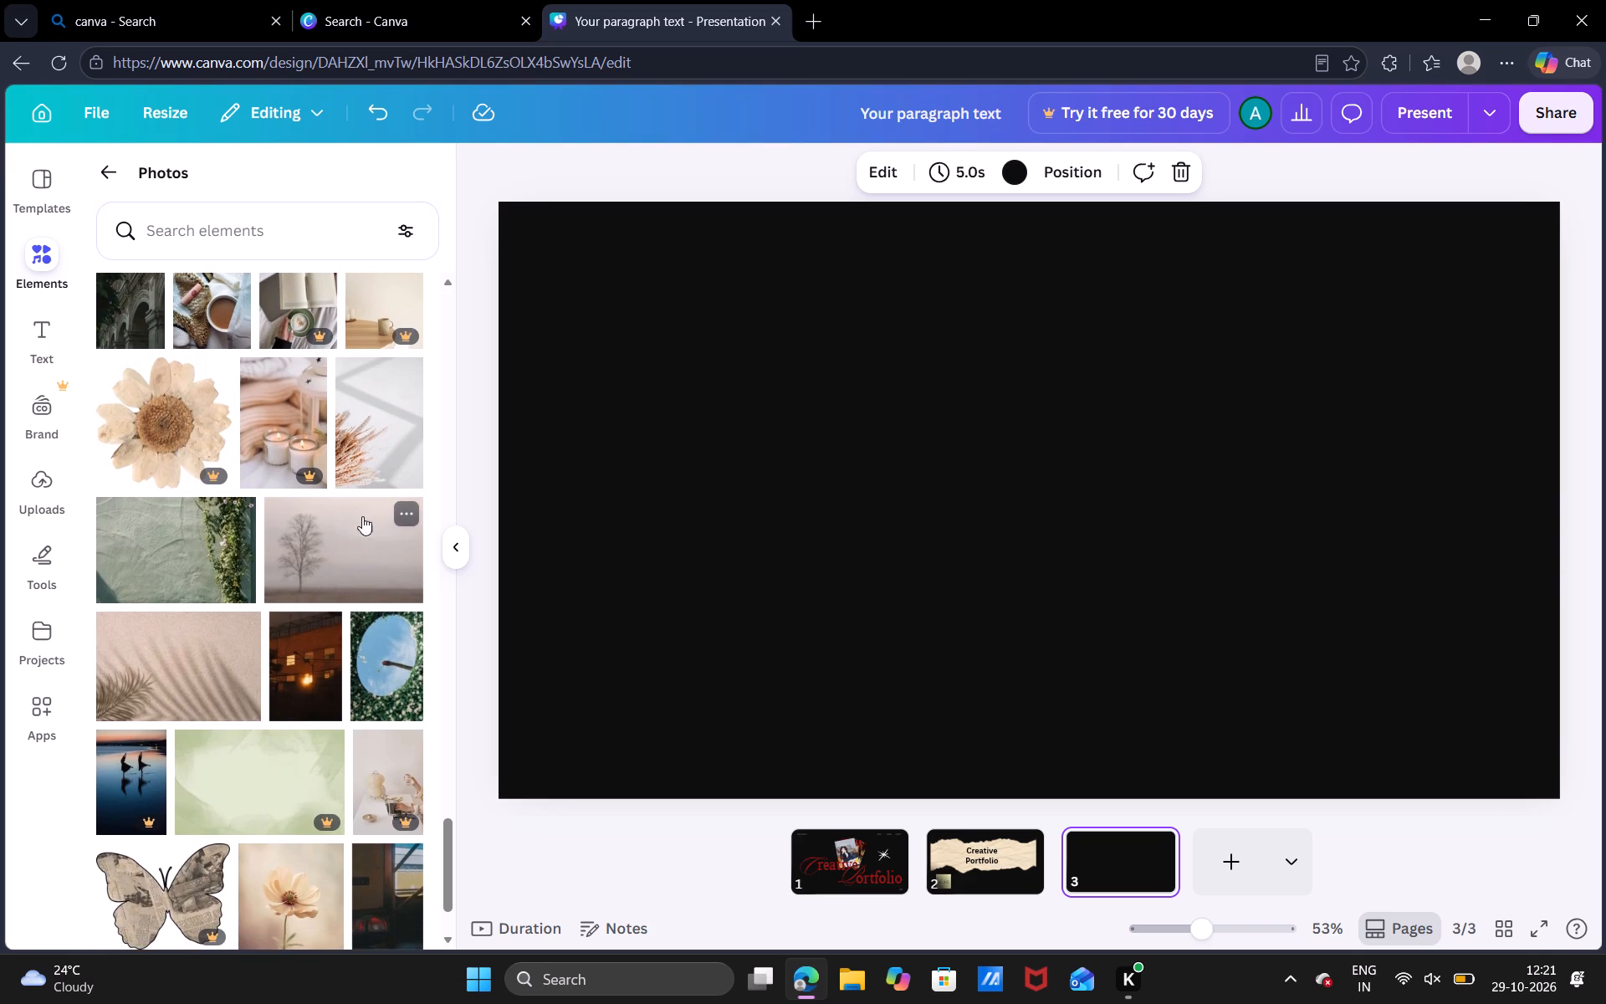
left_click_drag(362, 516, 758, 262)
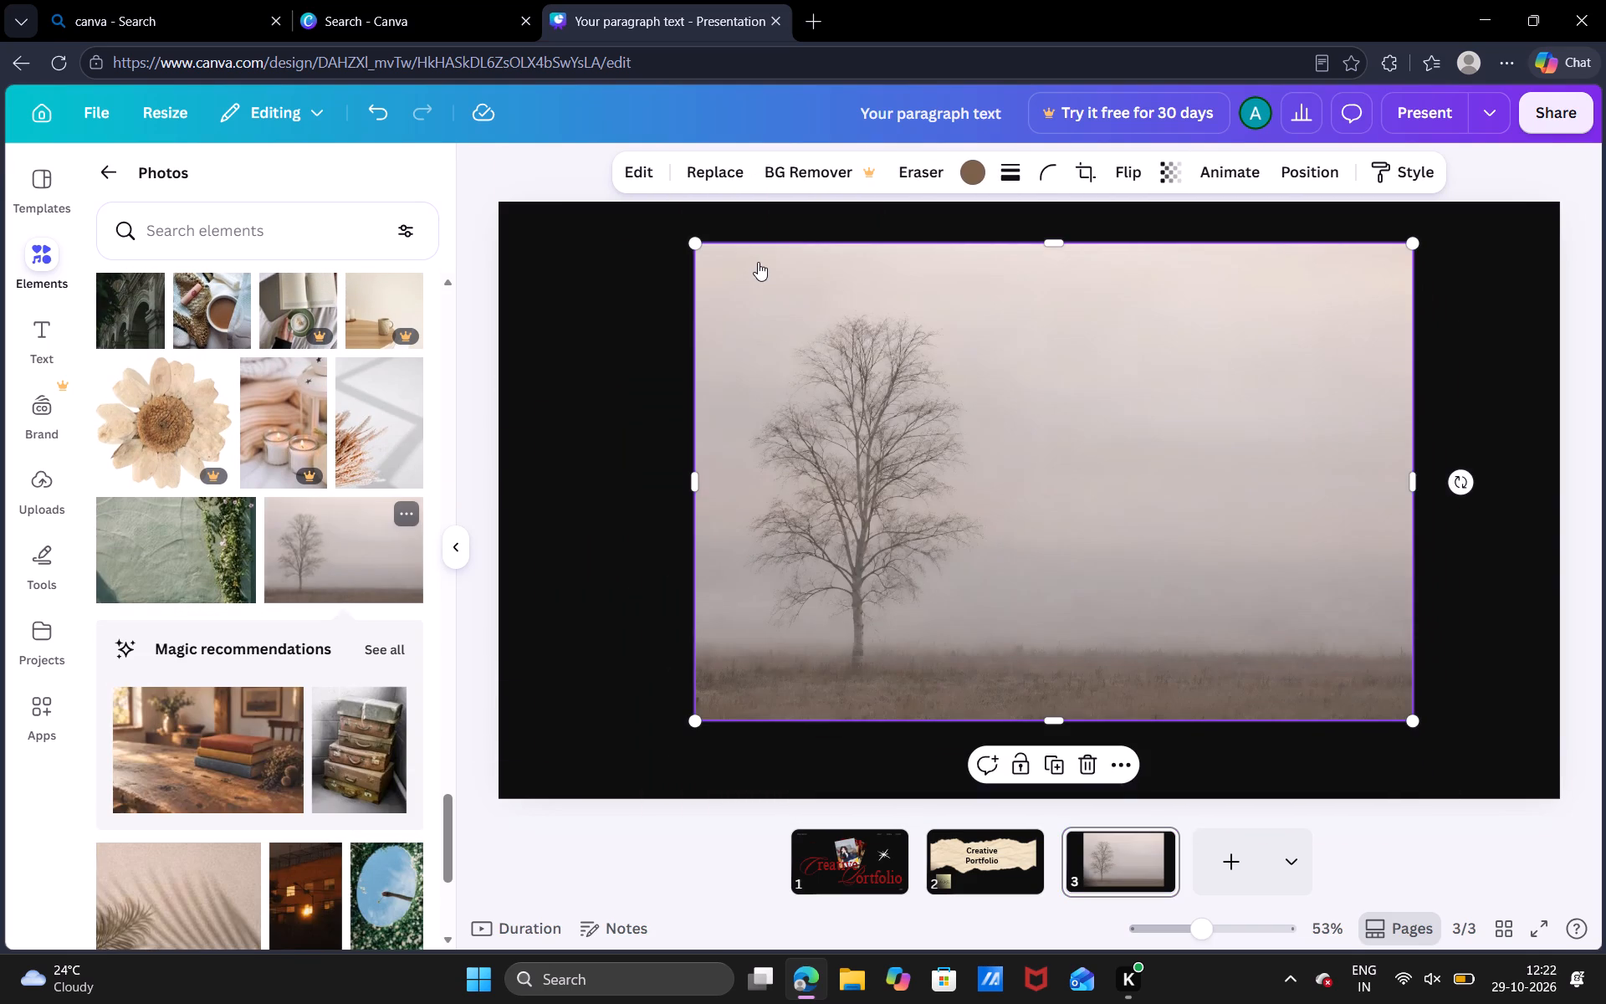
left_click(1005, 309)
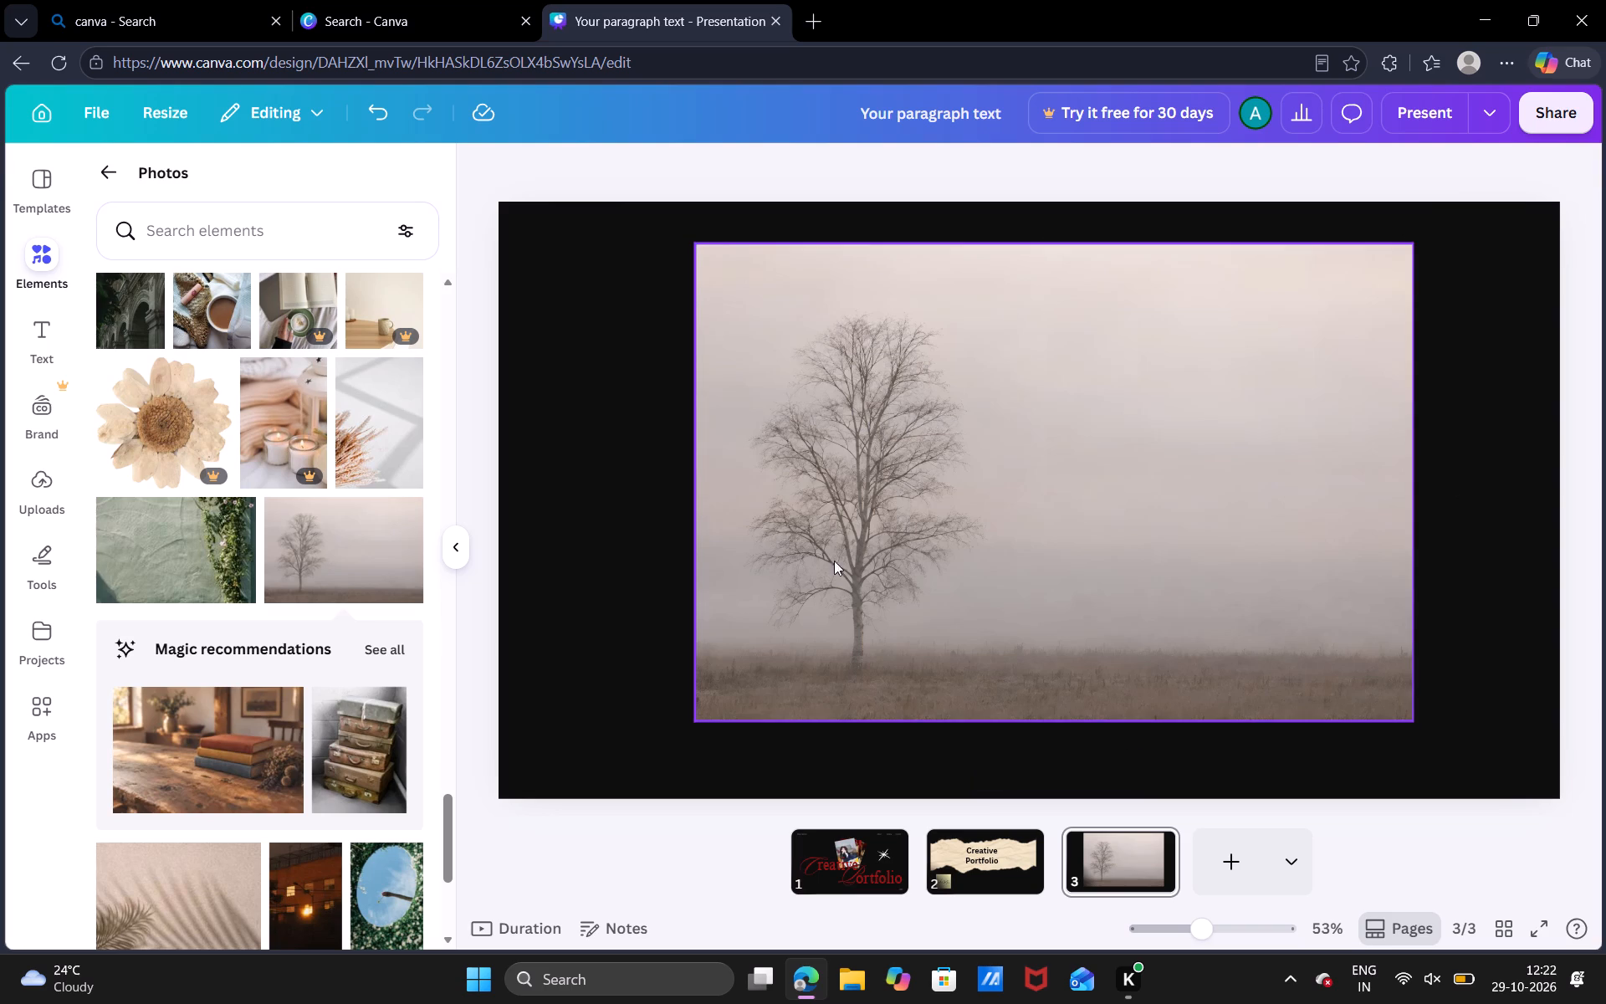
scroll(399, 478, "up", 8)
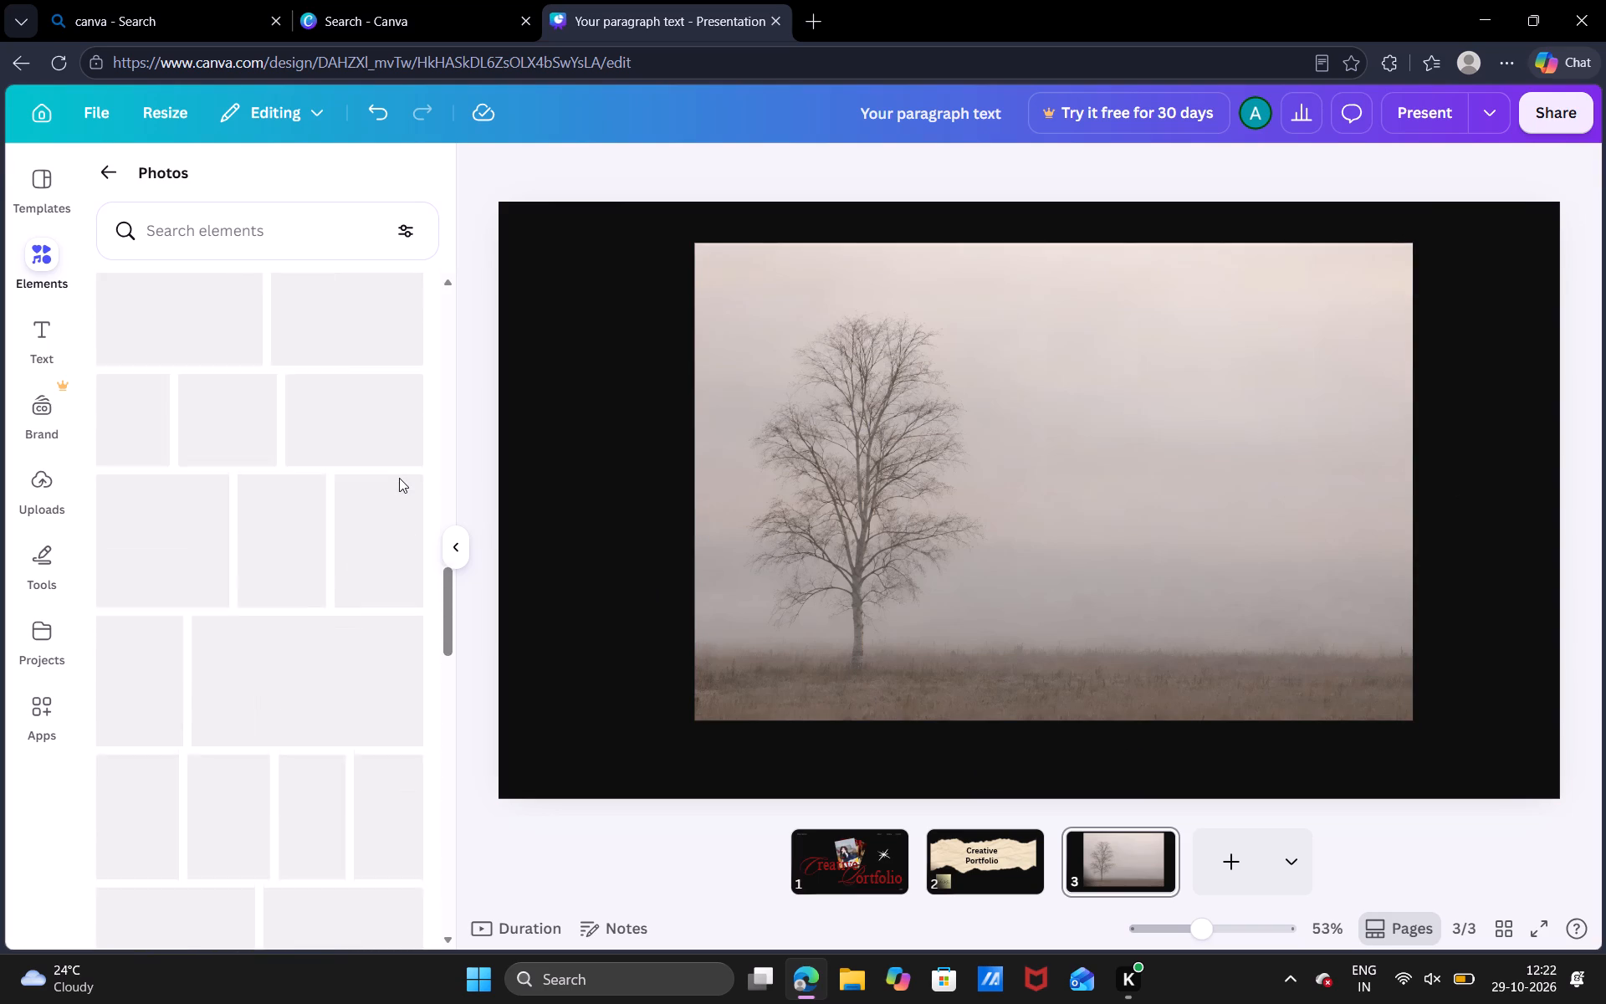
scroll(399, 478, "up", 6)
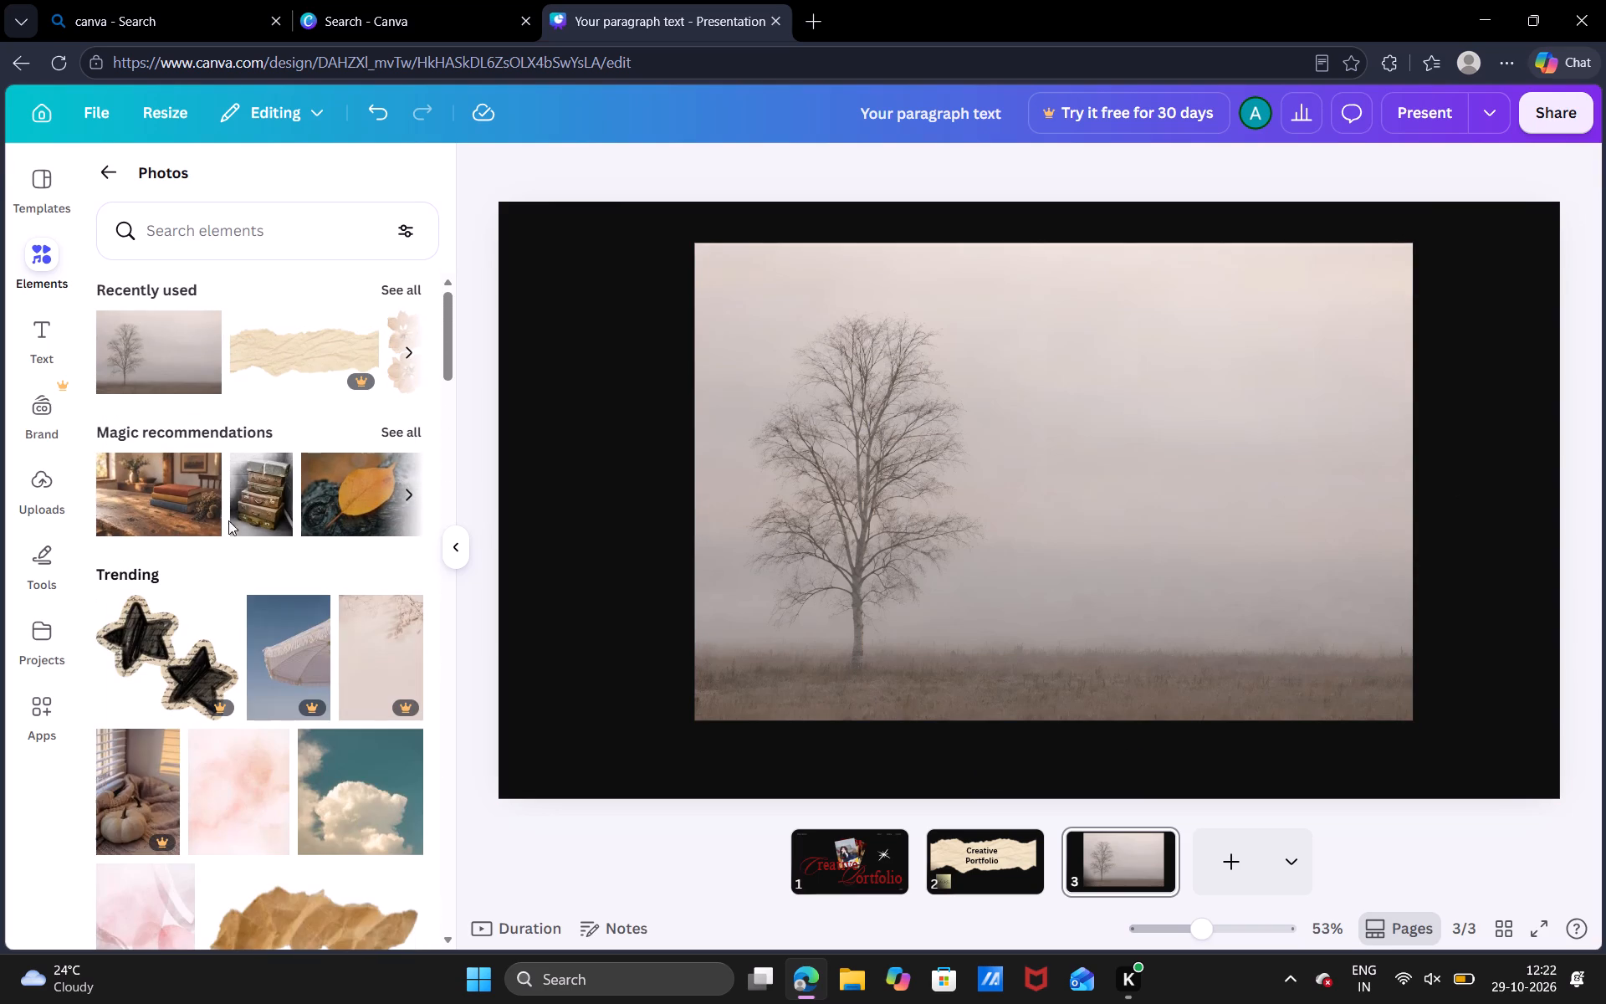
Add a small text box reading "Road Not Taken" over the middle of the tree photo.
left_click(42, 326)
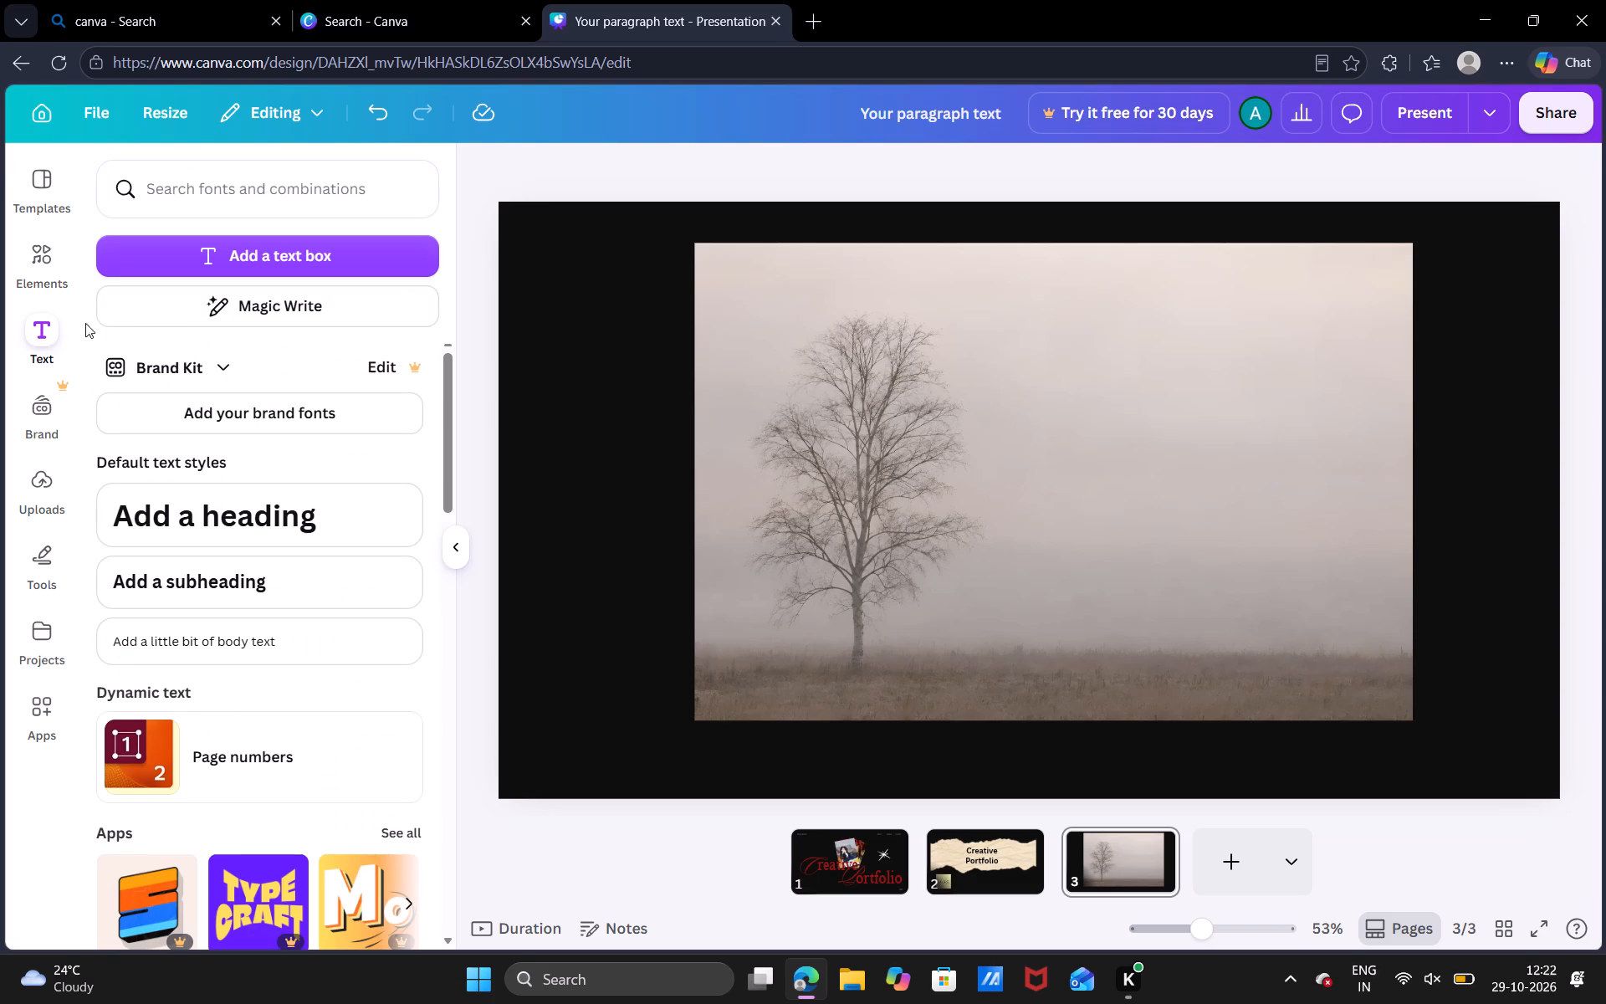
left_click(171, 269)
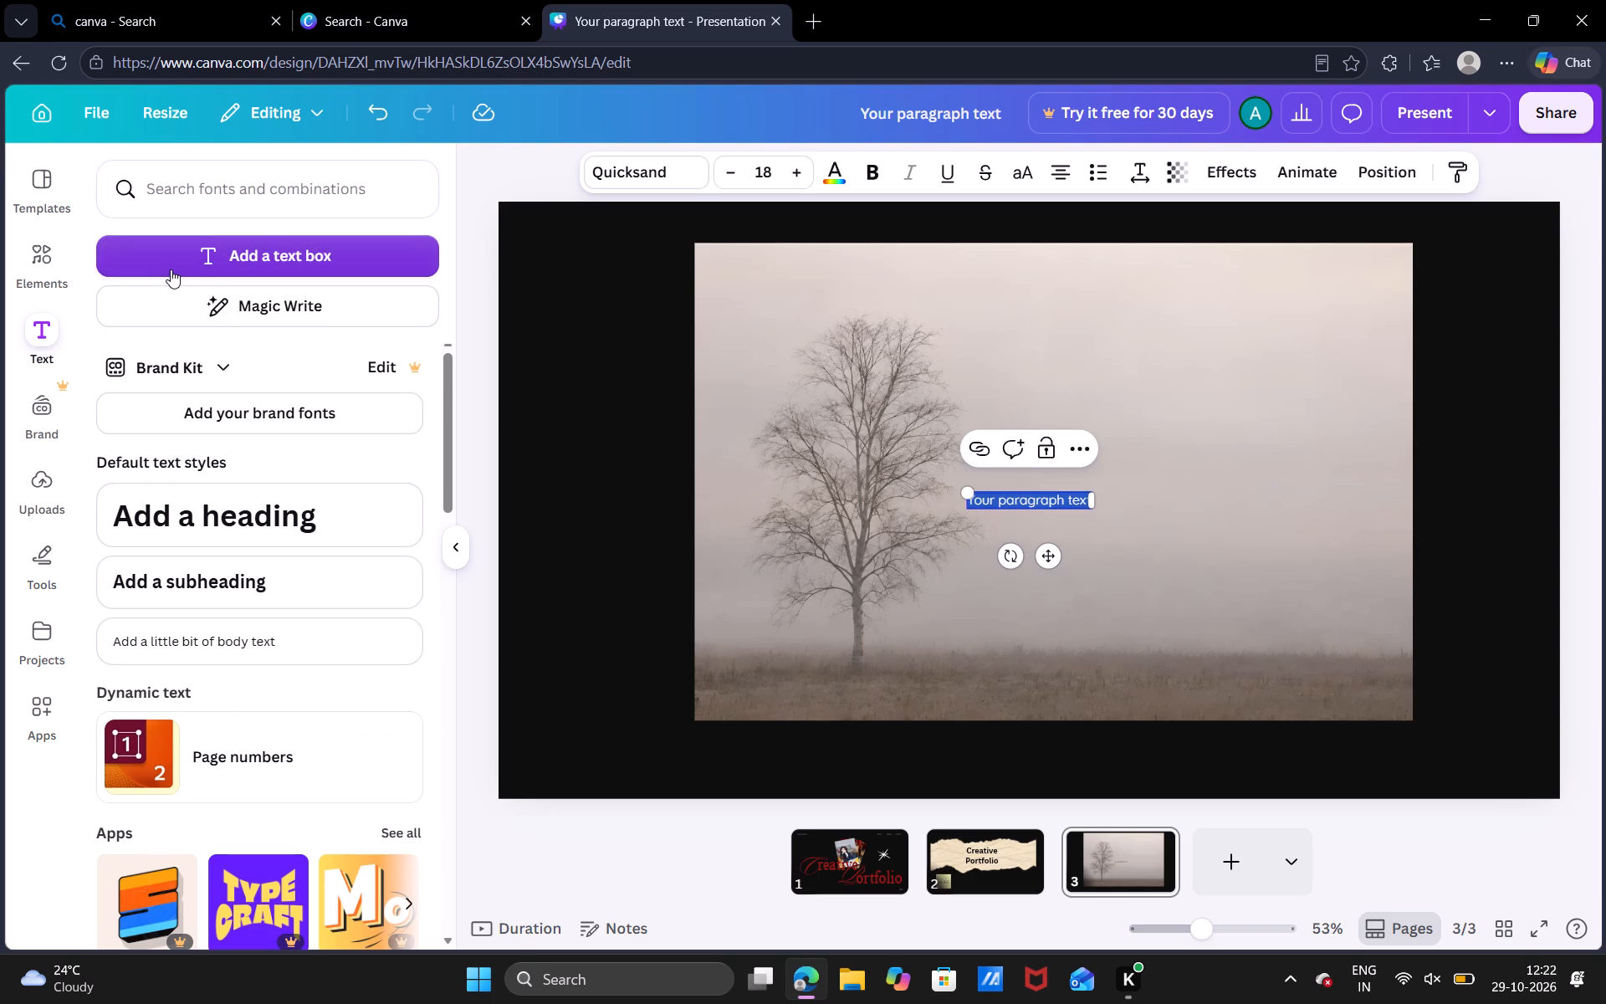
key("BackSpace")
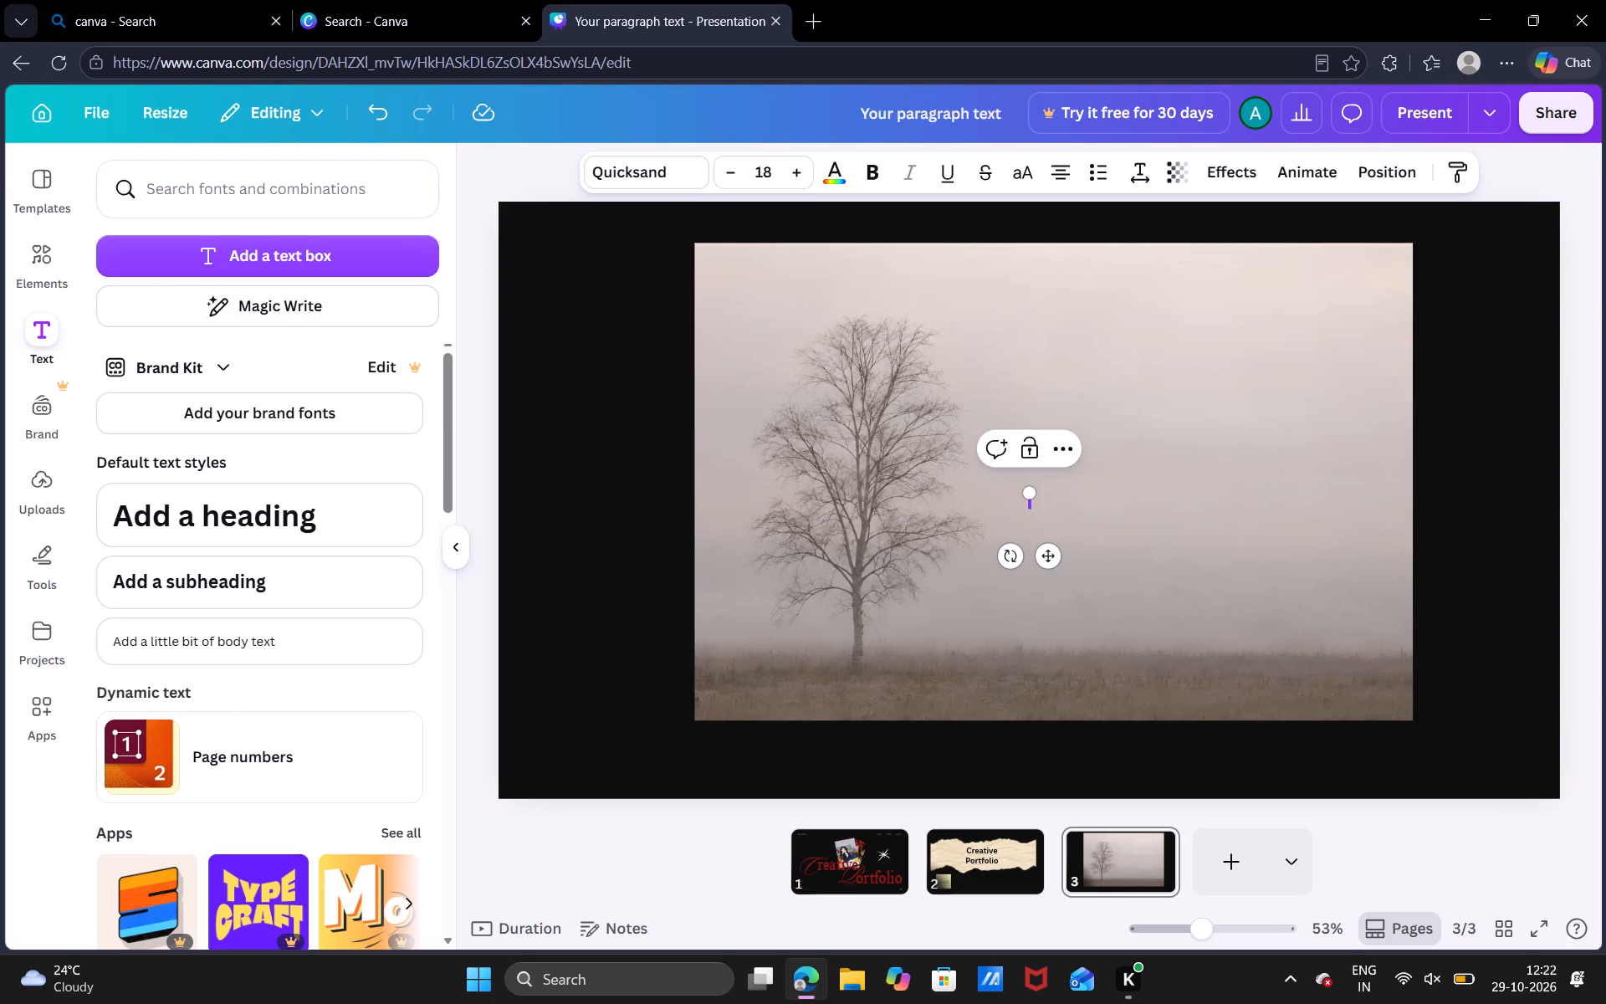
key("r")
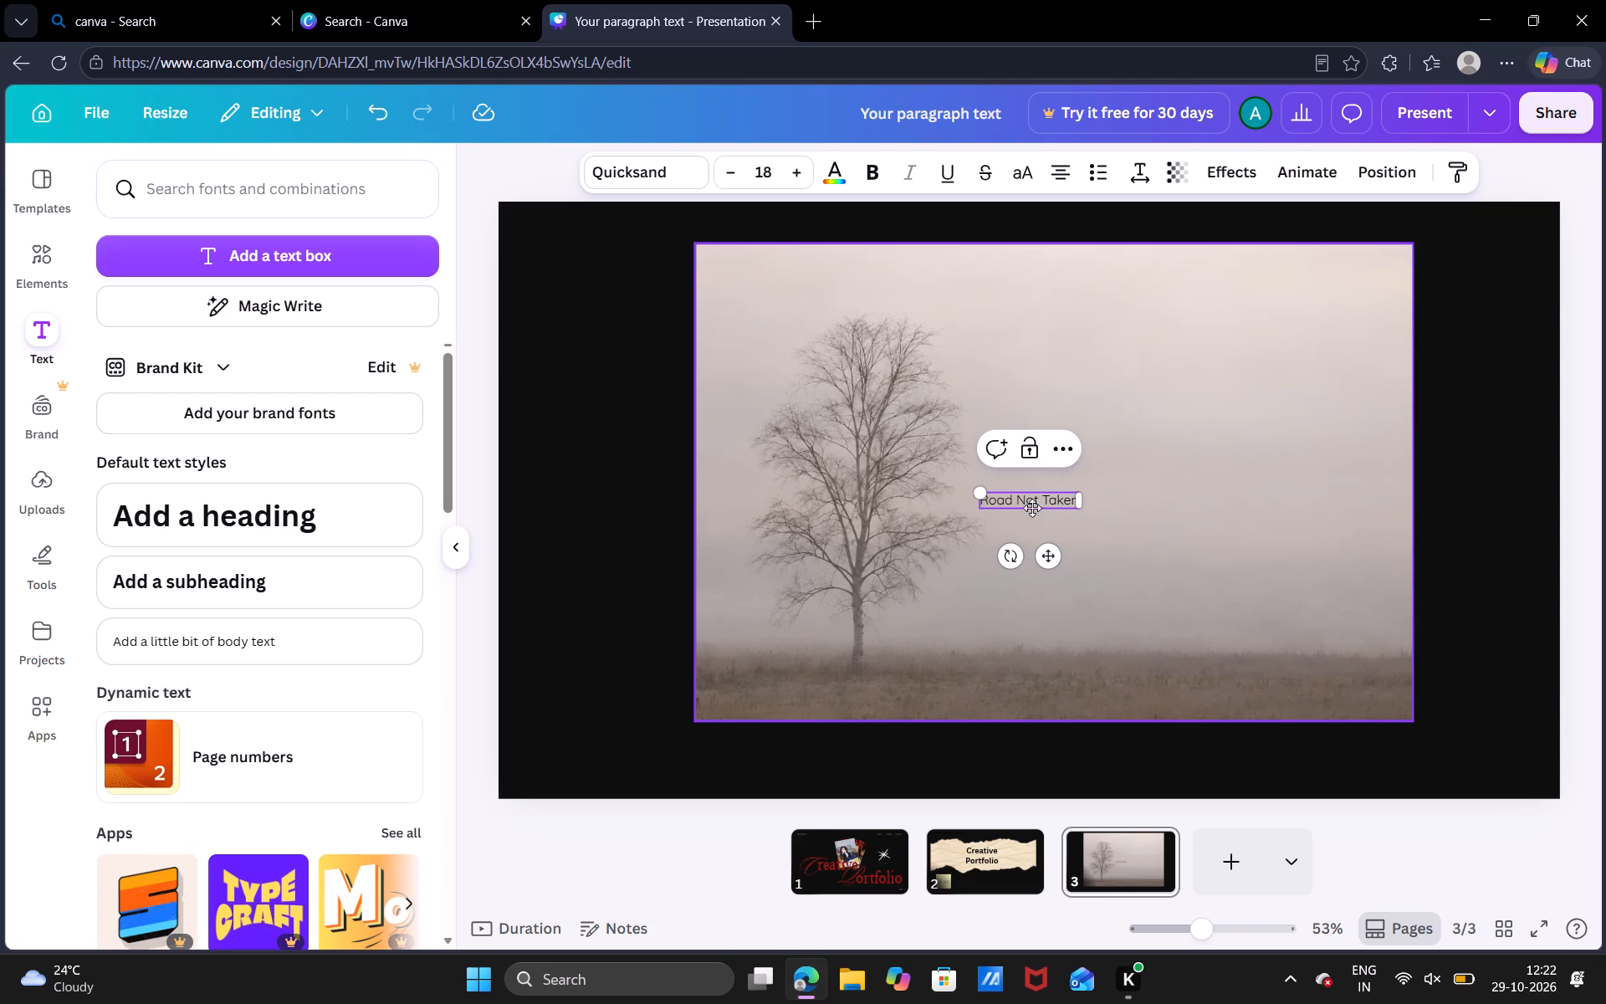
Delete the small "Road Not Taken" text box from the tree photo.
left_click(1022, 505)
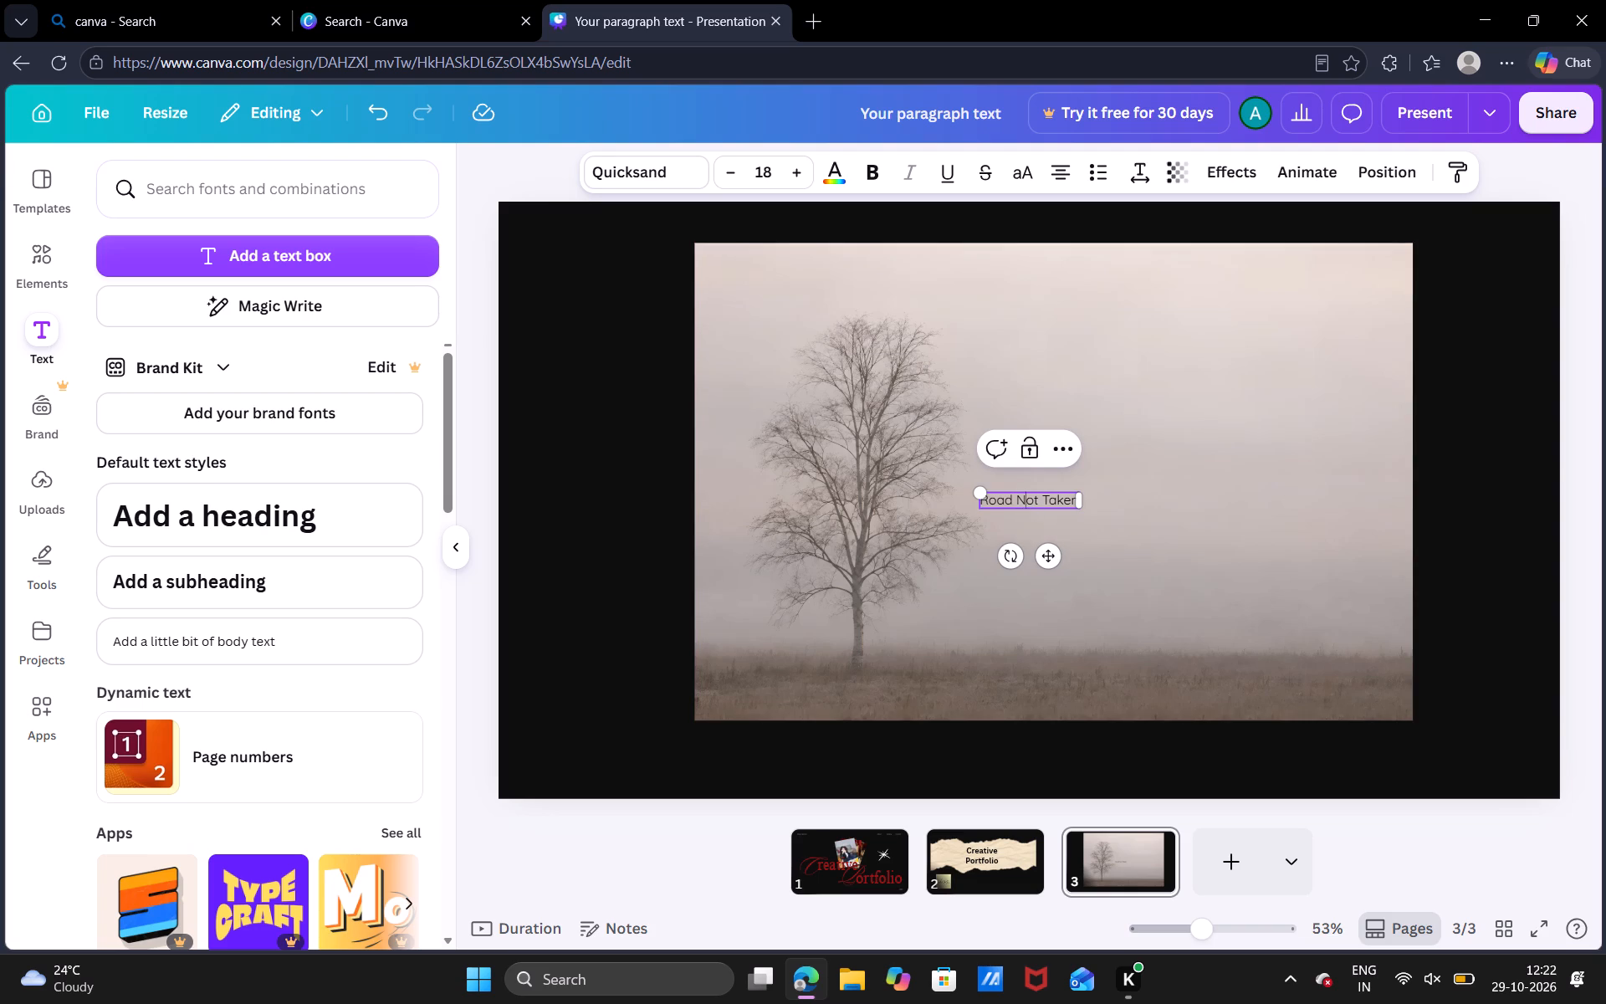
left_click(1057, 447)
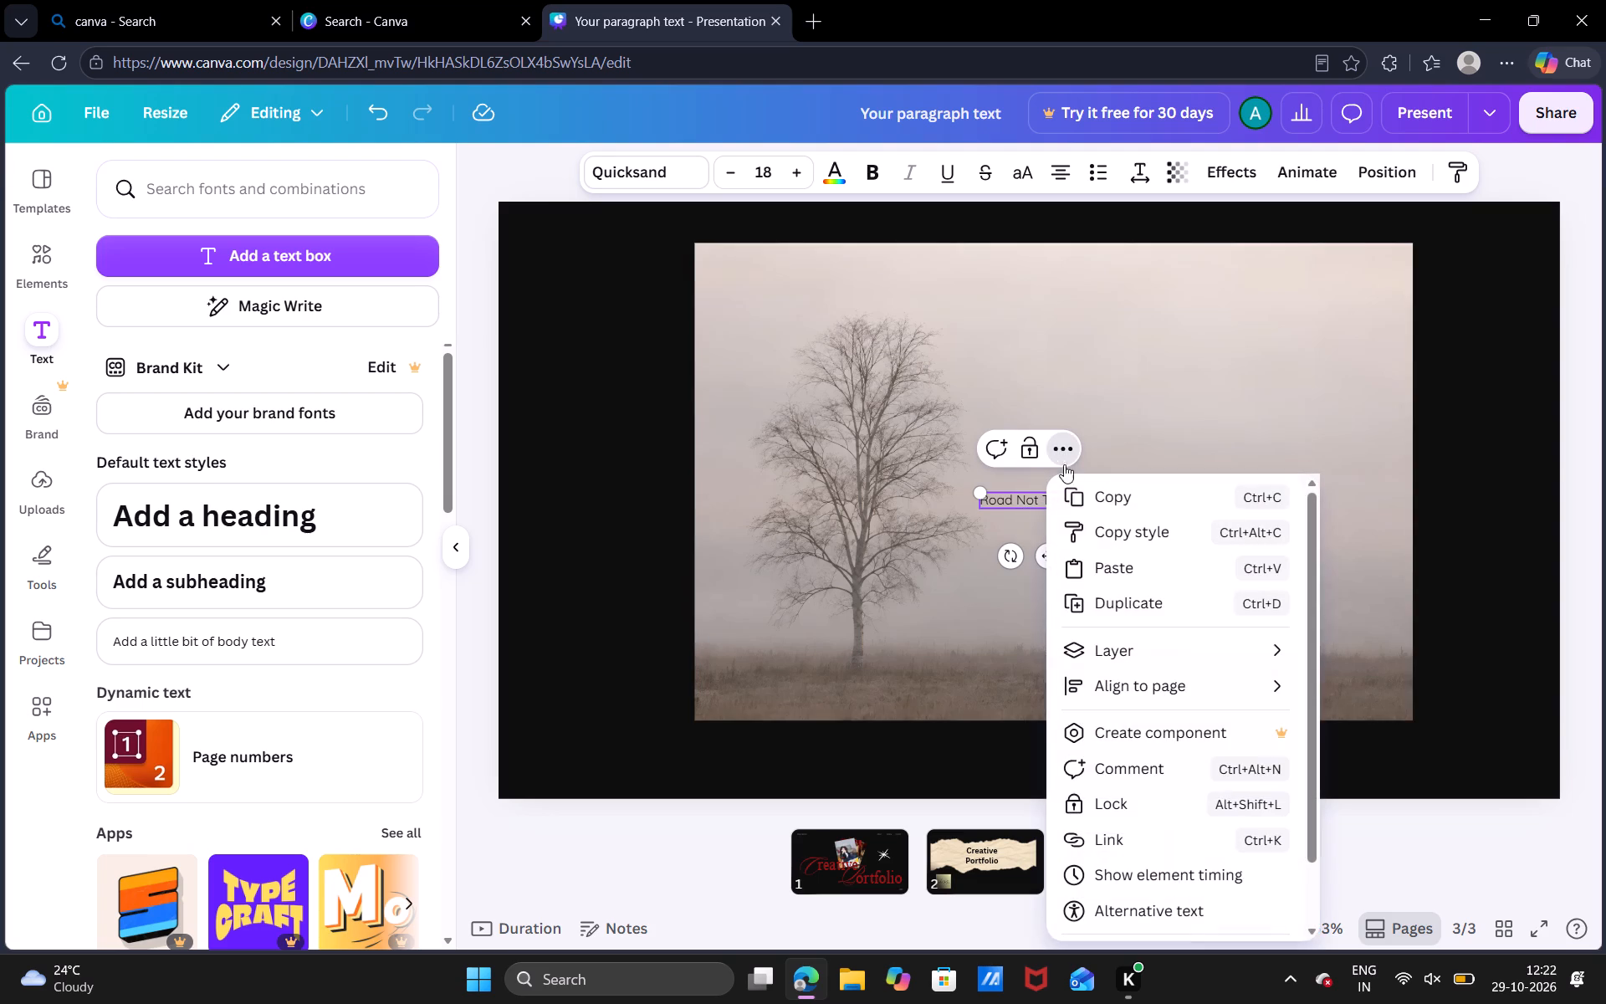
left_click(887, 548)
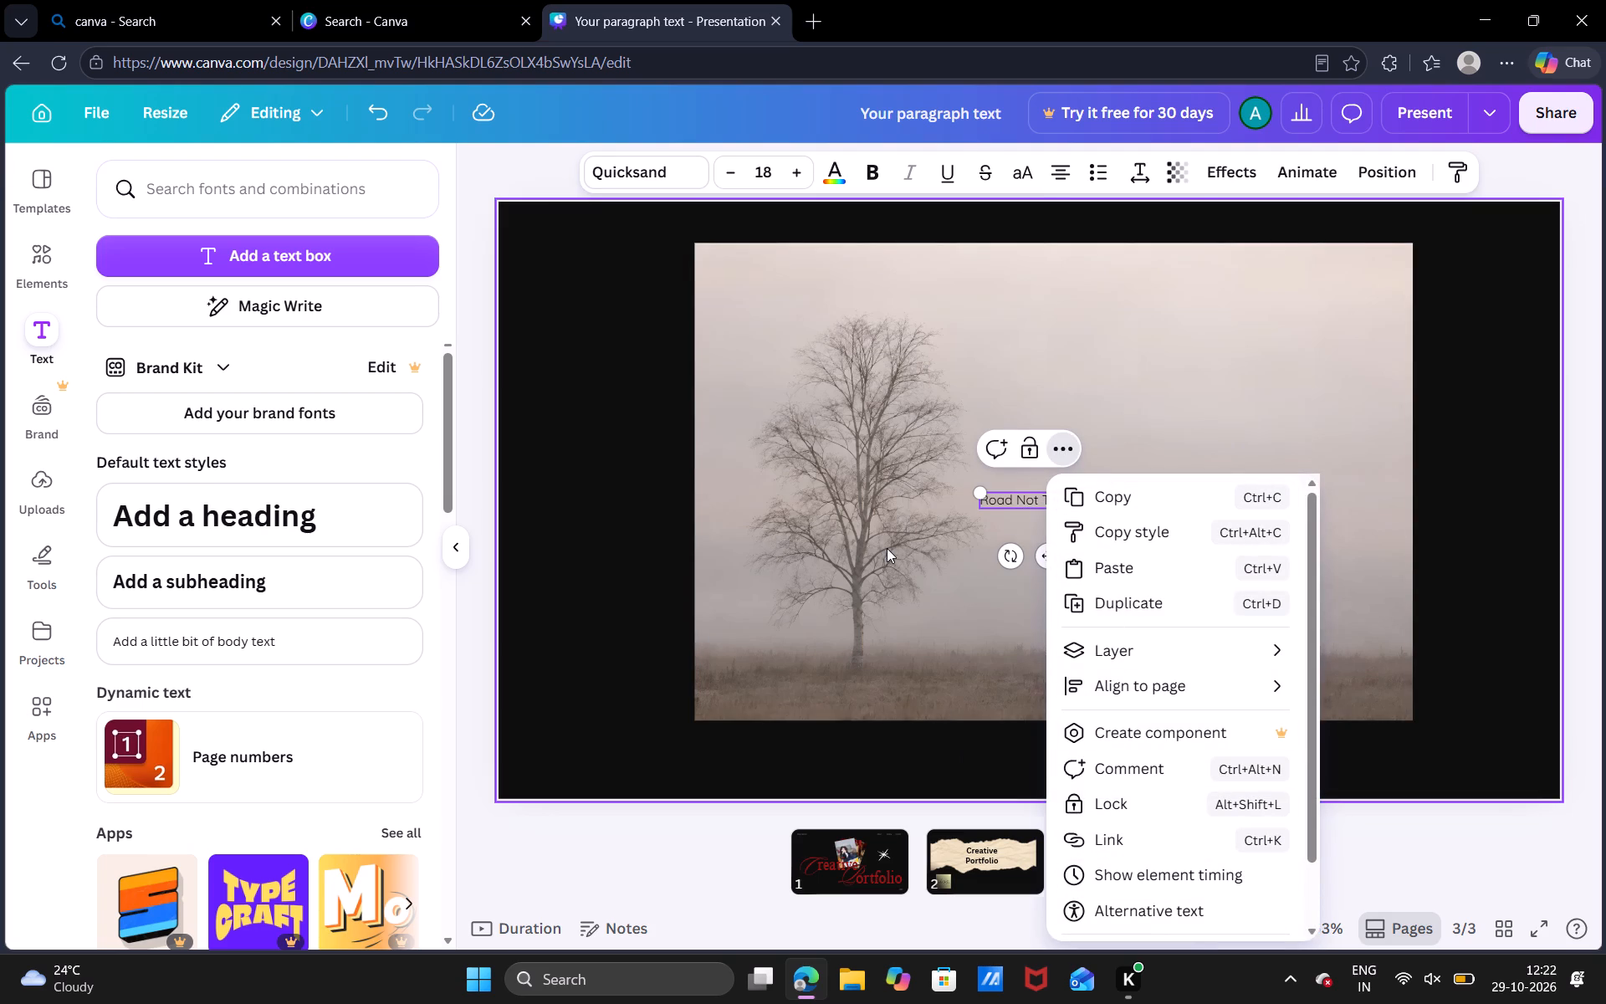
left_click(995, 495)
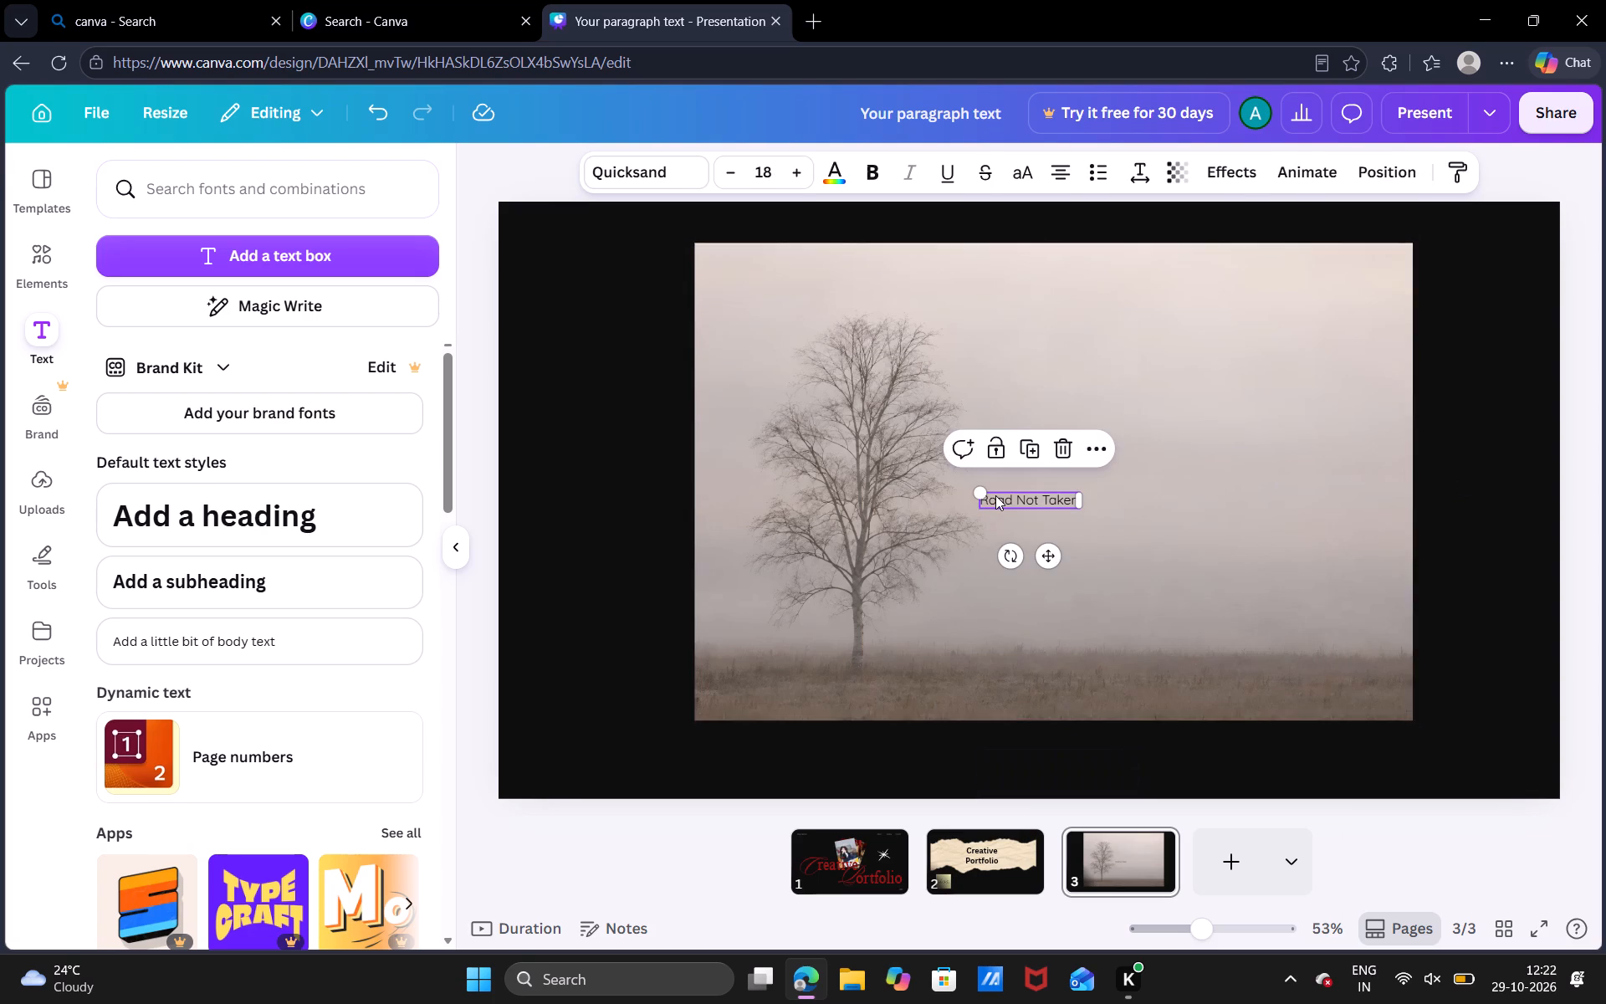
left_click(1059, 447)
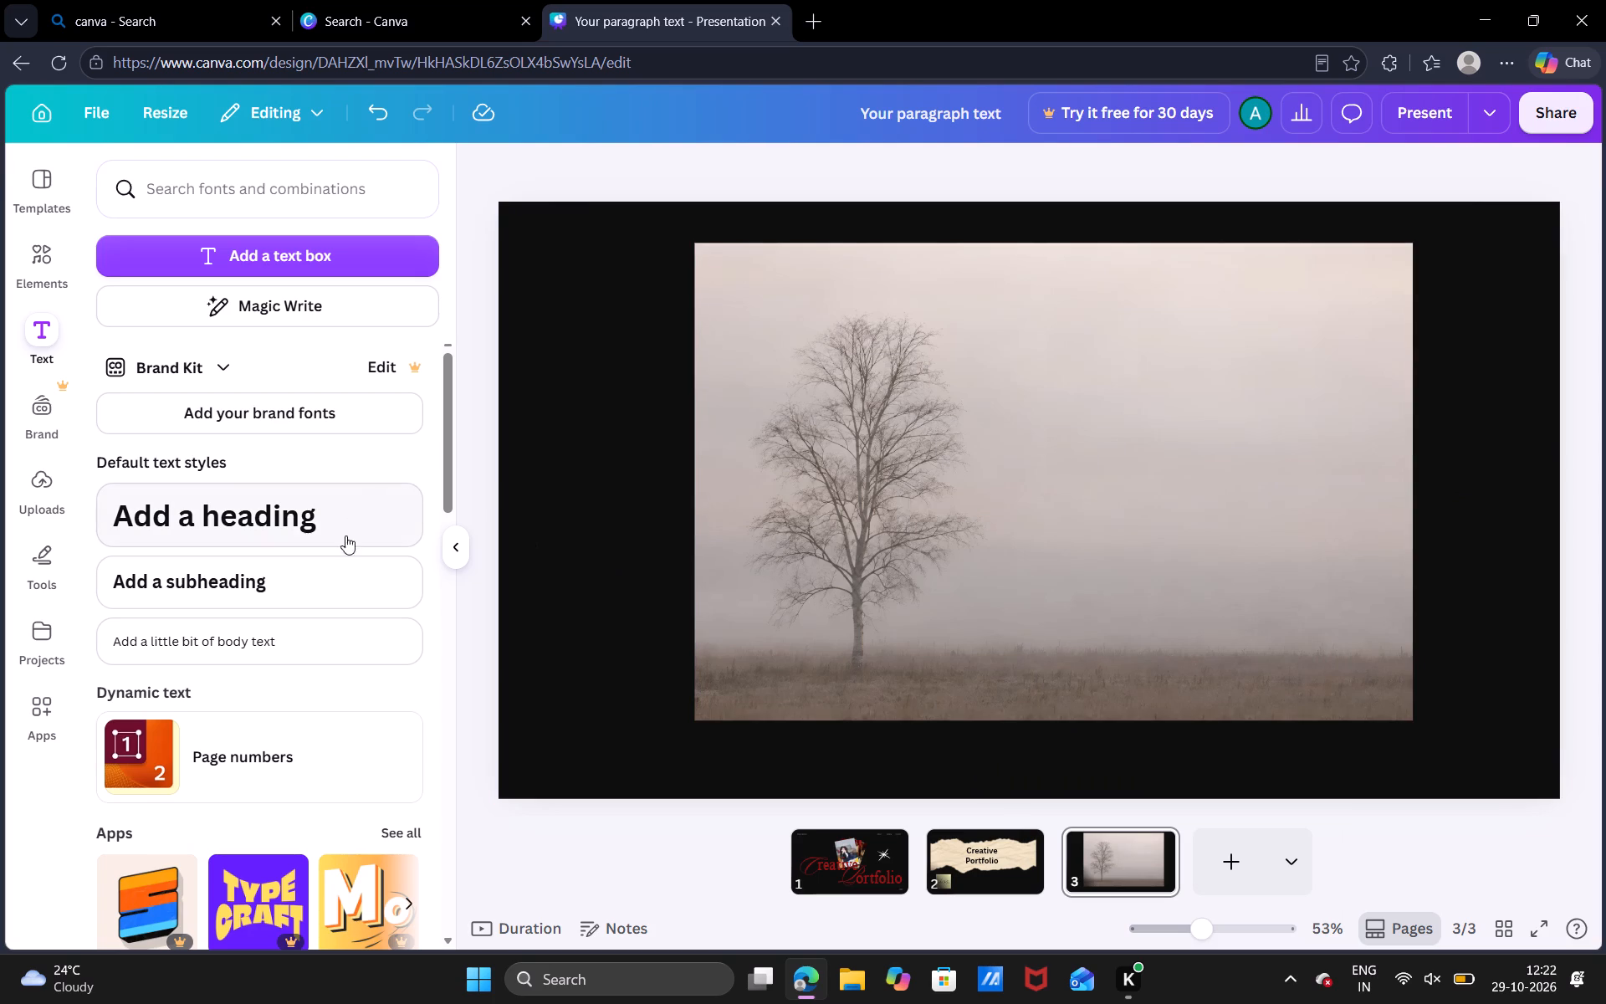
Add a subheading to page 3 and replace its placeholder text with "The Road Not Taken".
left_click(304, 584)
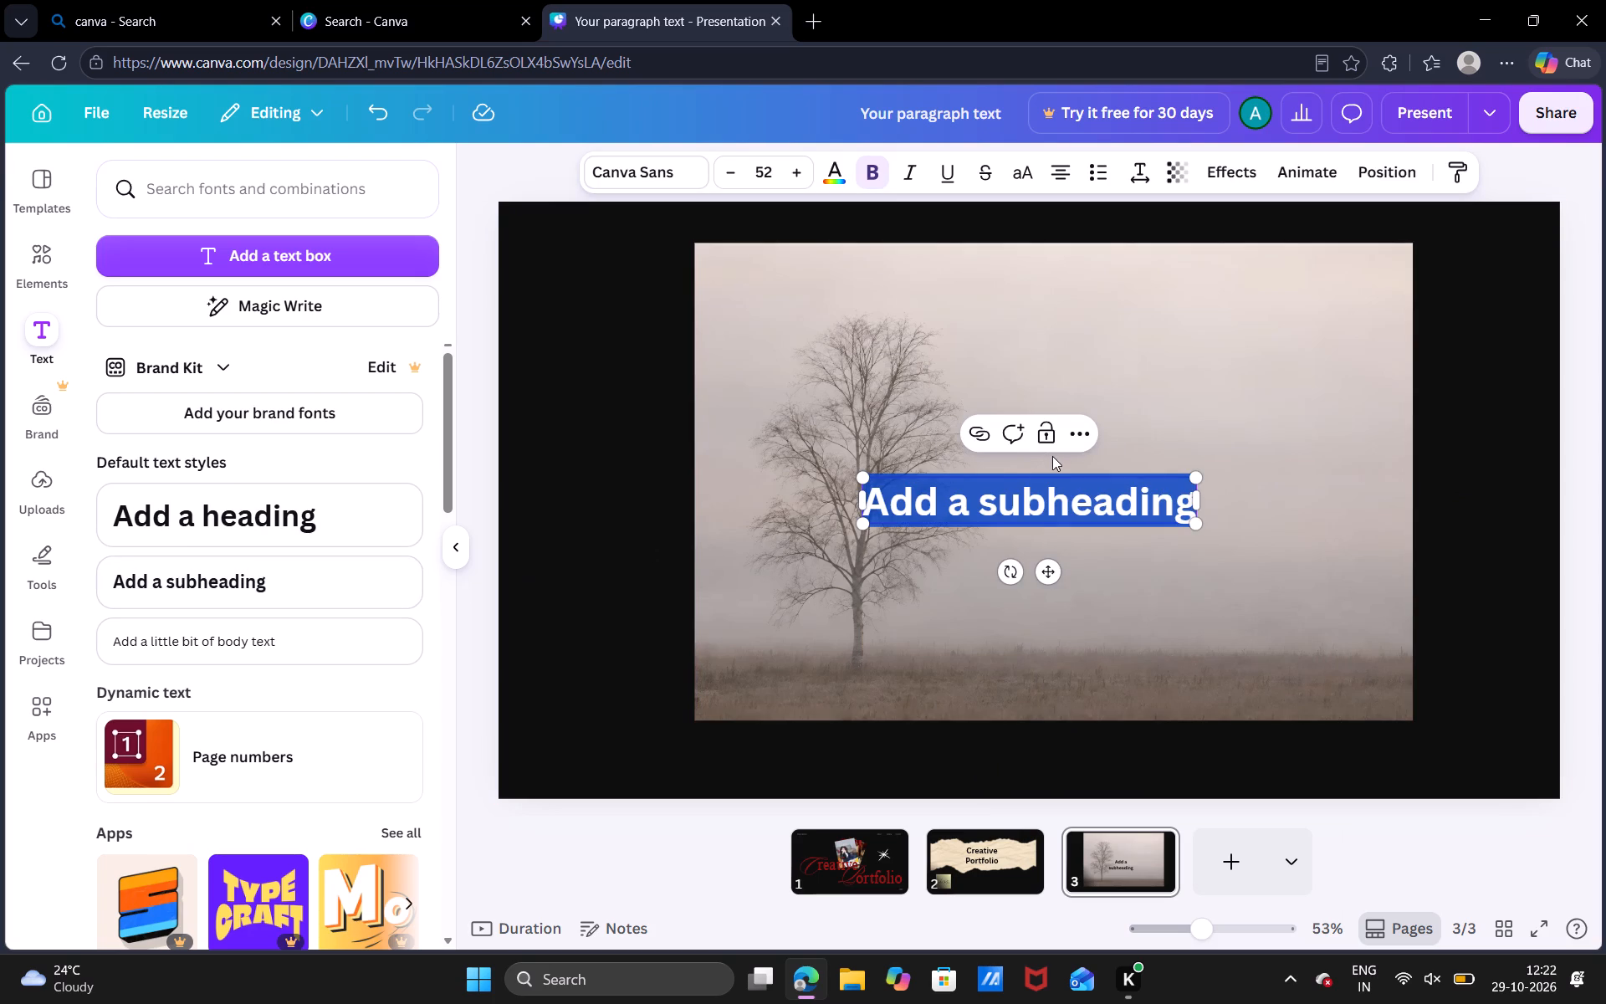
left_click_drag(1029, 496, 1123, 402)
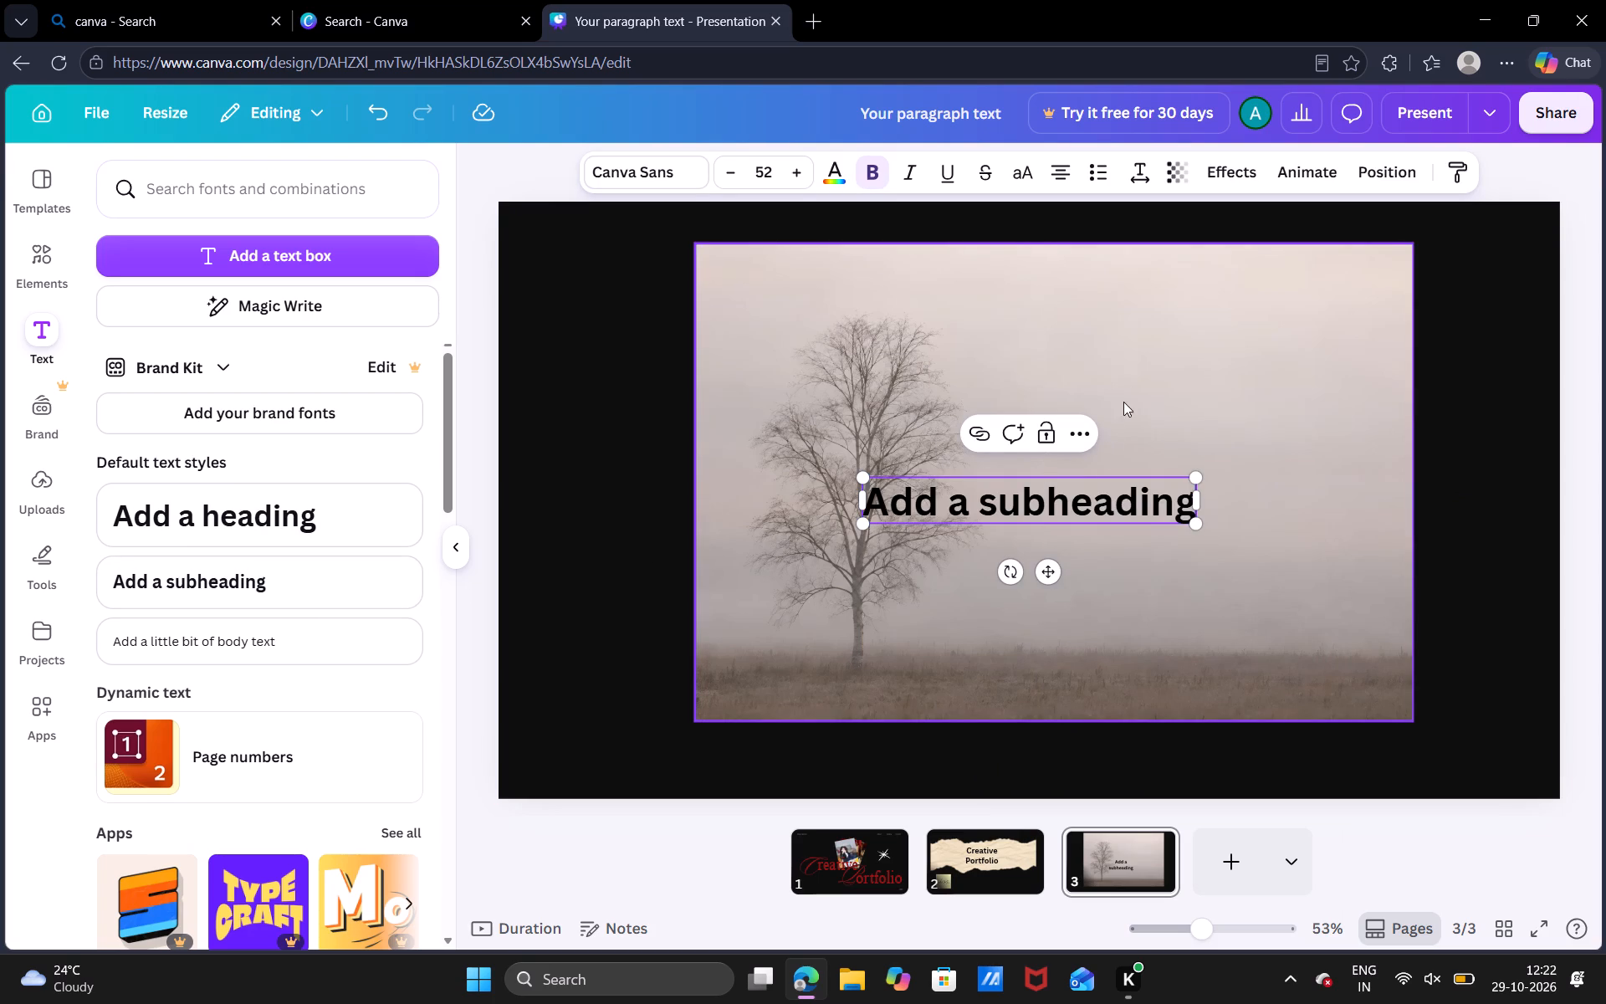
left_click_drag(1123, 402, 1145, 356)
left_click(1185, 515)
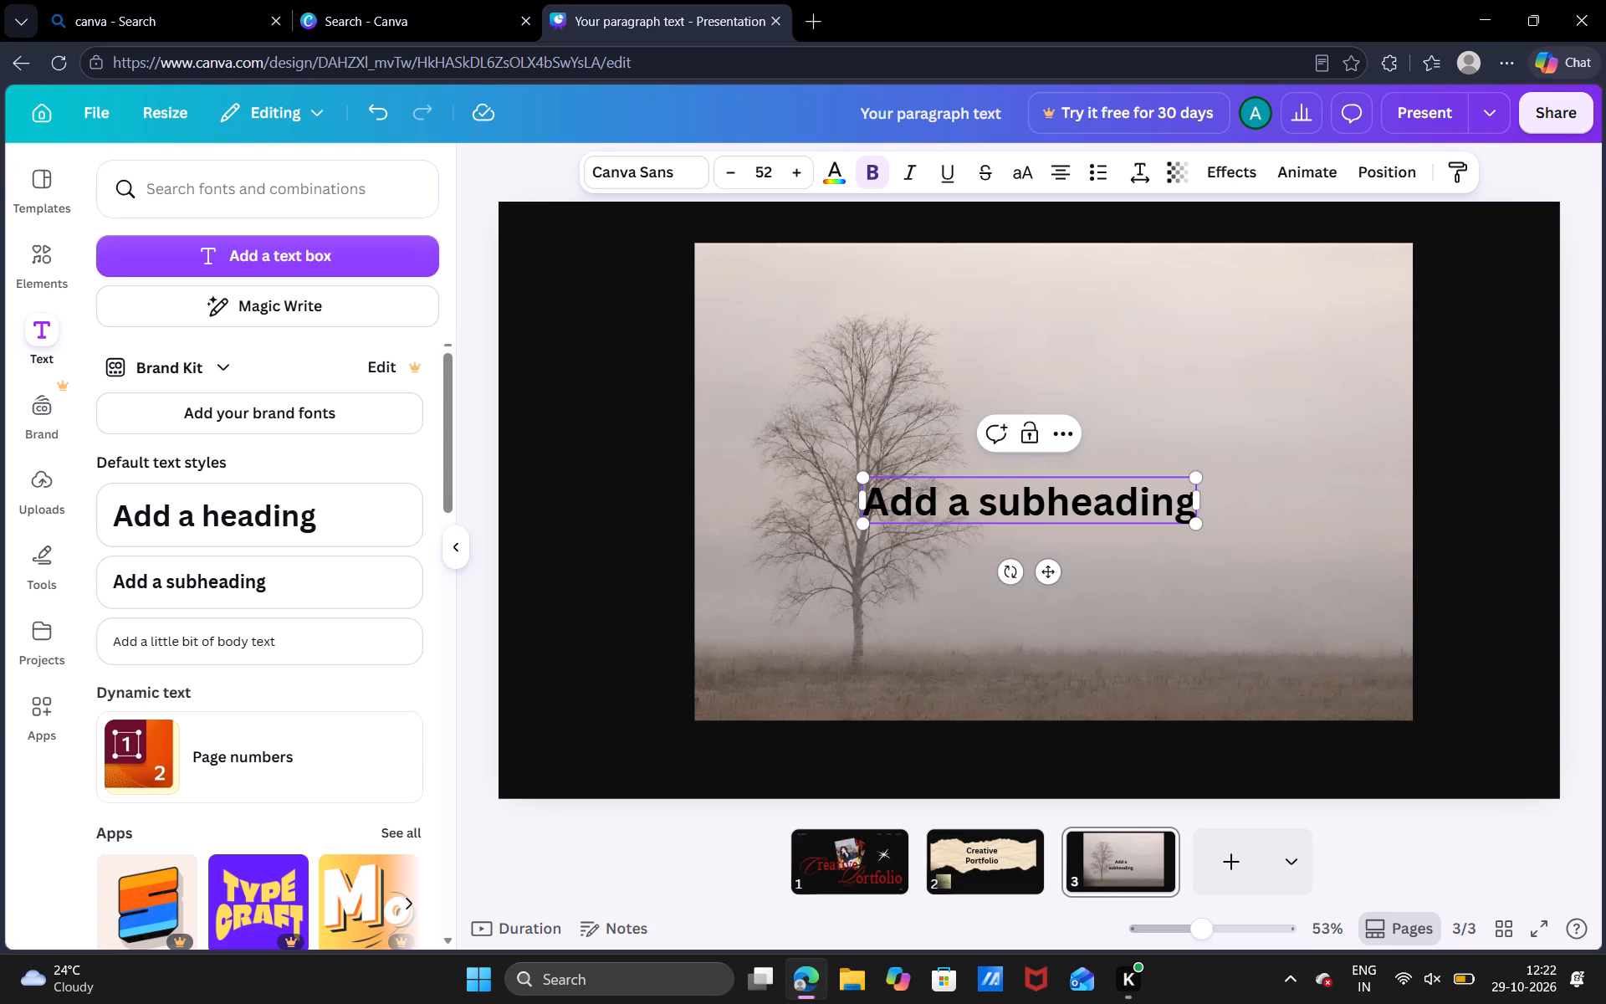
left_click(1185, 515)
key("BackSpace")
key("BackSpace")
key("BackSpace")
key("BackSpace")
key("BackSpace")
key("BackSpace")
key("BackSpace")
key("BackSpace")
key("BackSpace")
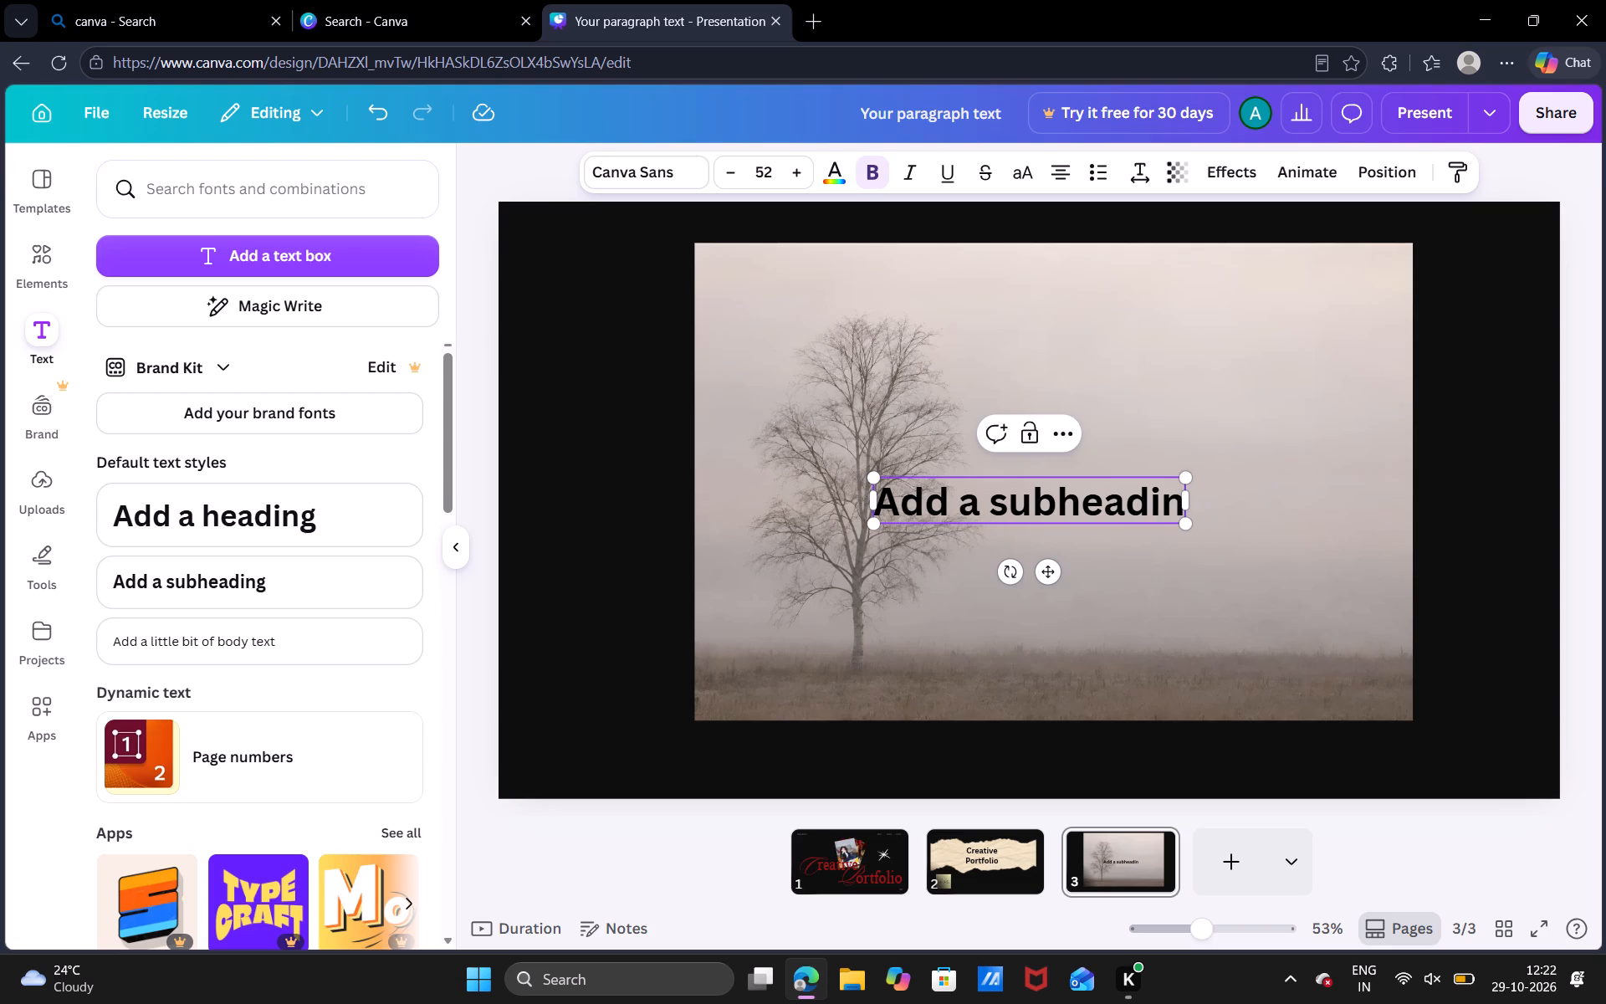
key("BackSpace")
key("BackSpace")
key("BackSpace")
key("BackSpace")
key("BackSpace")
key("BackSpace")
key("BackSpace")
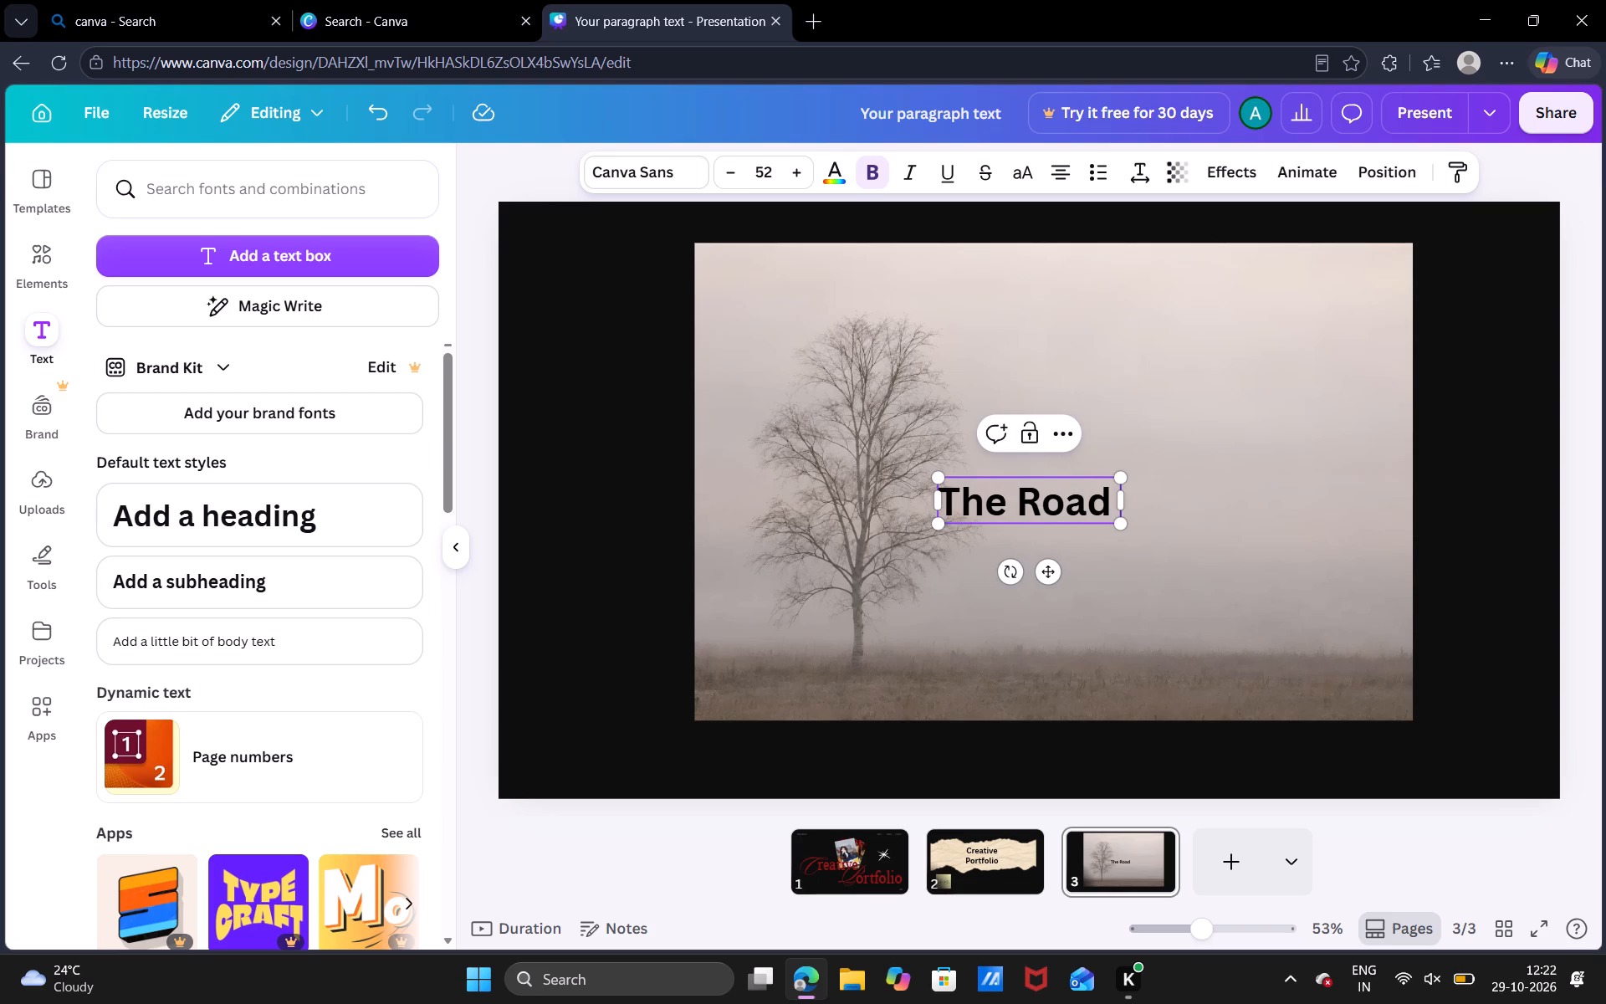
type("aken")
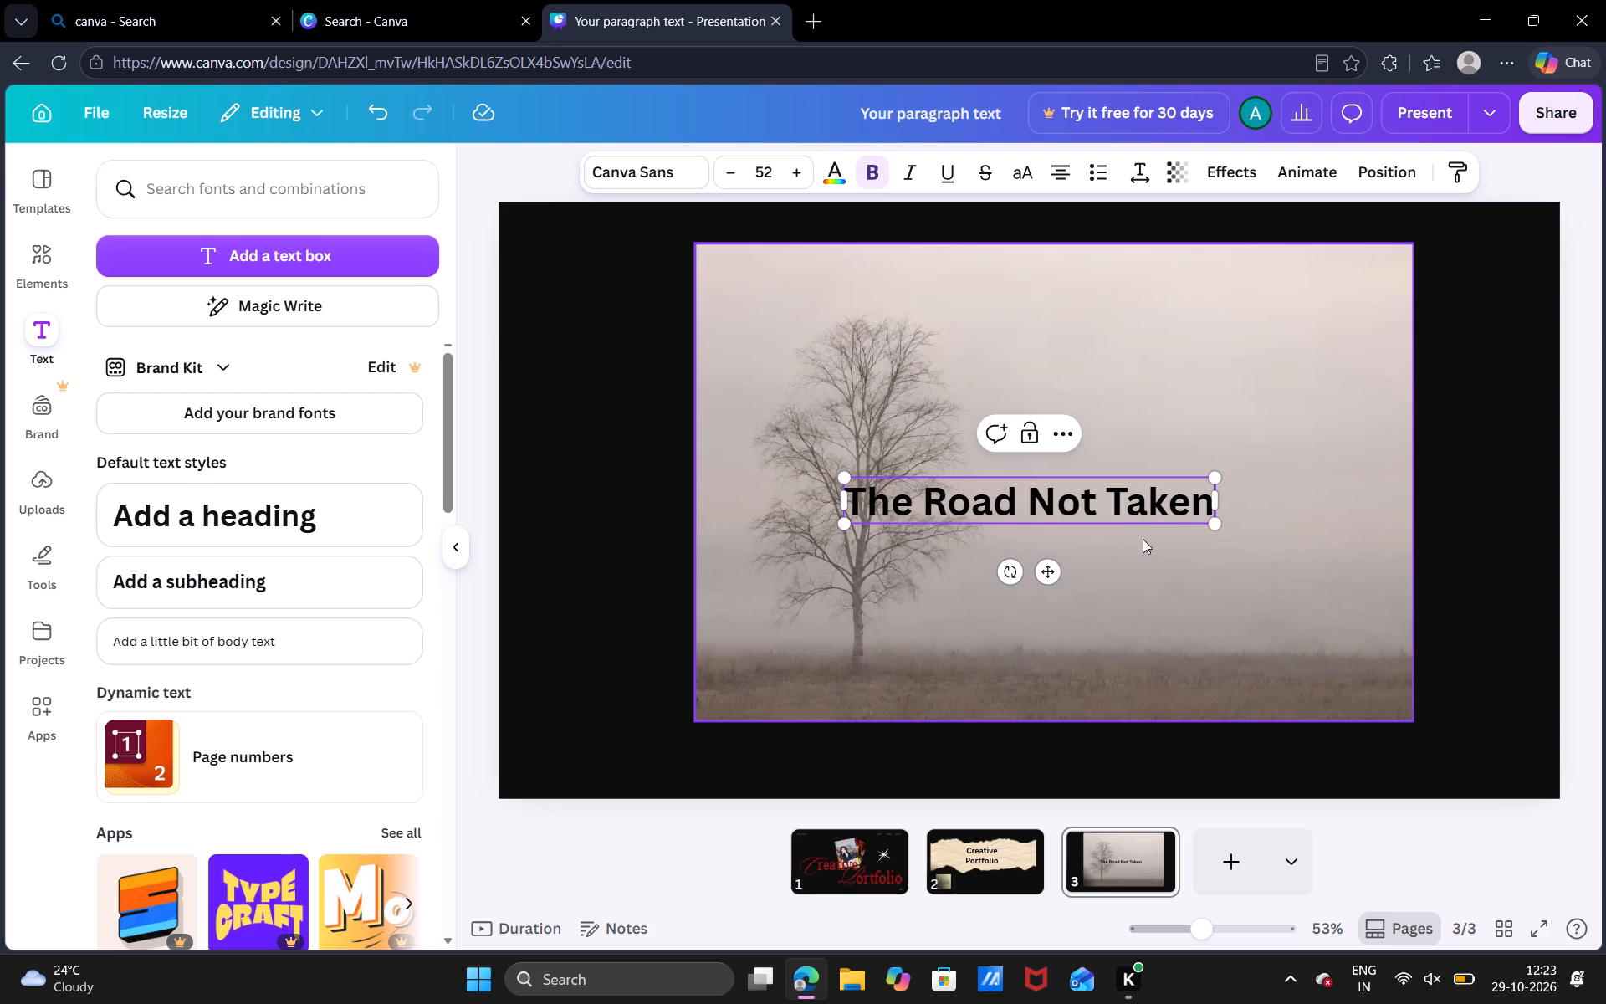
Move the "The Road Not Taken" subheading to the upper-right corner area of the tree photo.
left_click_drag(1140, 525, 1209, 388)
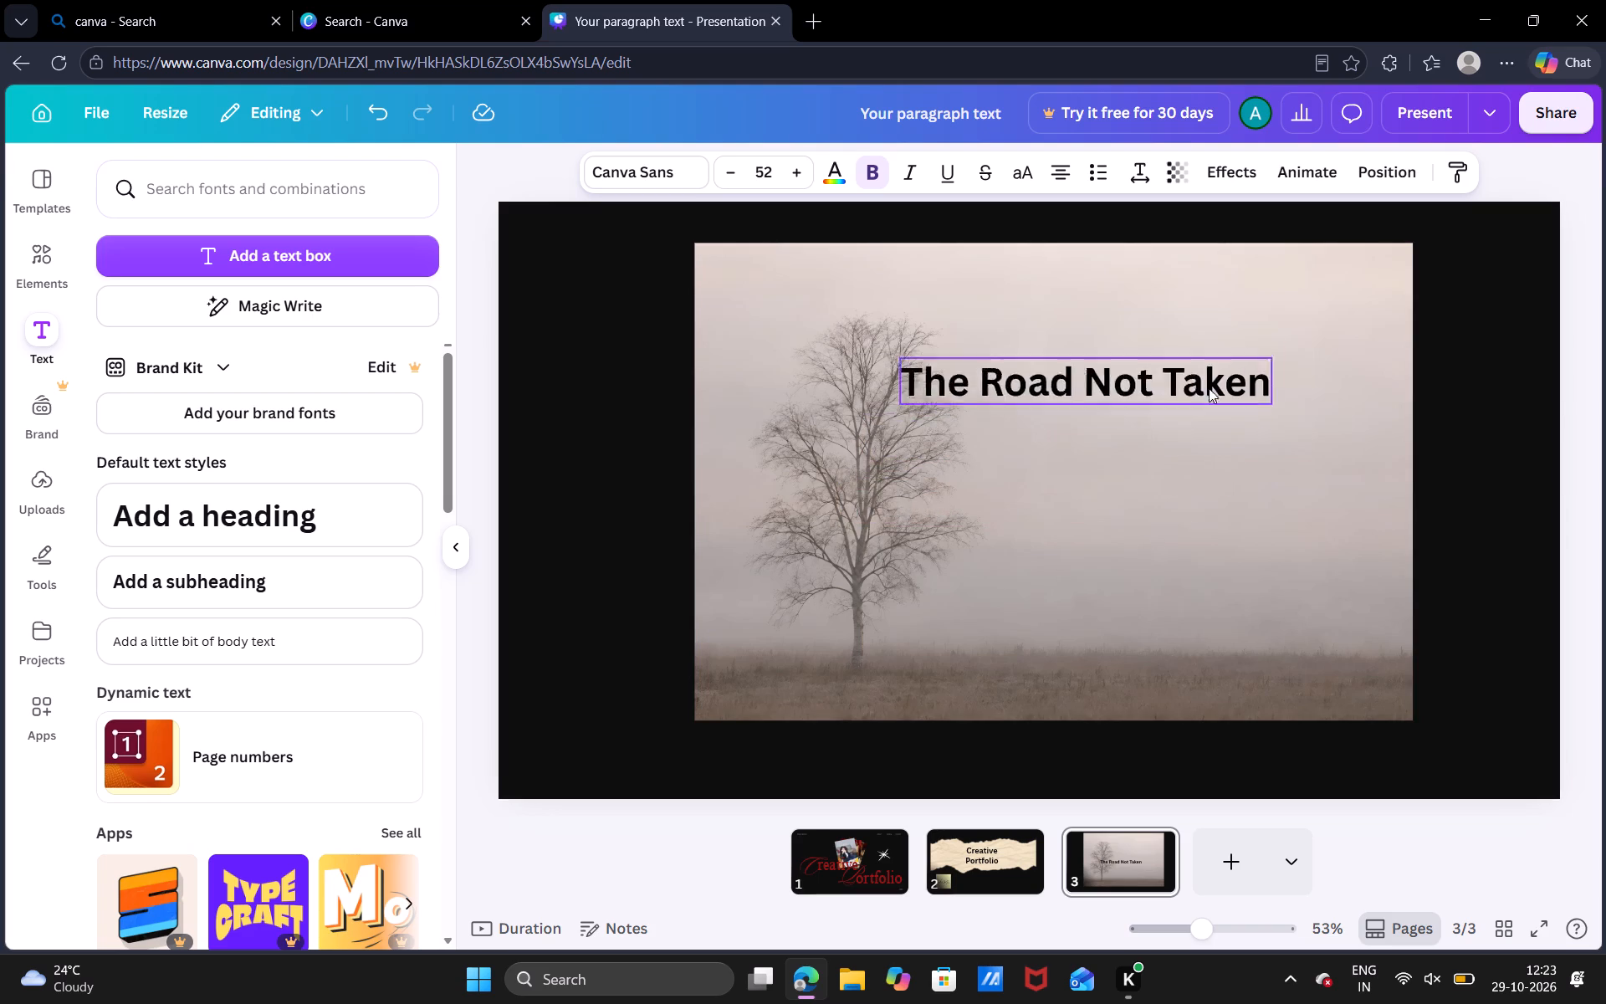
left_click_drag(1209, 388, 1298, 319)
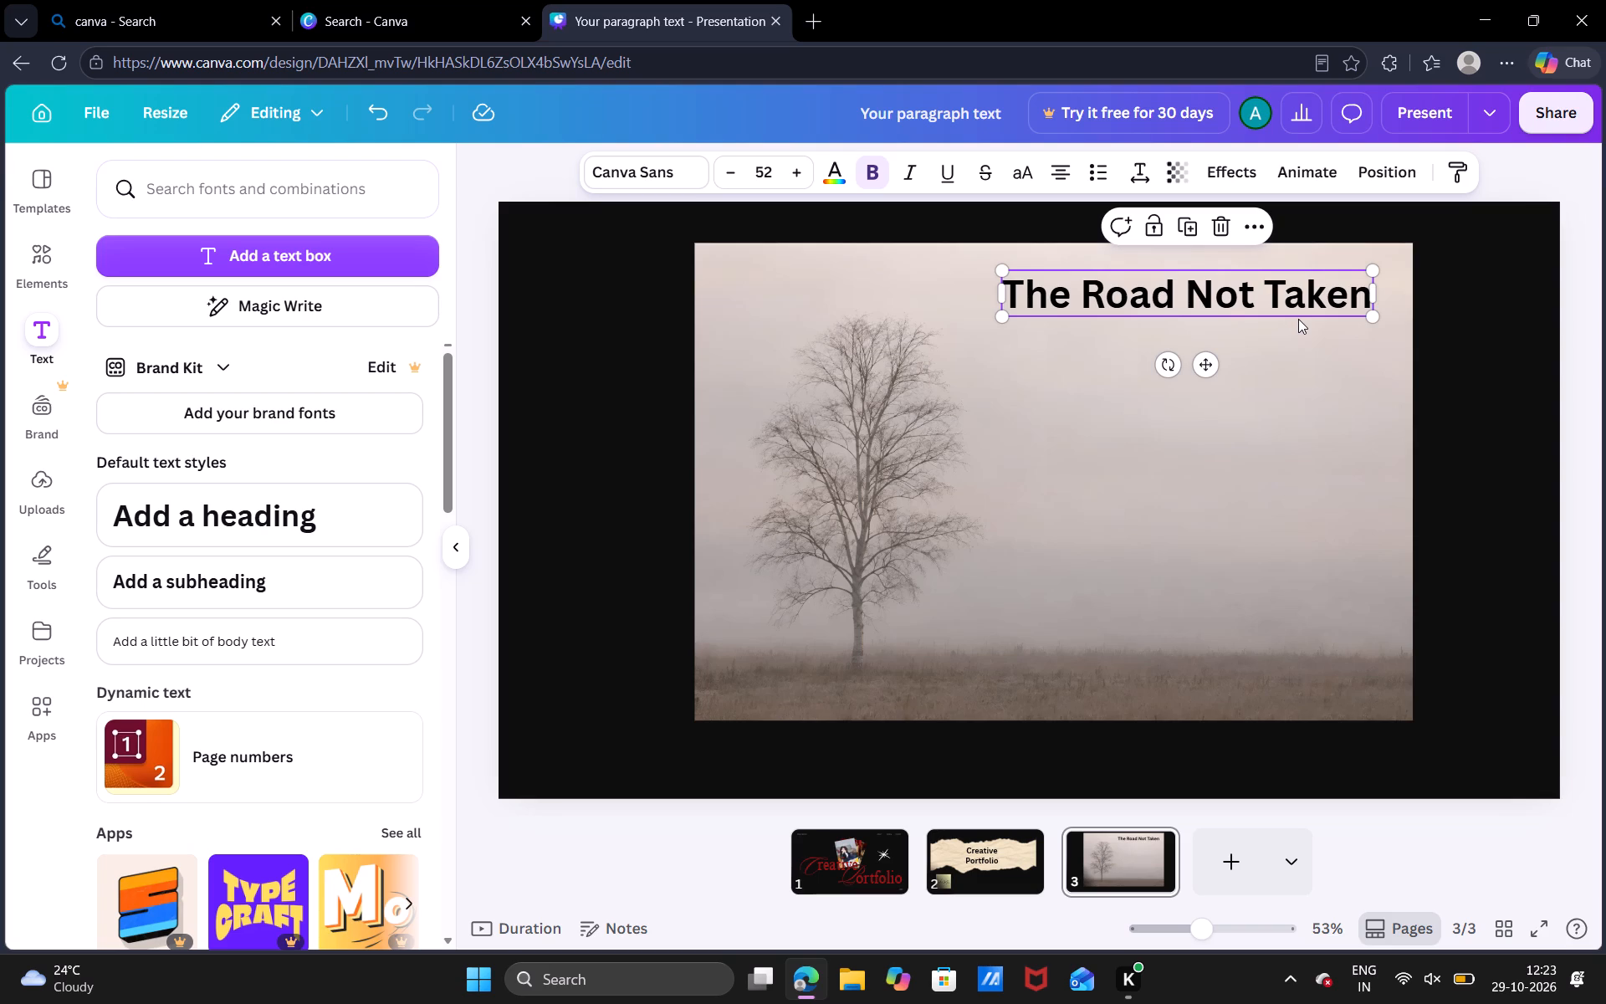
Add a new body text box to page 3 and place it over the tree photo, just below the "The Road Not Taken" title.
left_click(1050, 353)
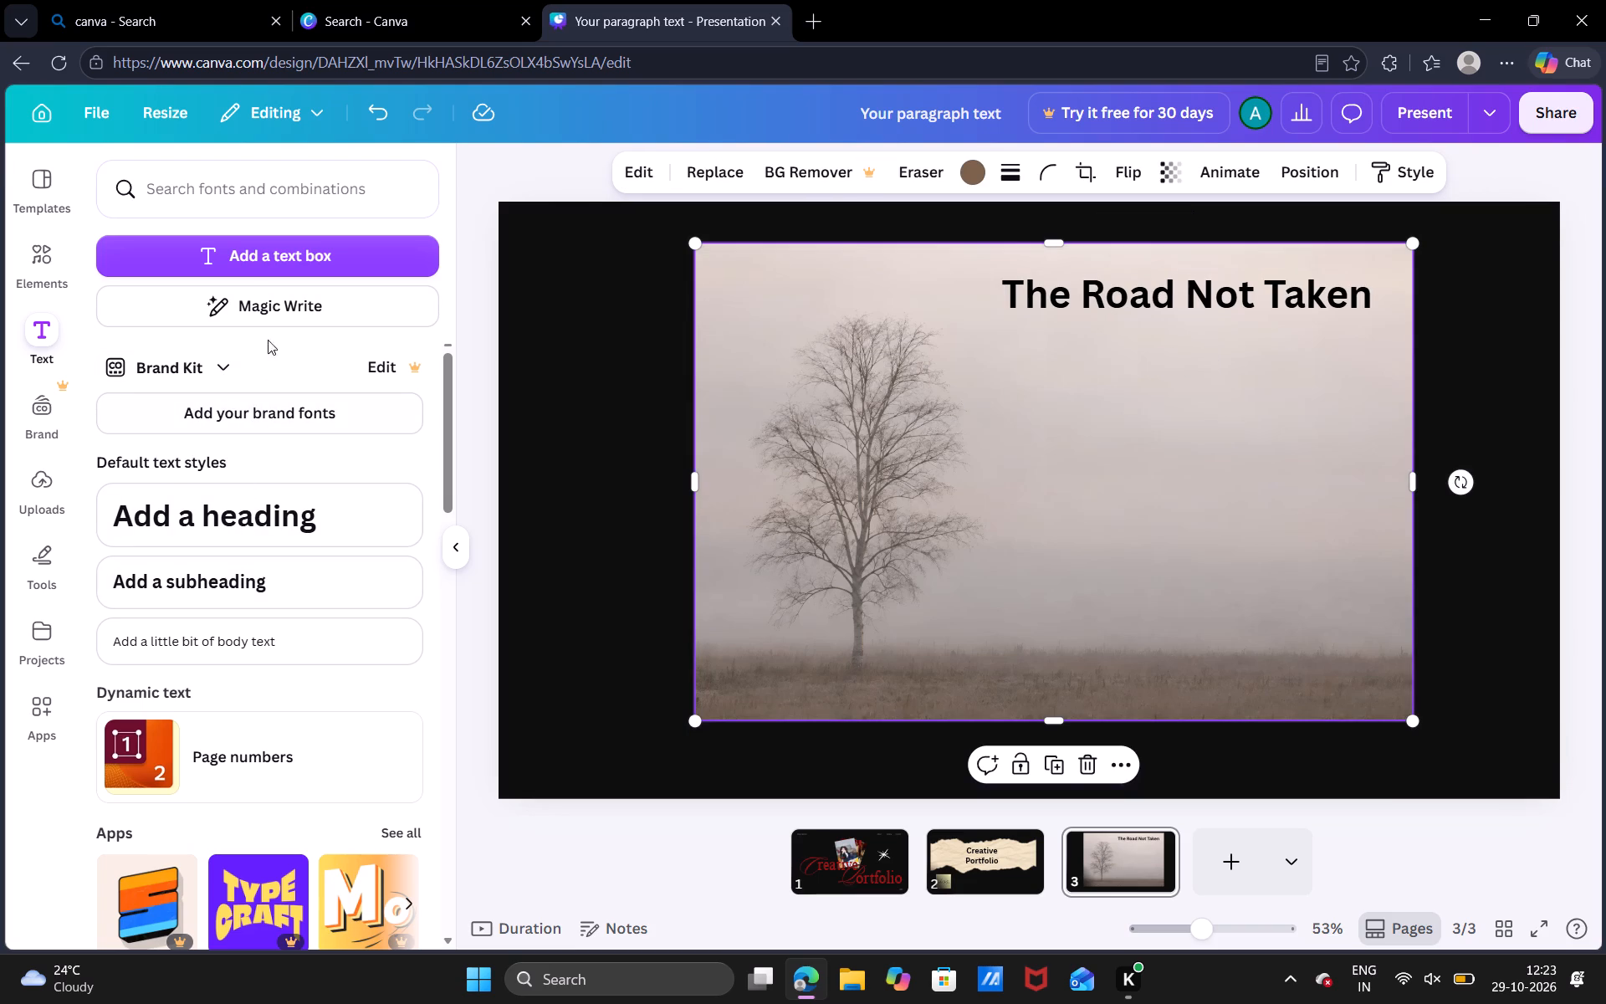
left_click(272, 253)
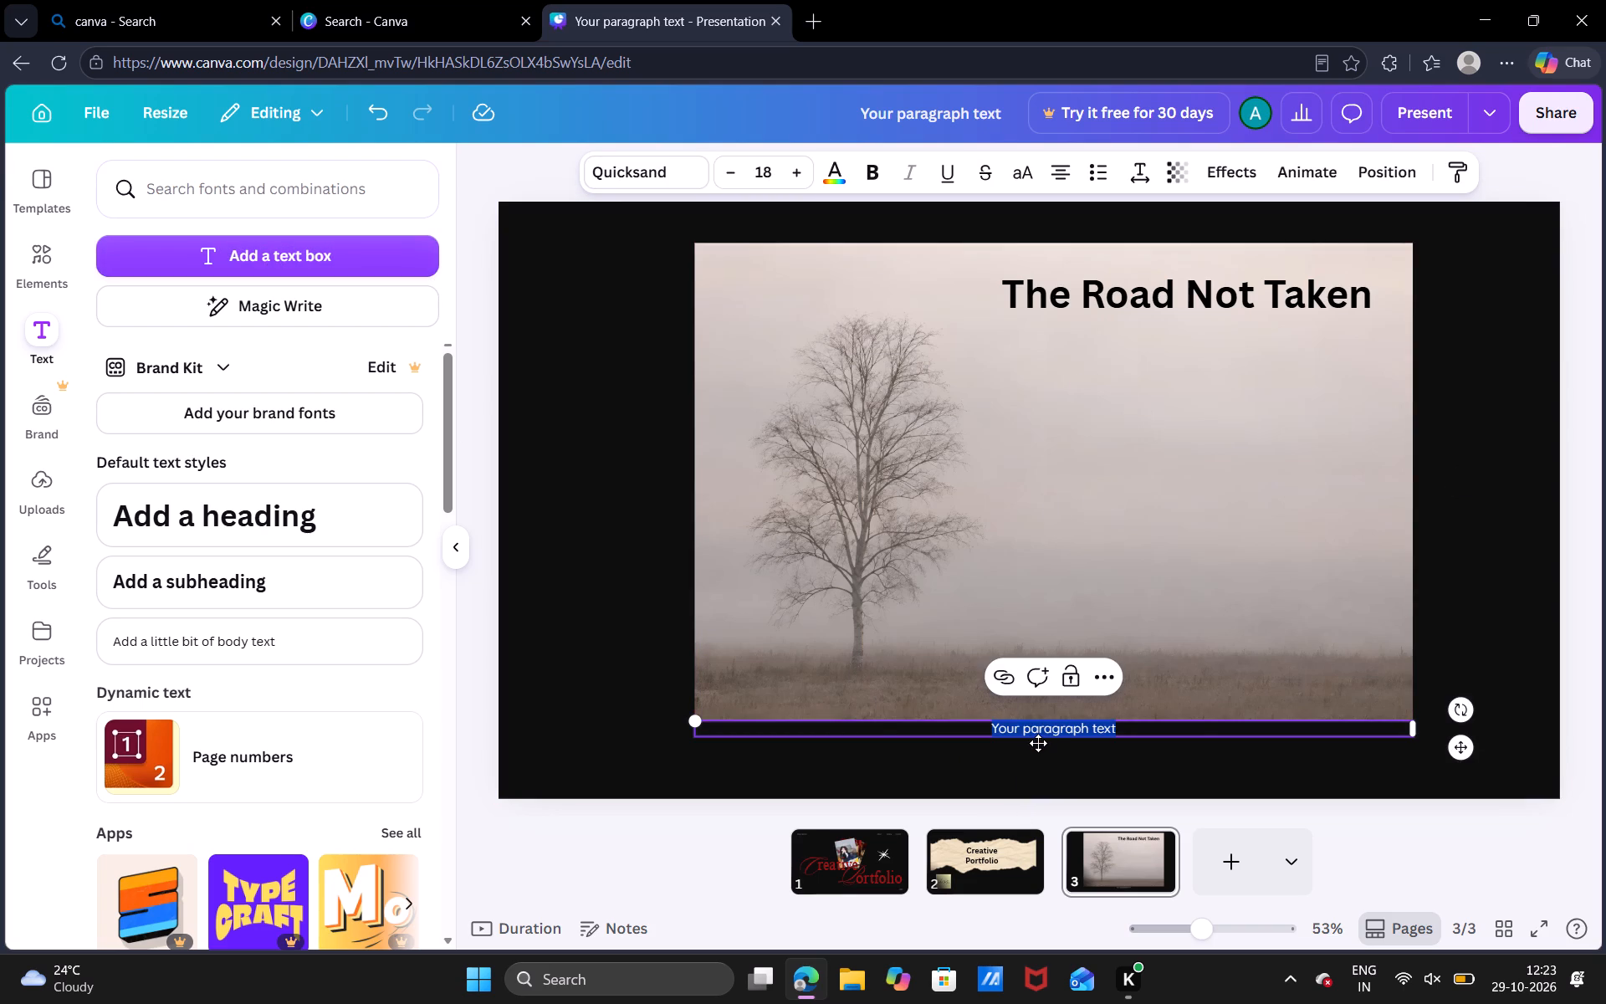
left_click_drag(1038, 743, 1096, 366)
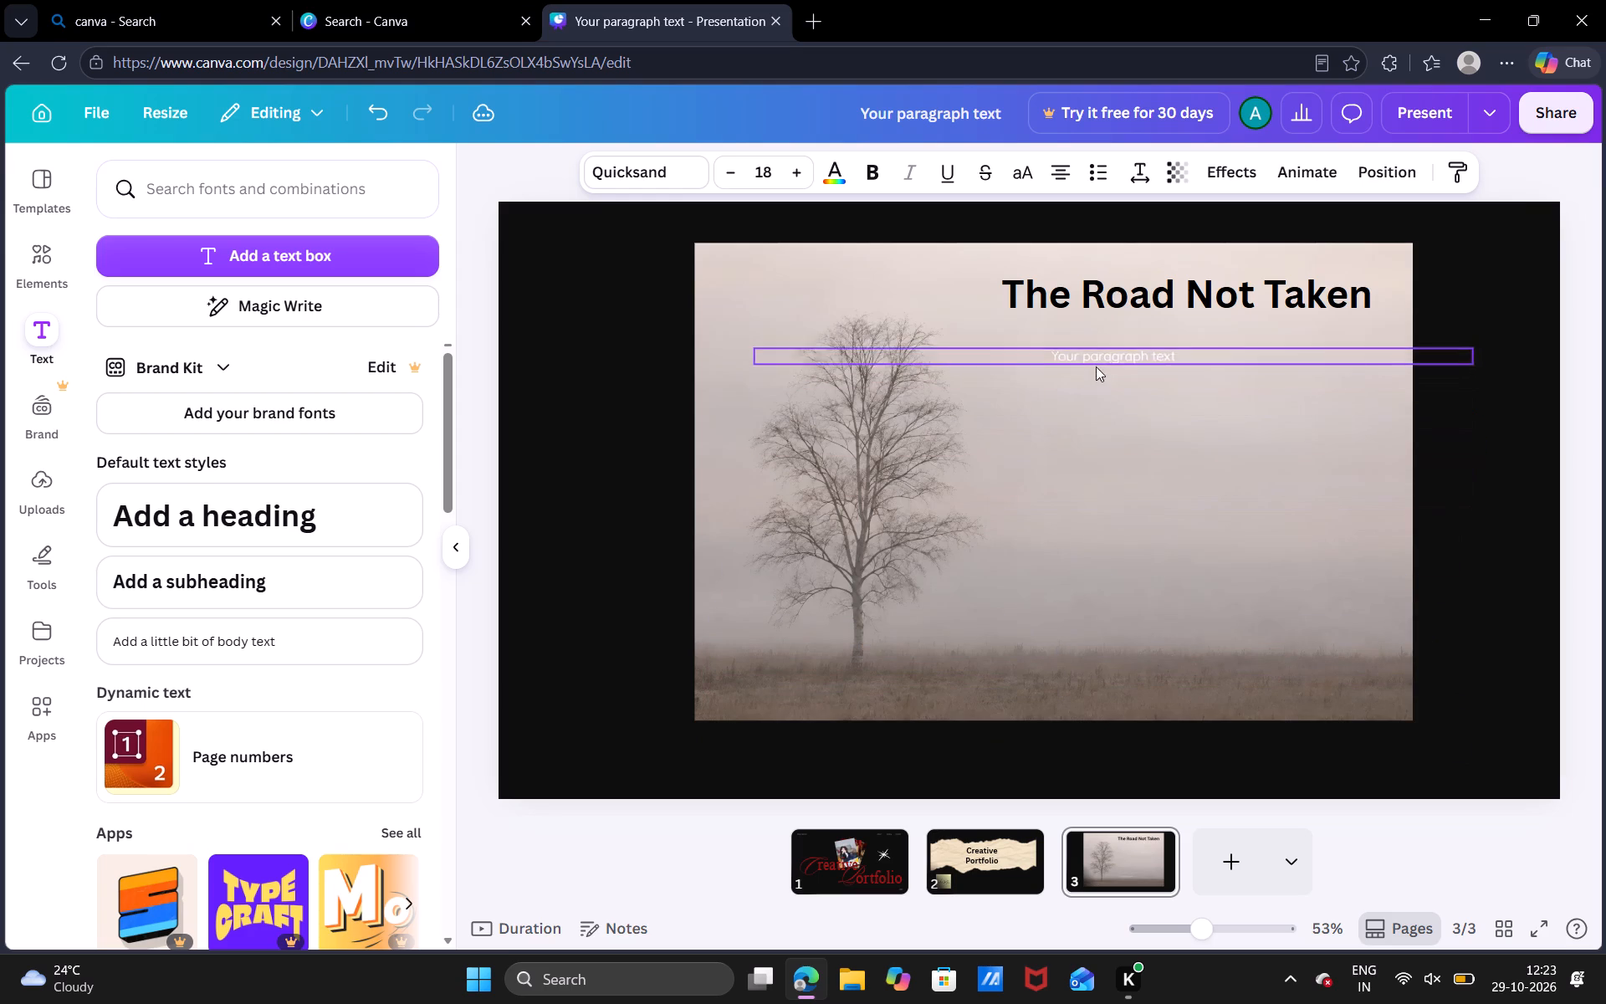
left_click_drag(1096, 366, 1096, 360)
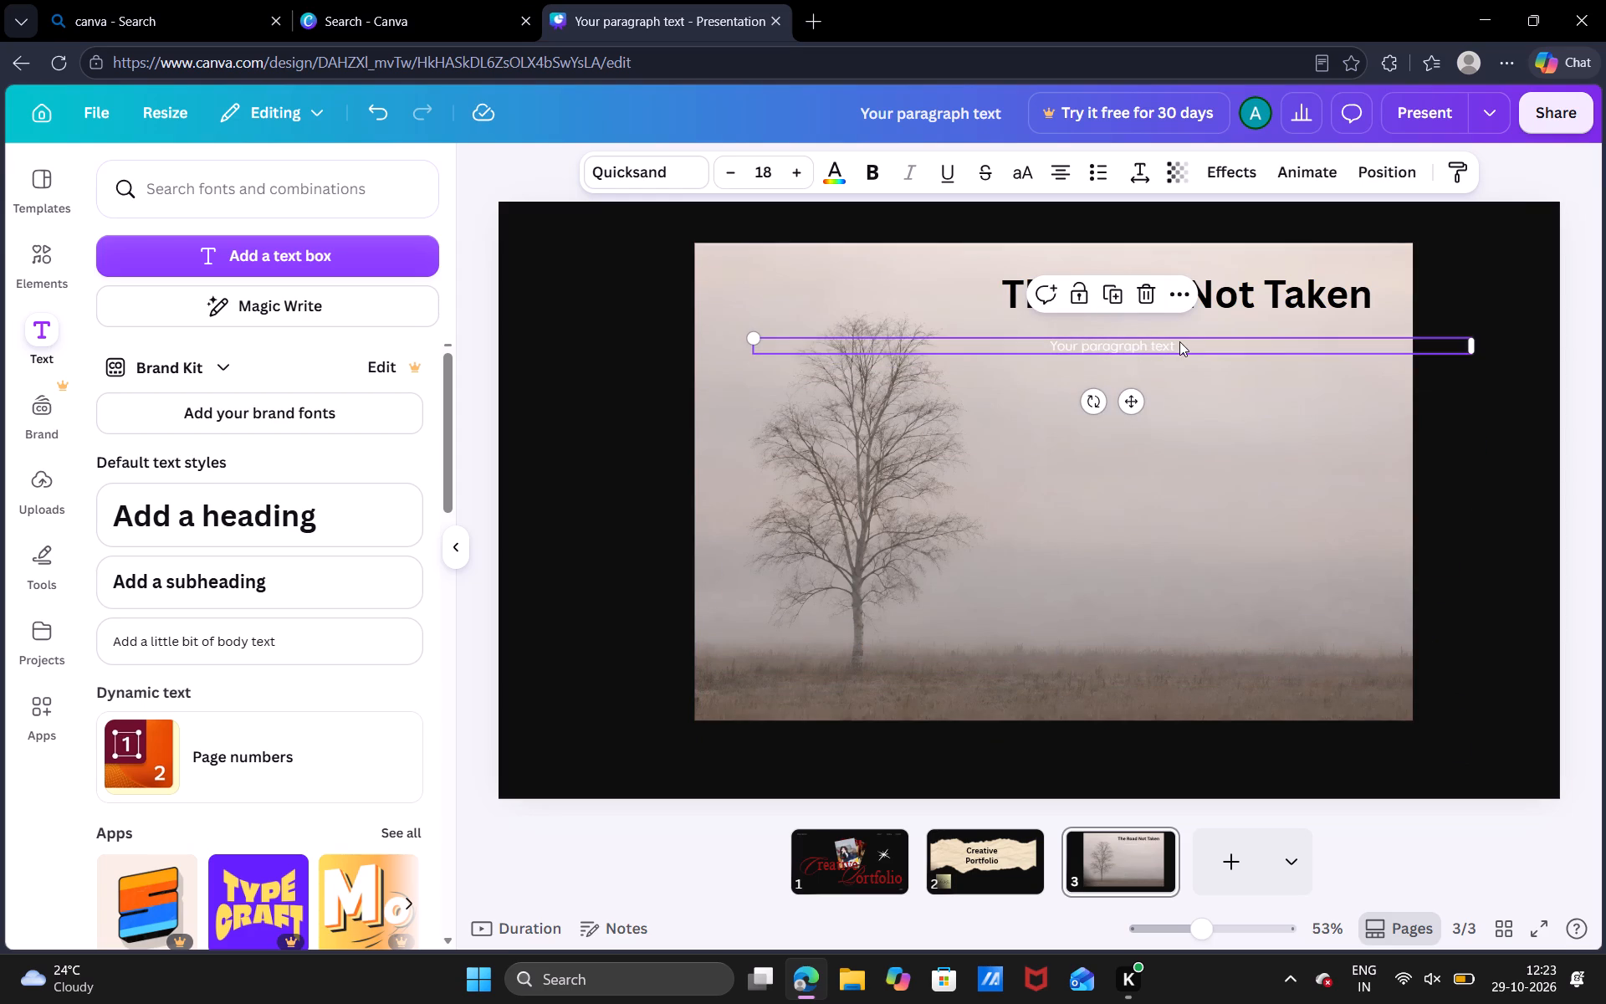
Replace the new text box's placeholder with the poem's first line "Two roads diverged in a yellow wood,".
left_click(1183, 341)
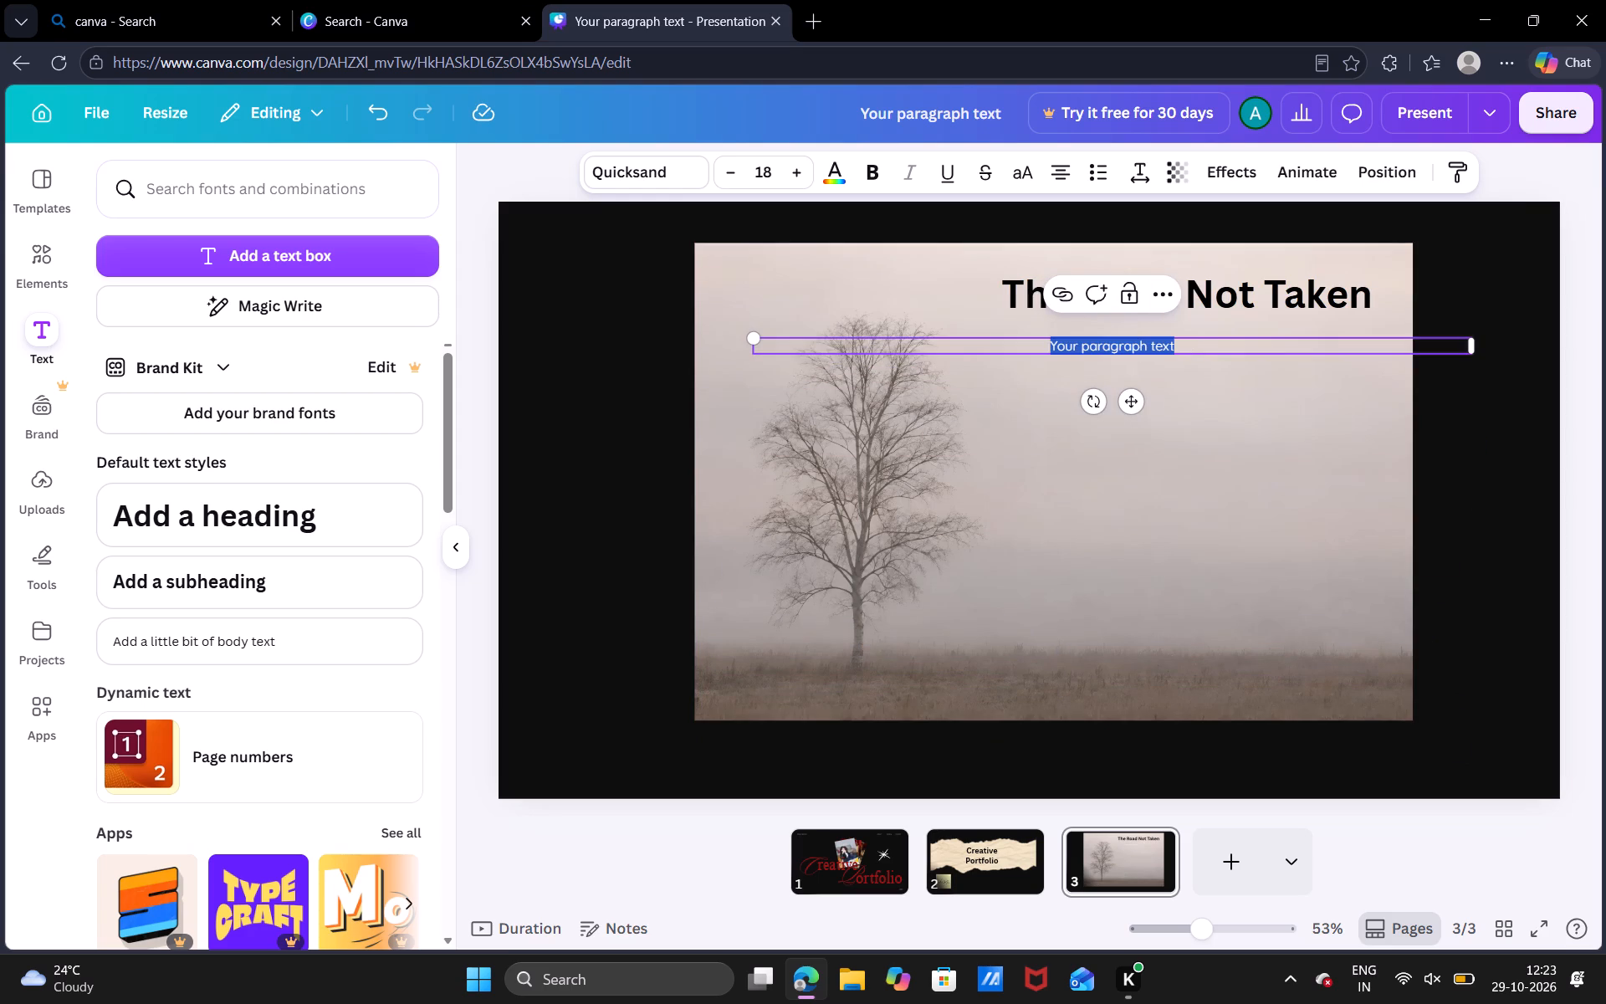
key("BackSpace")
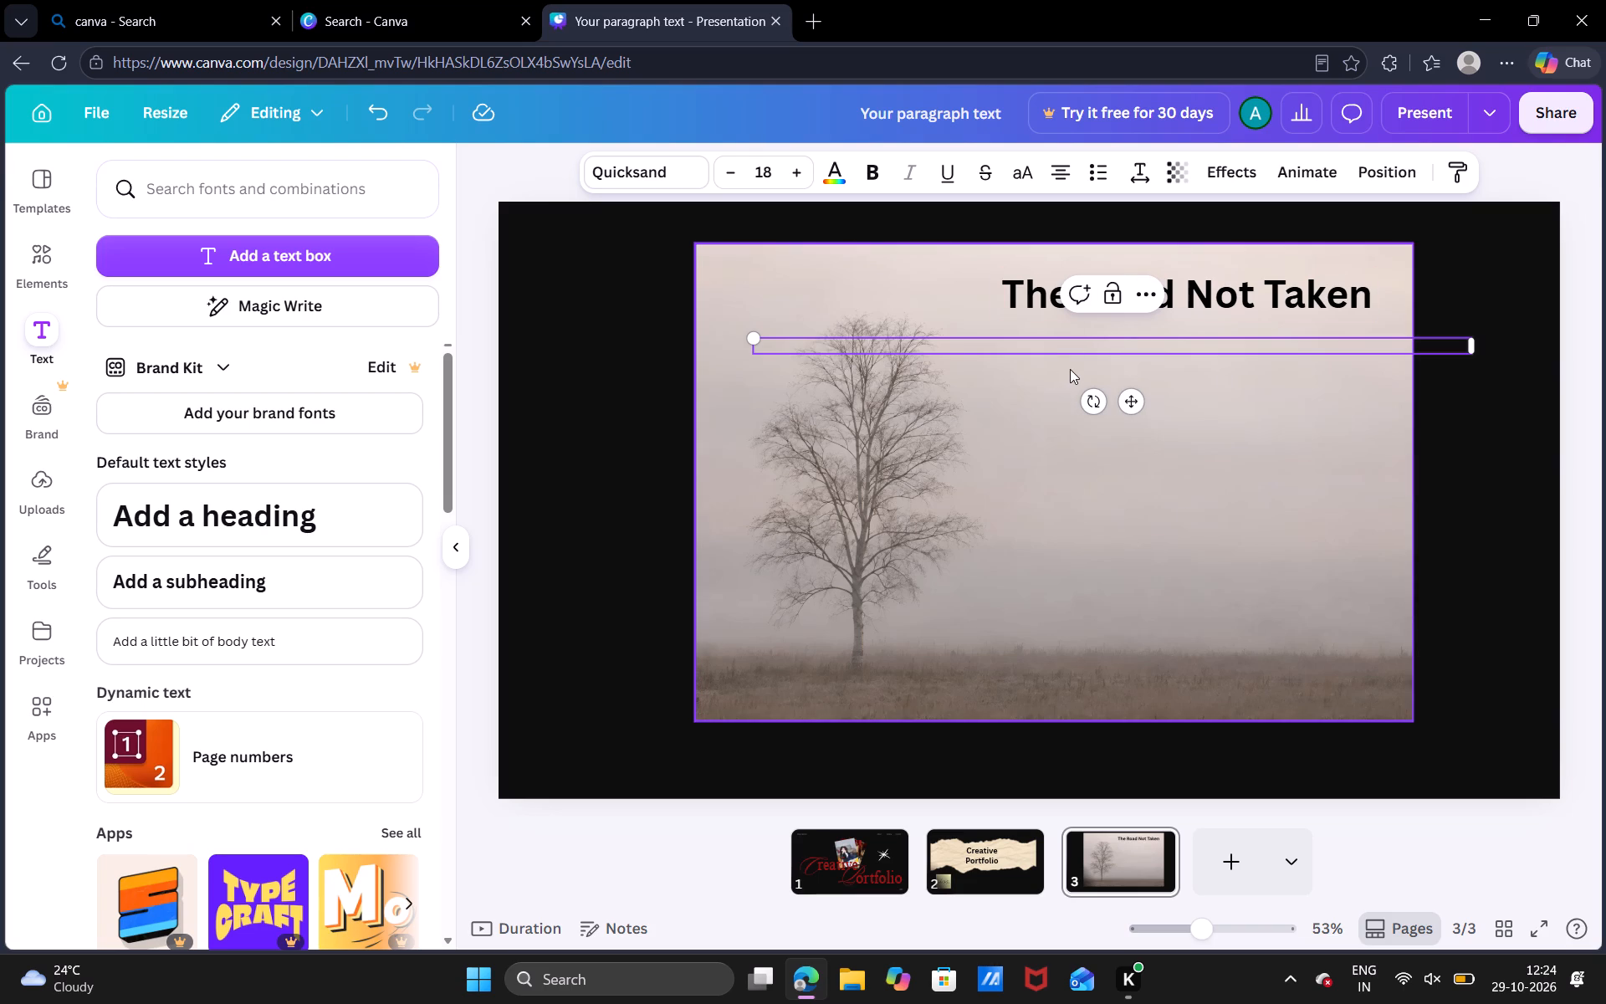
type("wo ro")
type("ads")
key("space")
type("diver")
type("ged")
key("space")
type("in a")
key("space")
type("yellow wood")
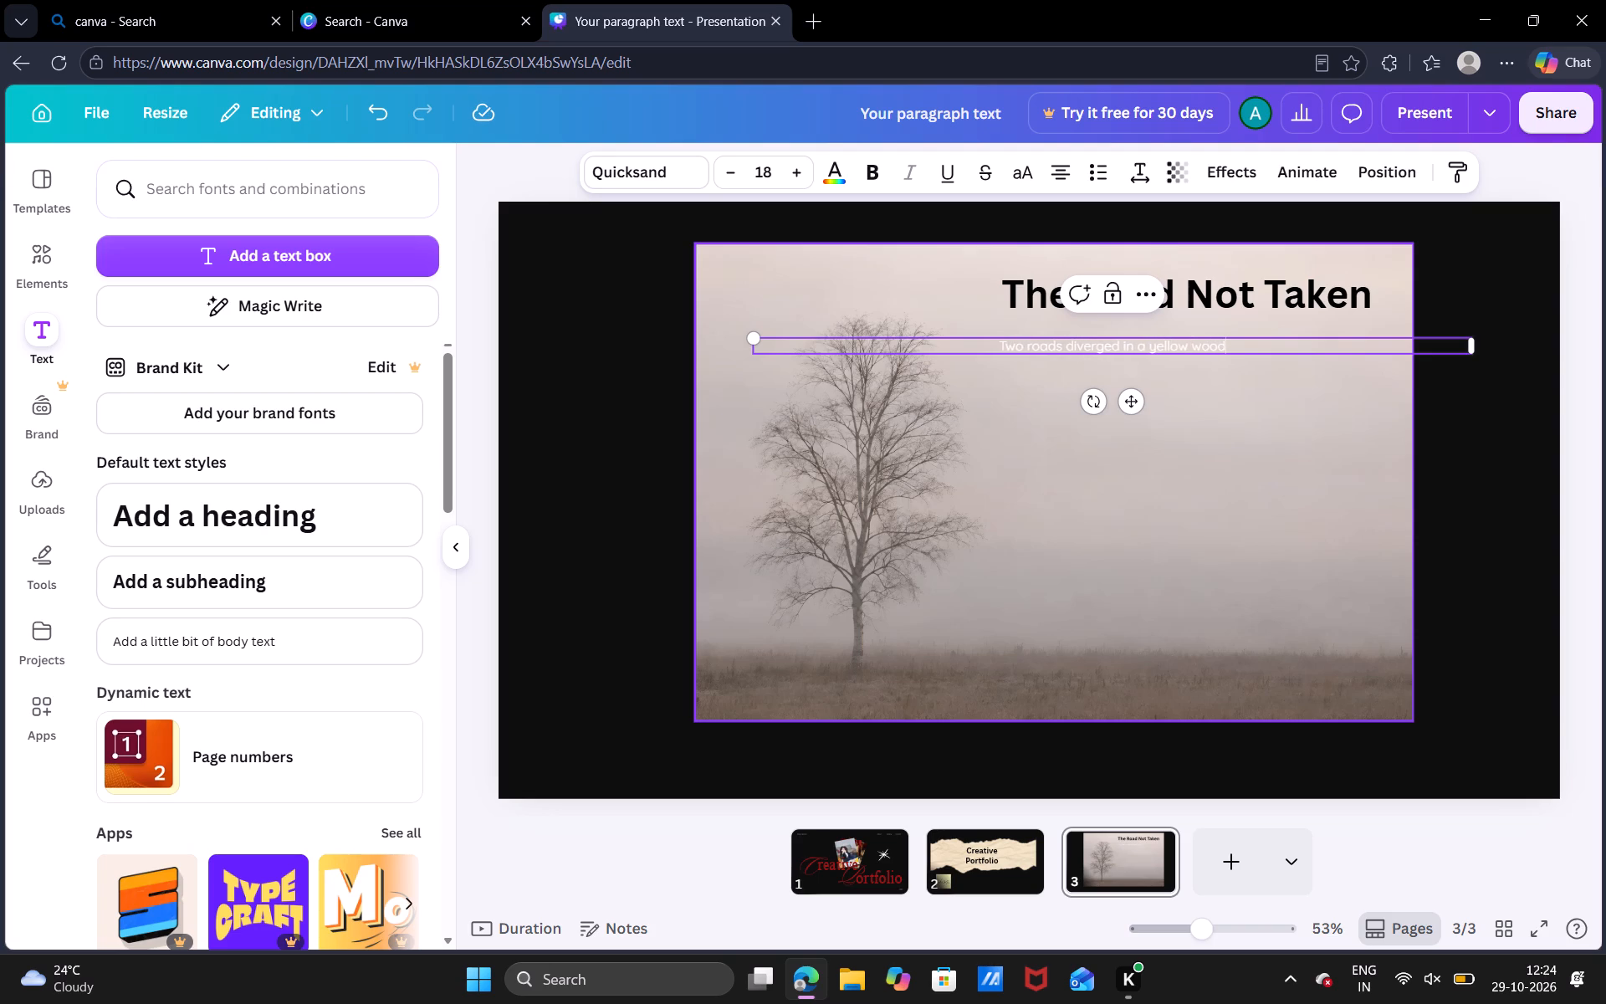
key("comma")
Add the poem's second line "And sorry I could not travel both." to the text box.
key("Return")
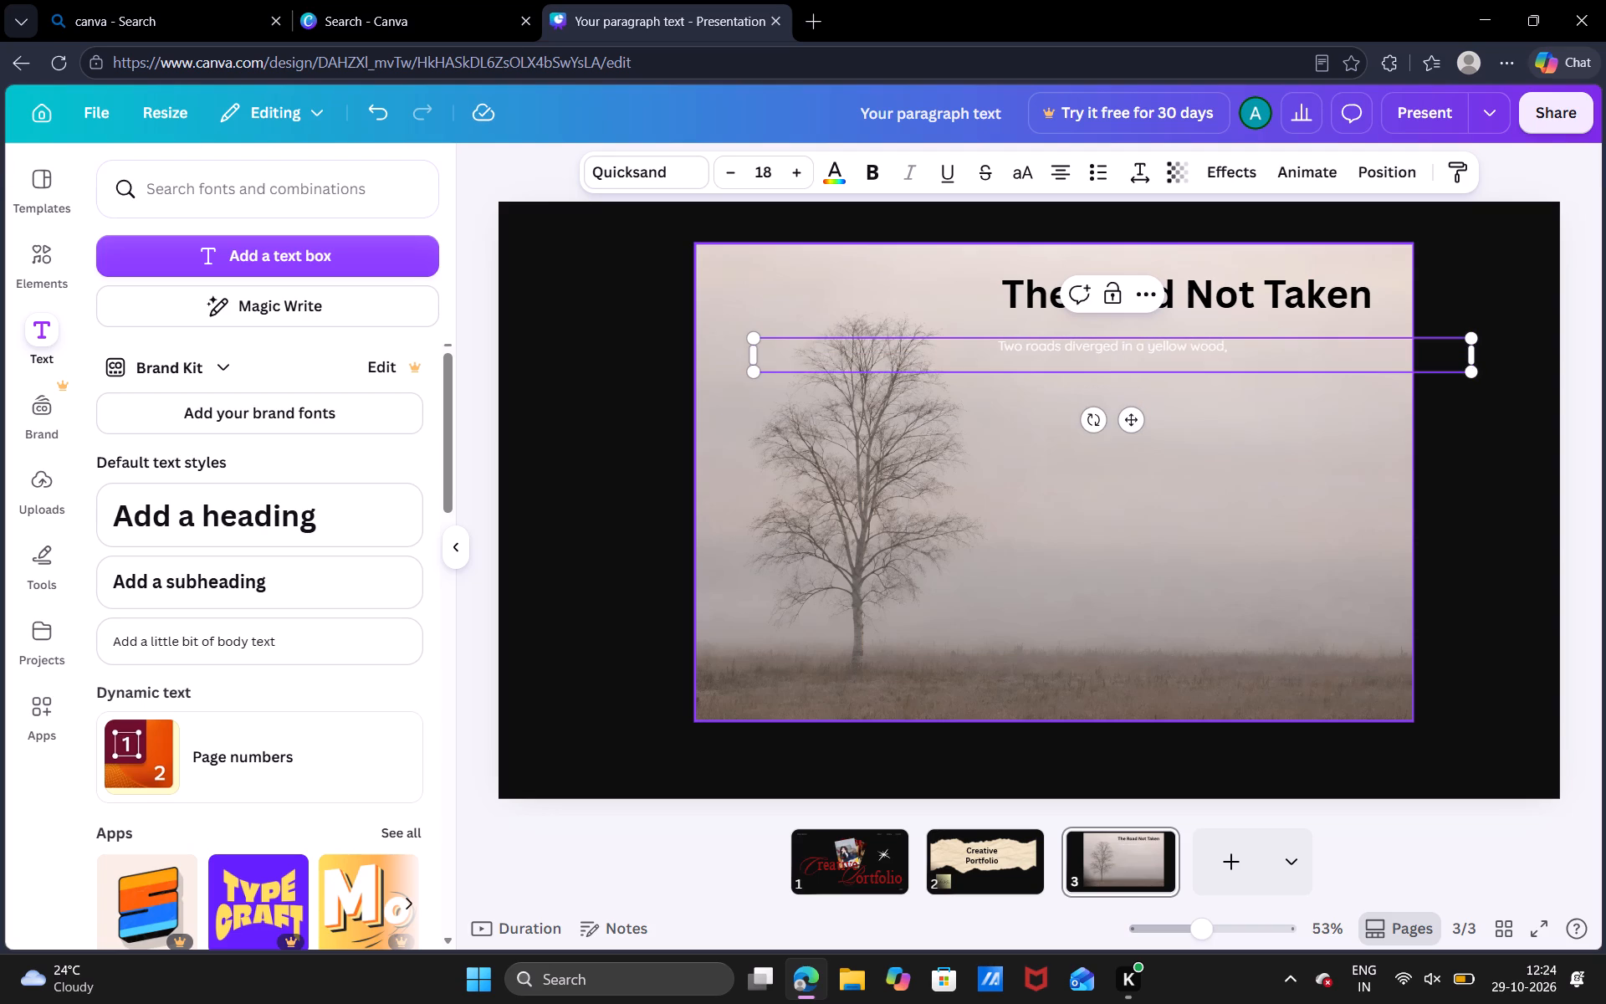
type("ns")
key("BackSpace")
key("space")
type("could not")
key("space")
type("travel both")
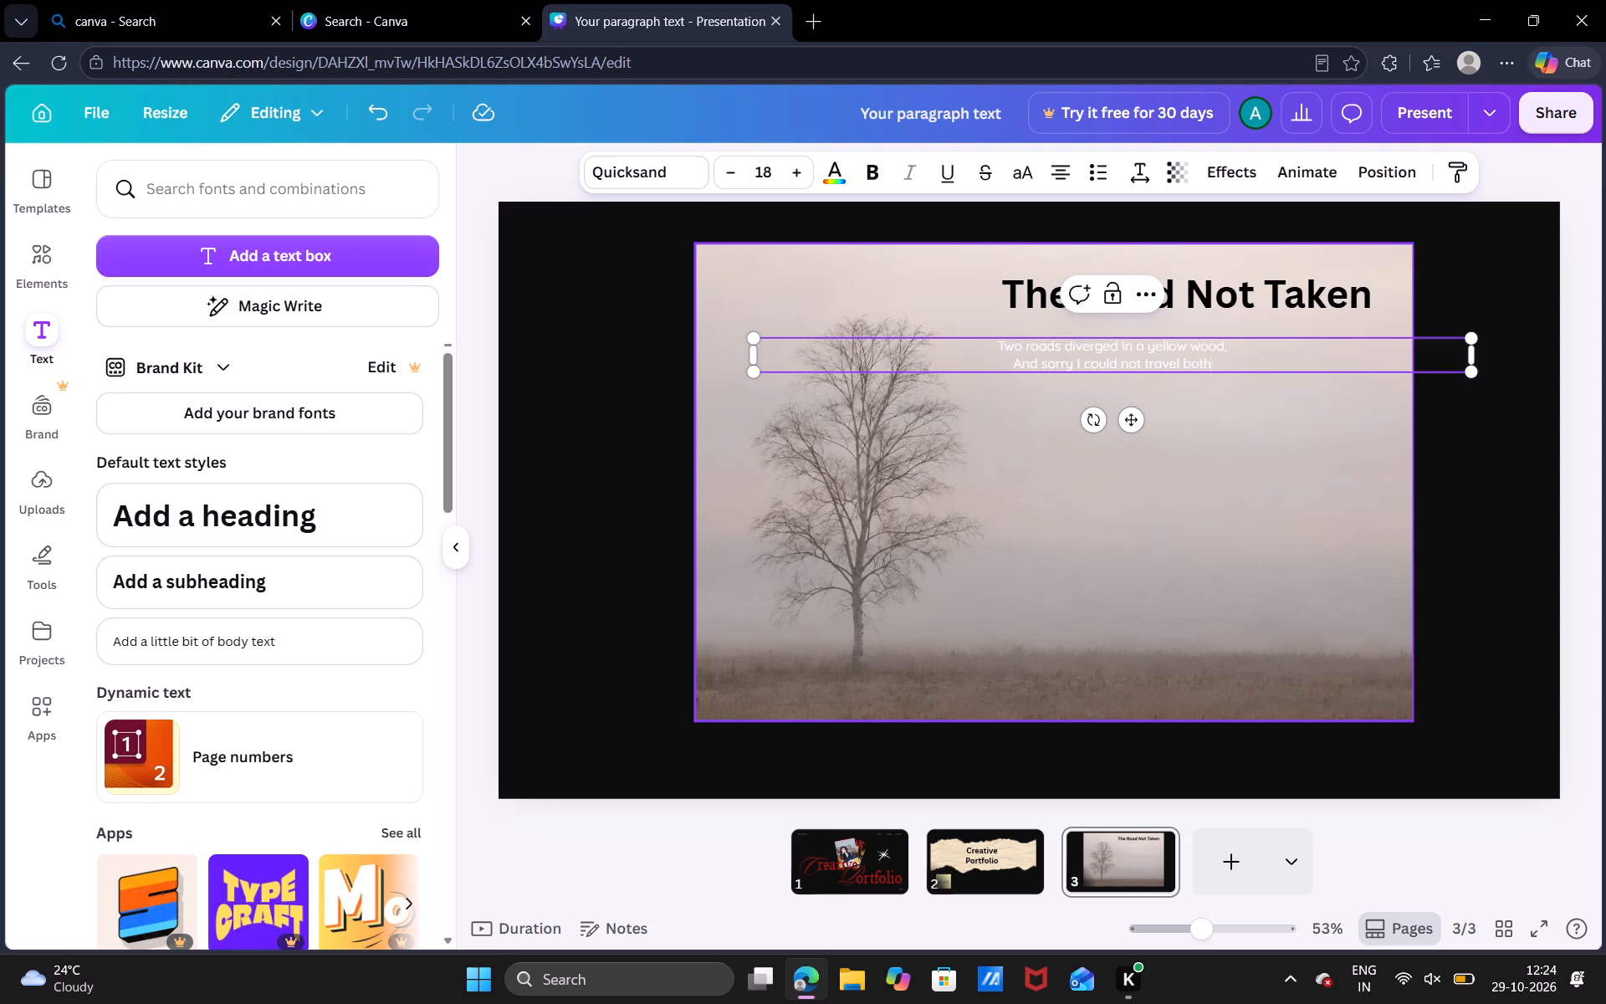
key("period")
Add the third line "And be one traveller,long I stood", with no space before the comma.
key("Return")
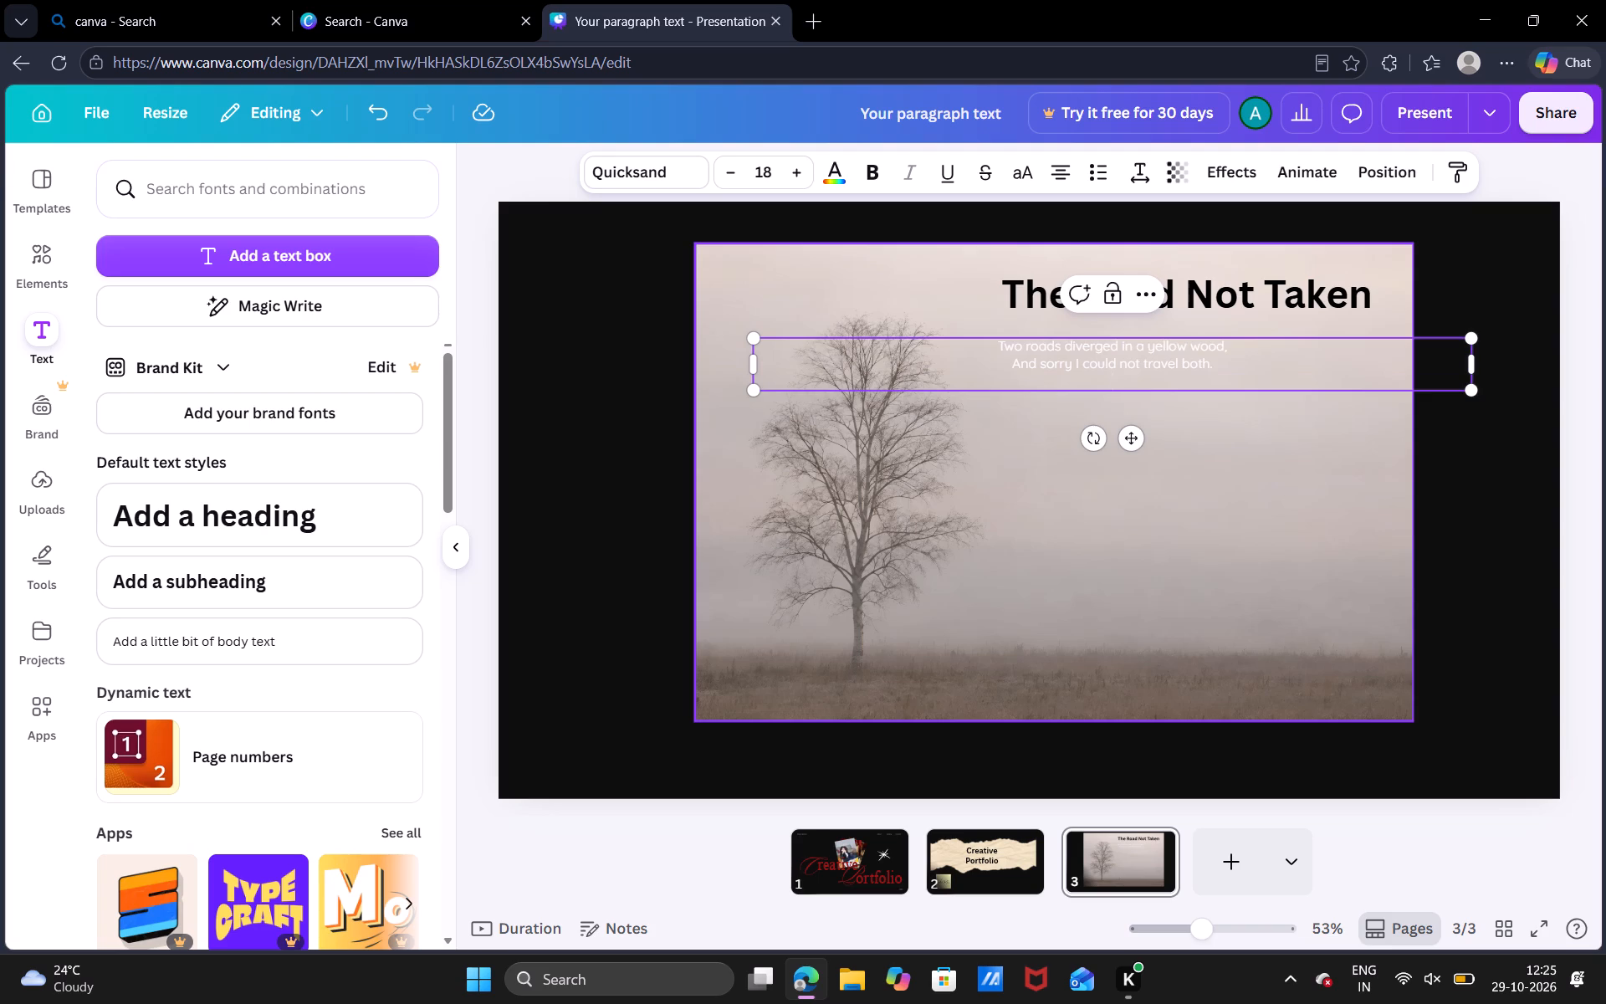
key("a")
type("nd")
key("space")
type("be one traveller")
key("space")
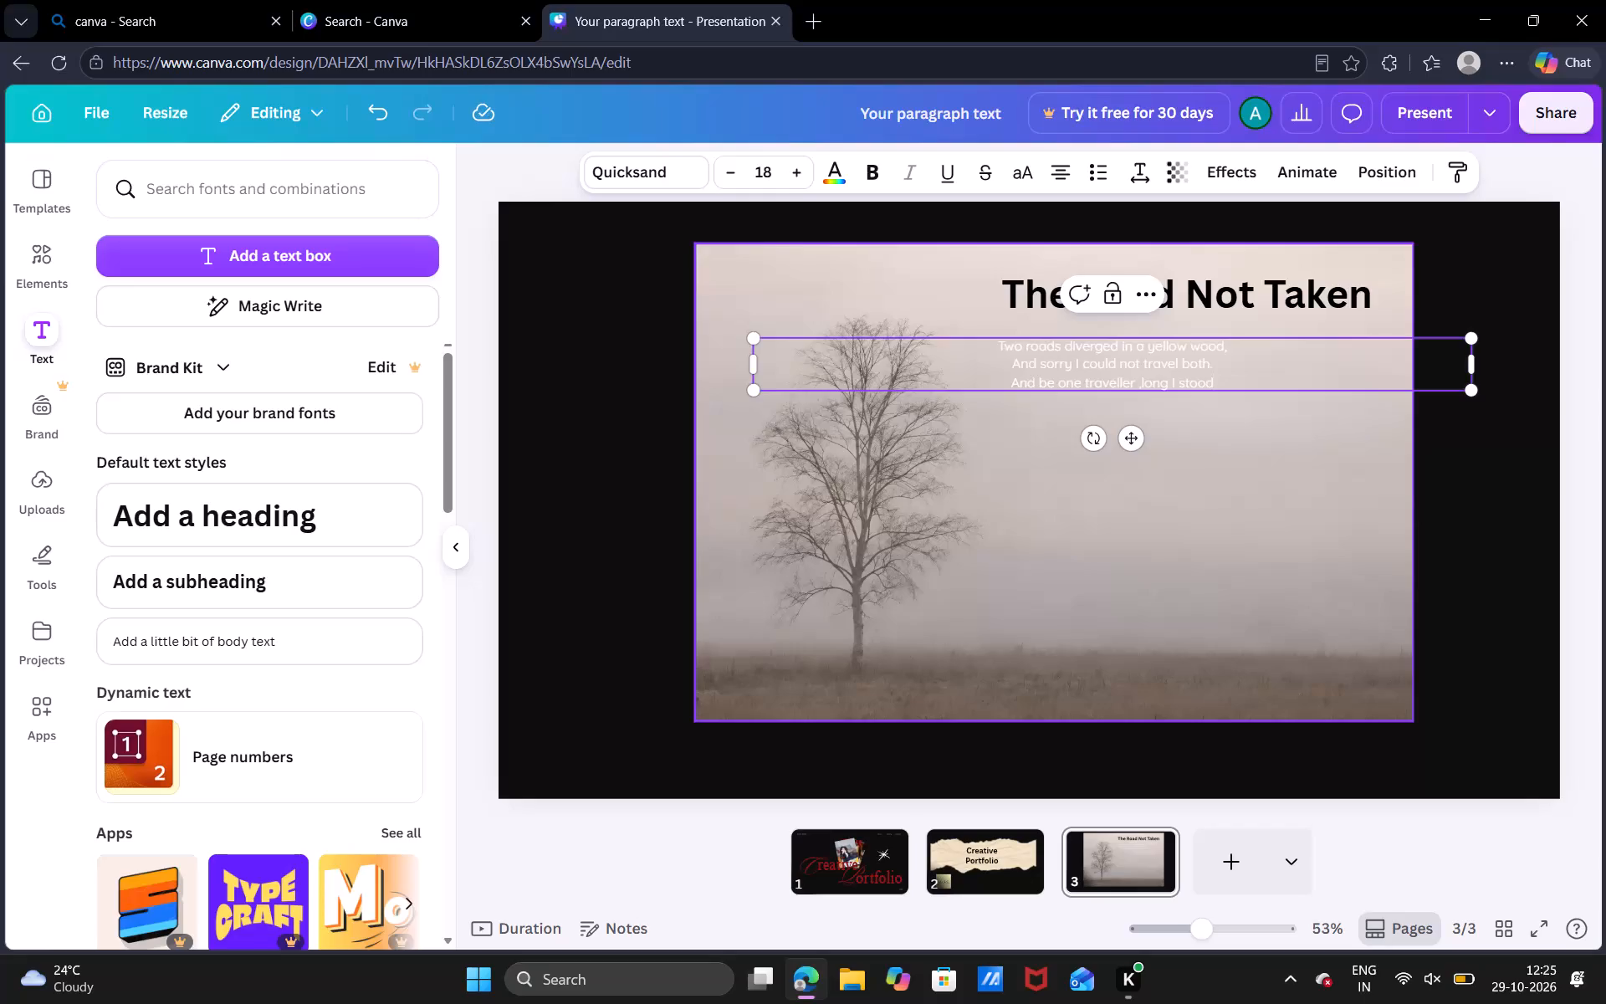
key("Return")
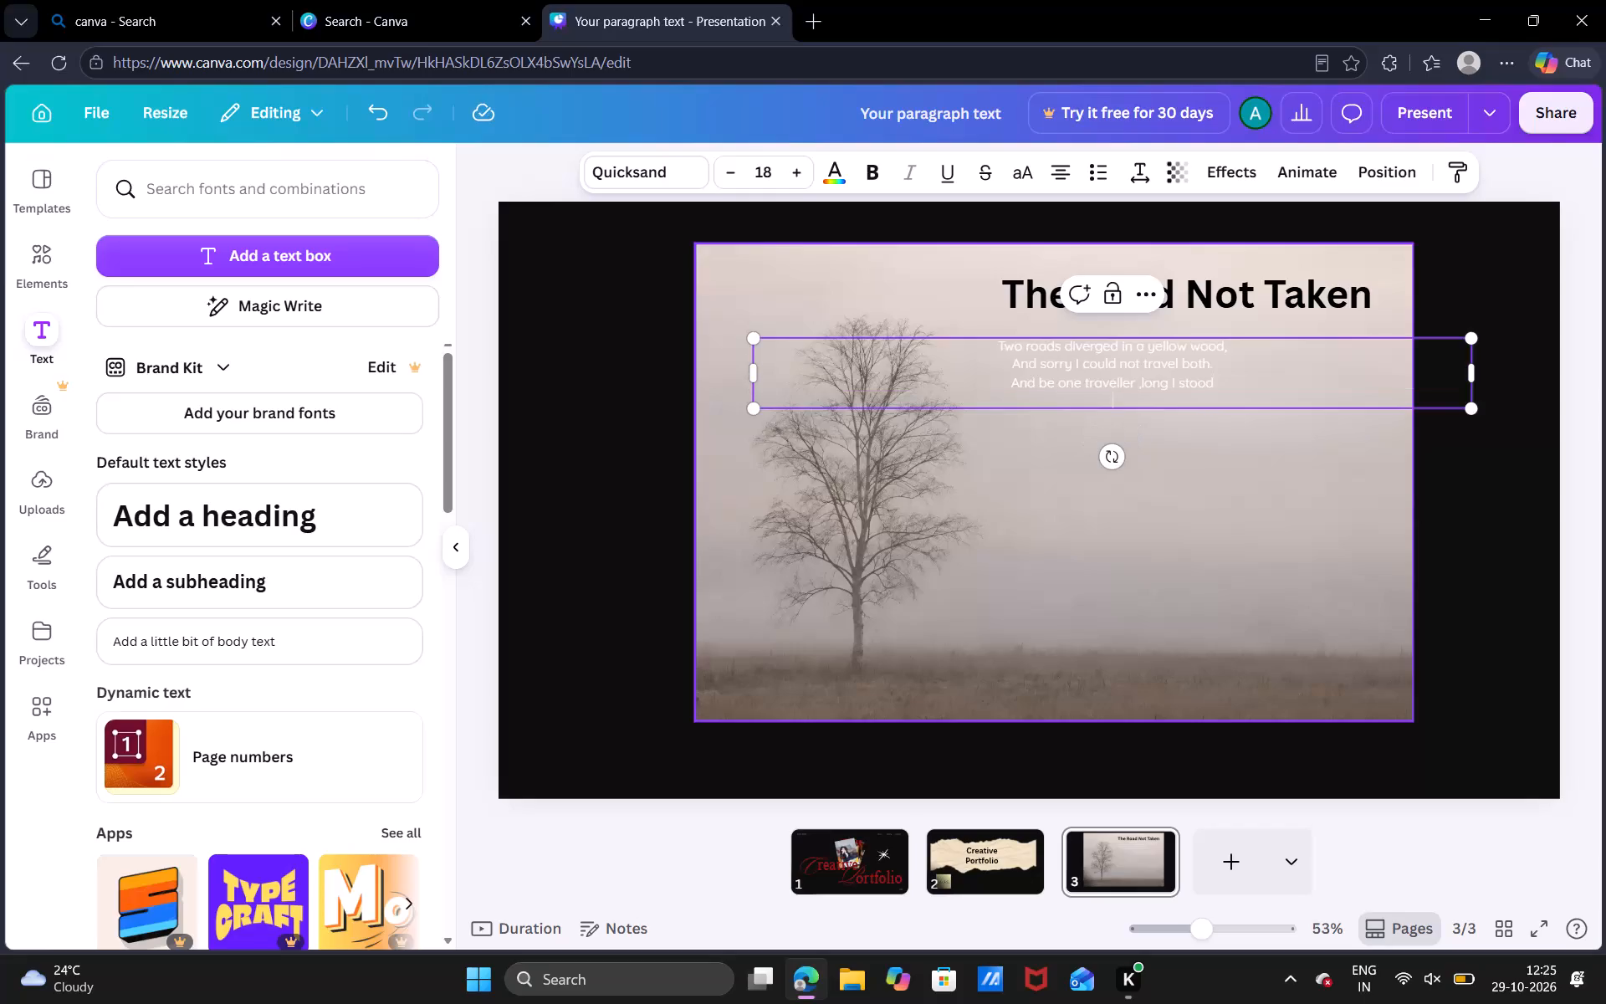
left_click(1133, 388)
key("Right")
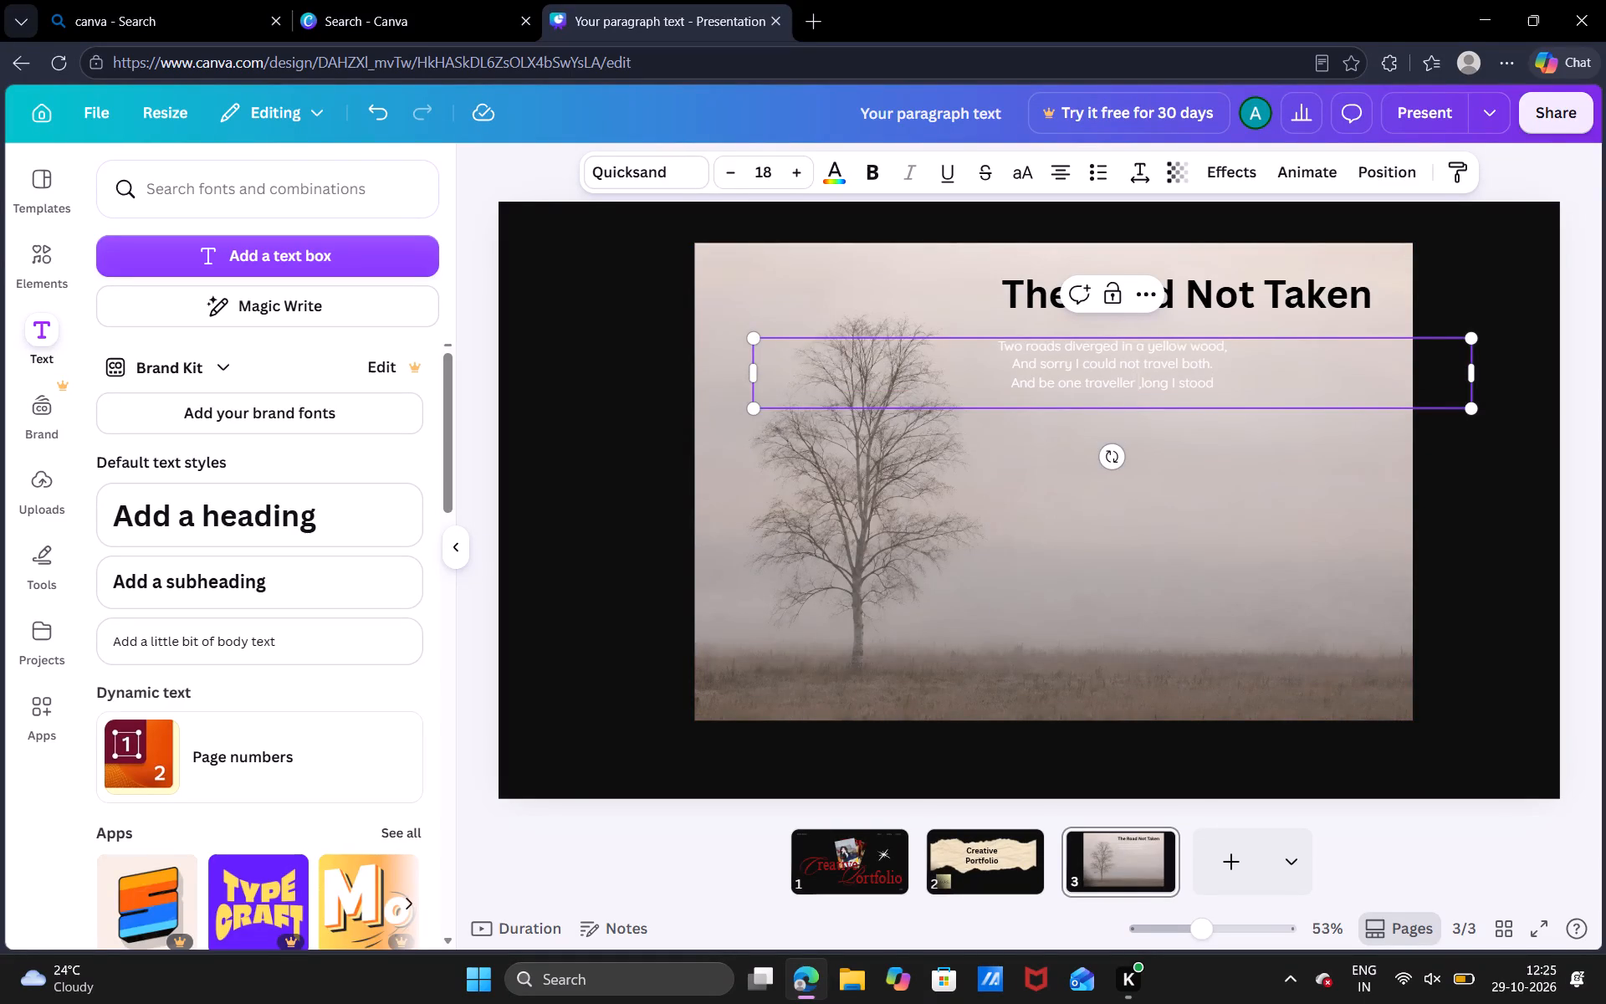
key("BackSpace")
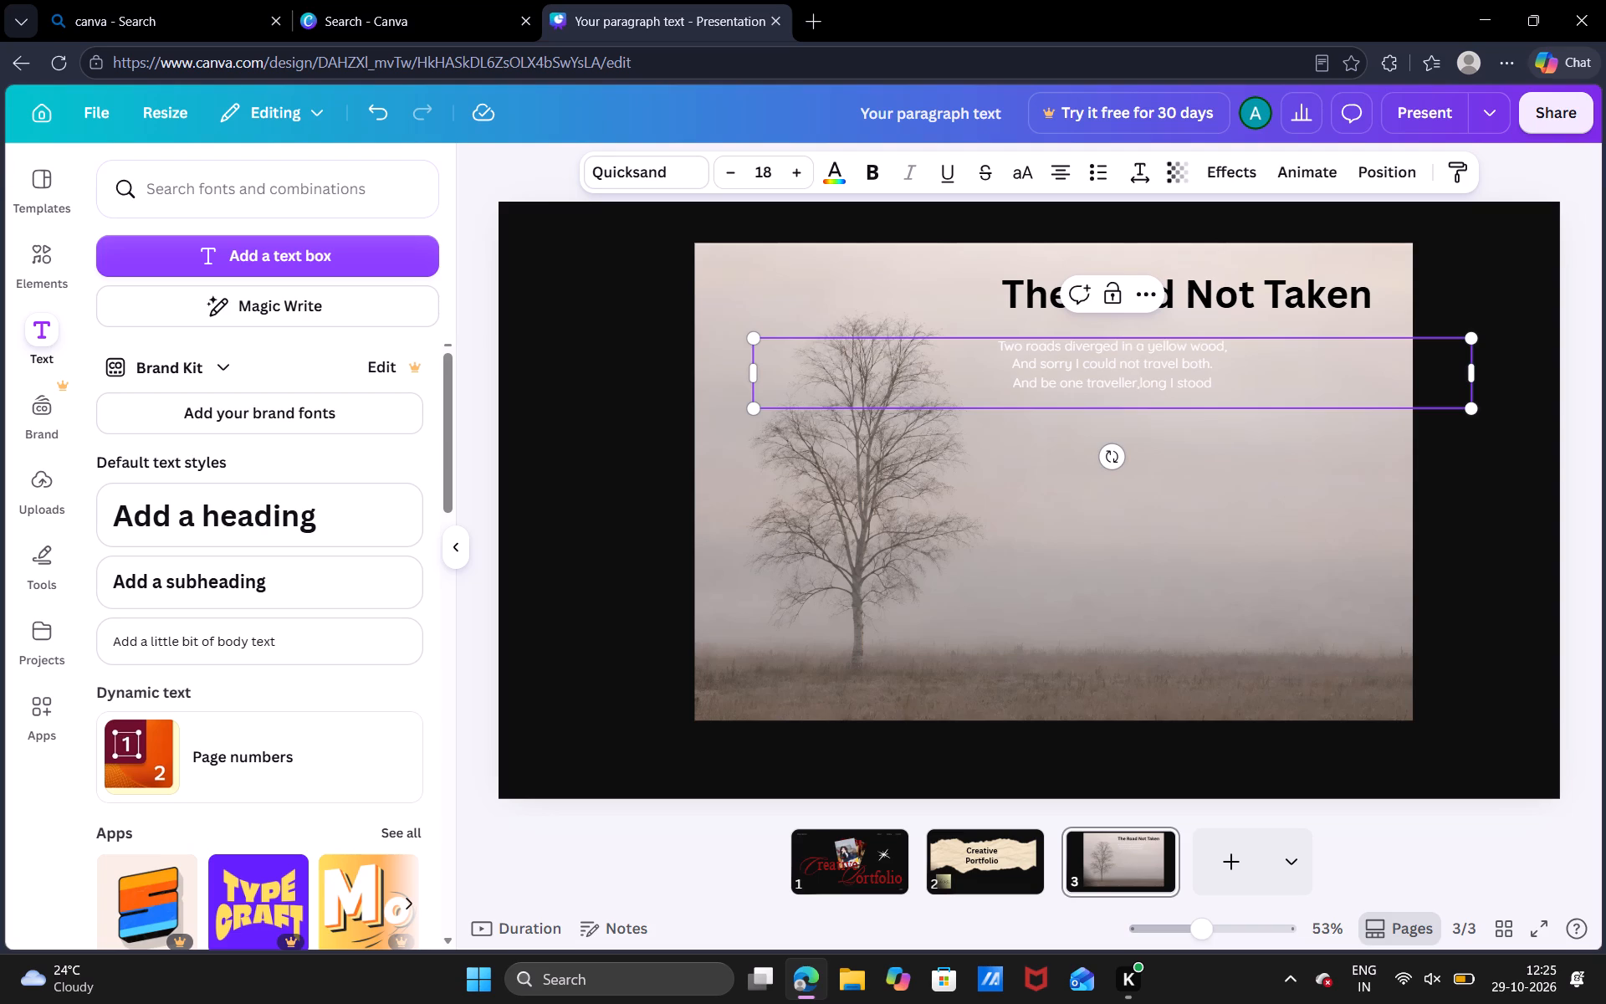
Add the fourth line "And looked down one as far aas I could" below the third line of the poem.
left_click(1245, 377)
key("Return")
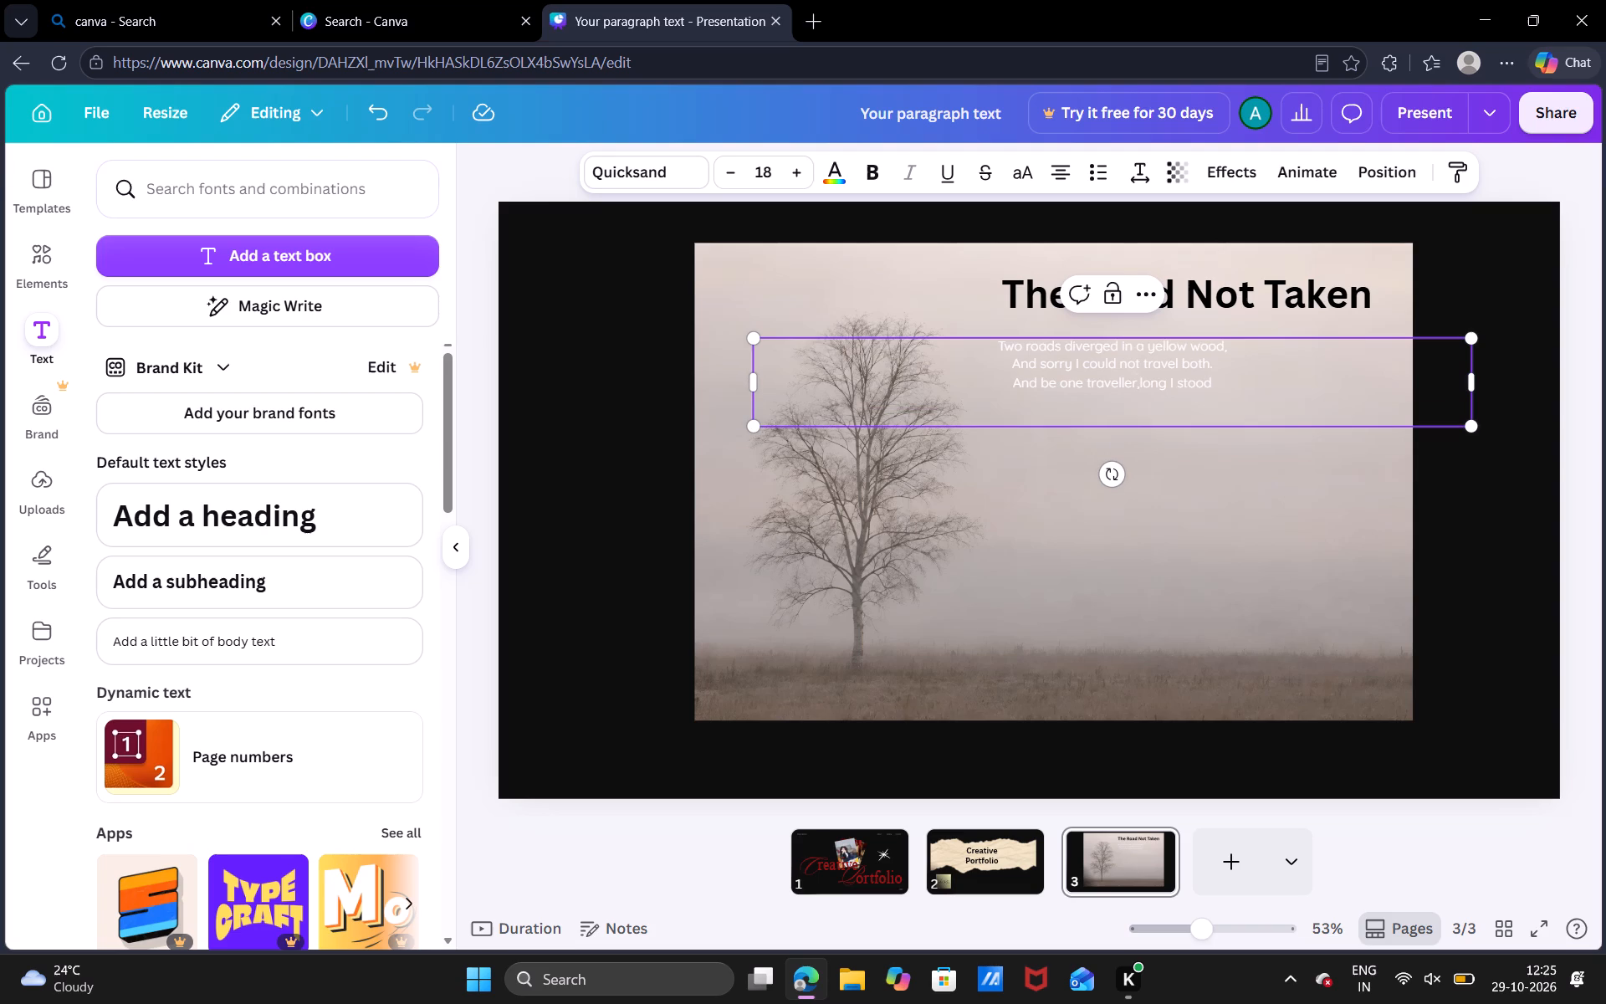
type("nd looked")
key("space")
type("down one")
key("space")
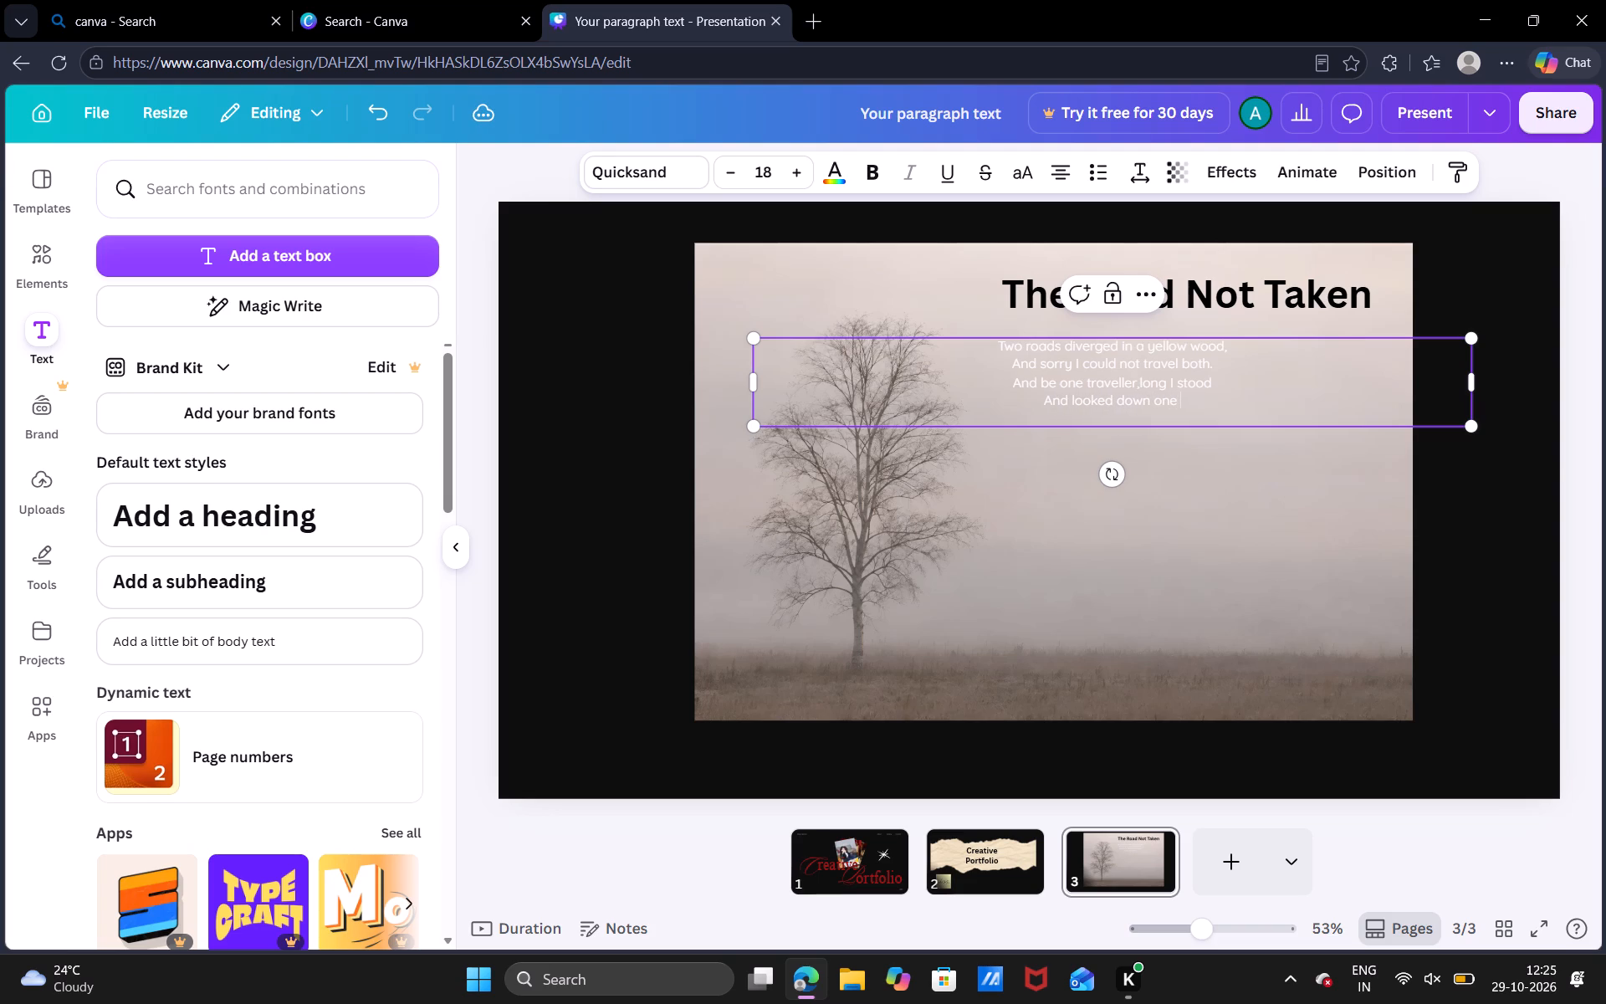
type("as far aas")
key("space")
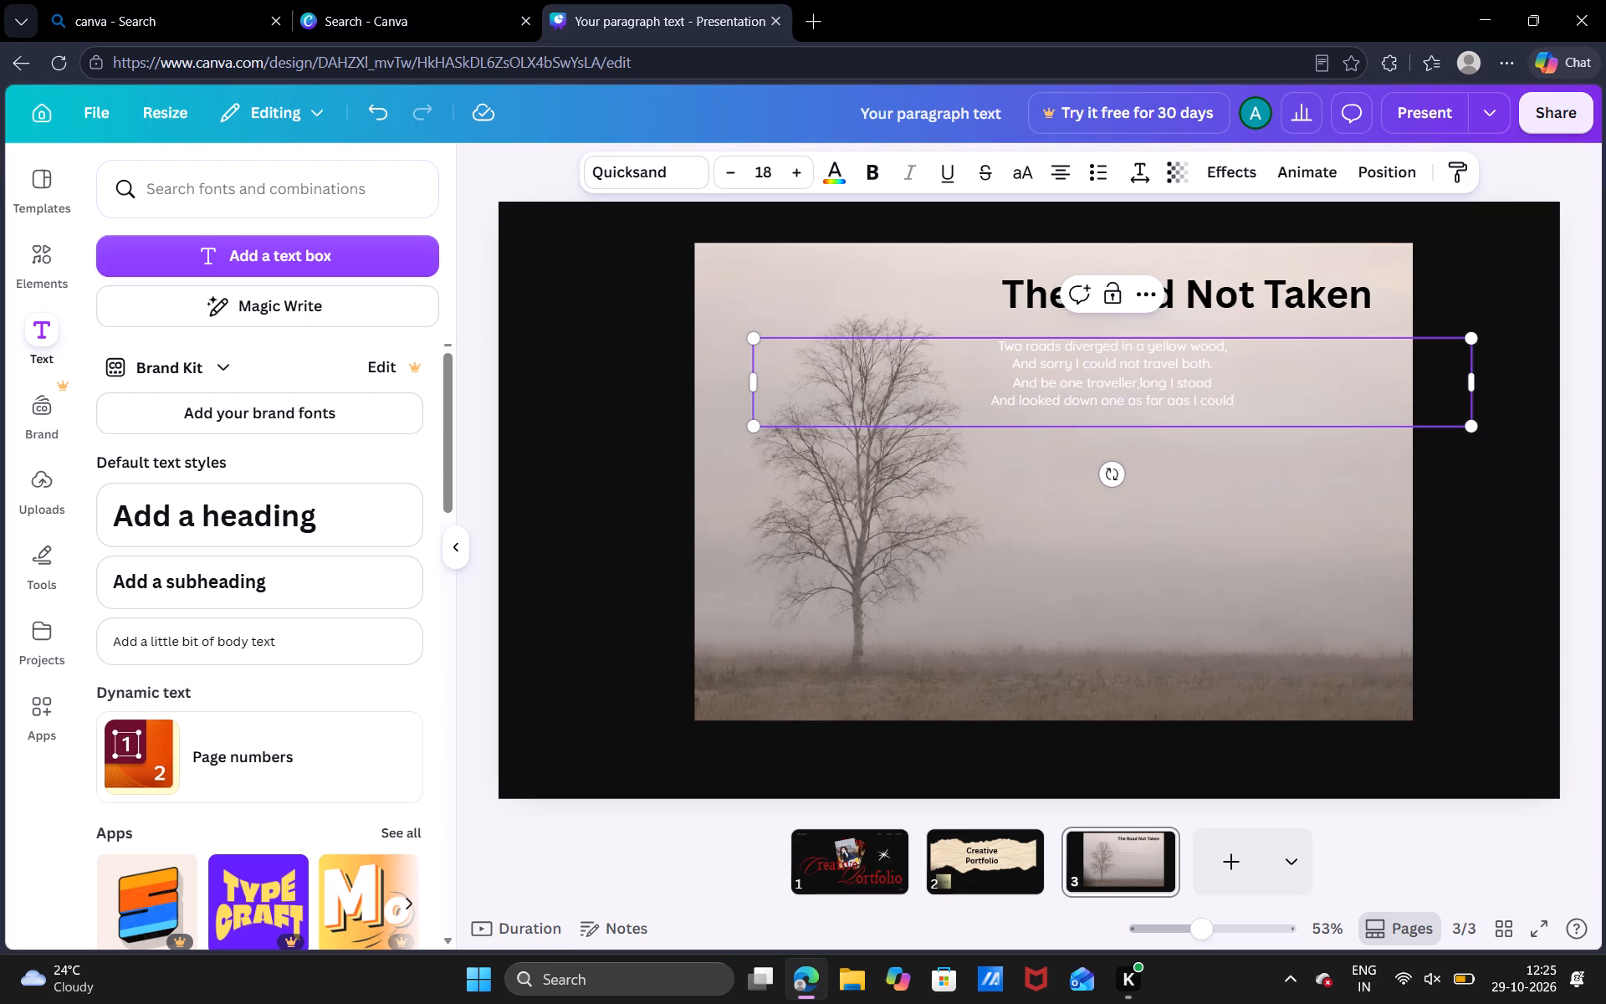
Start the poem's fifth line with "To where", correcting the second letter of "To" to lowercase.
key("Return")
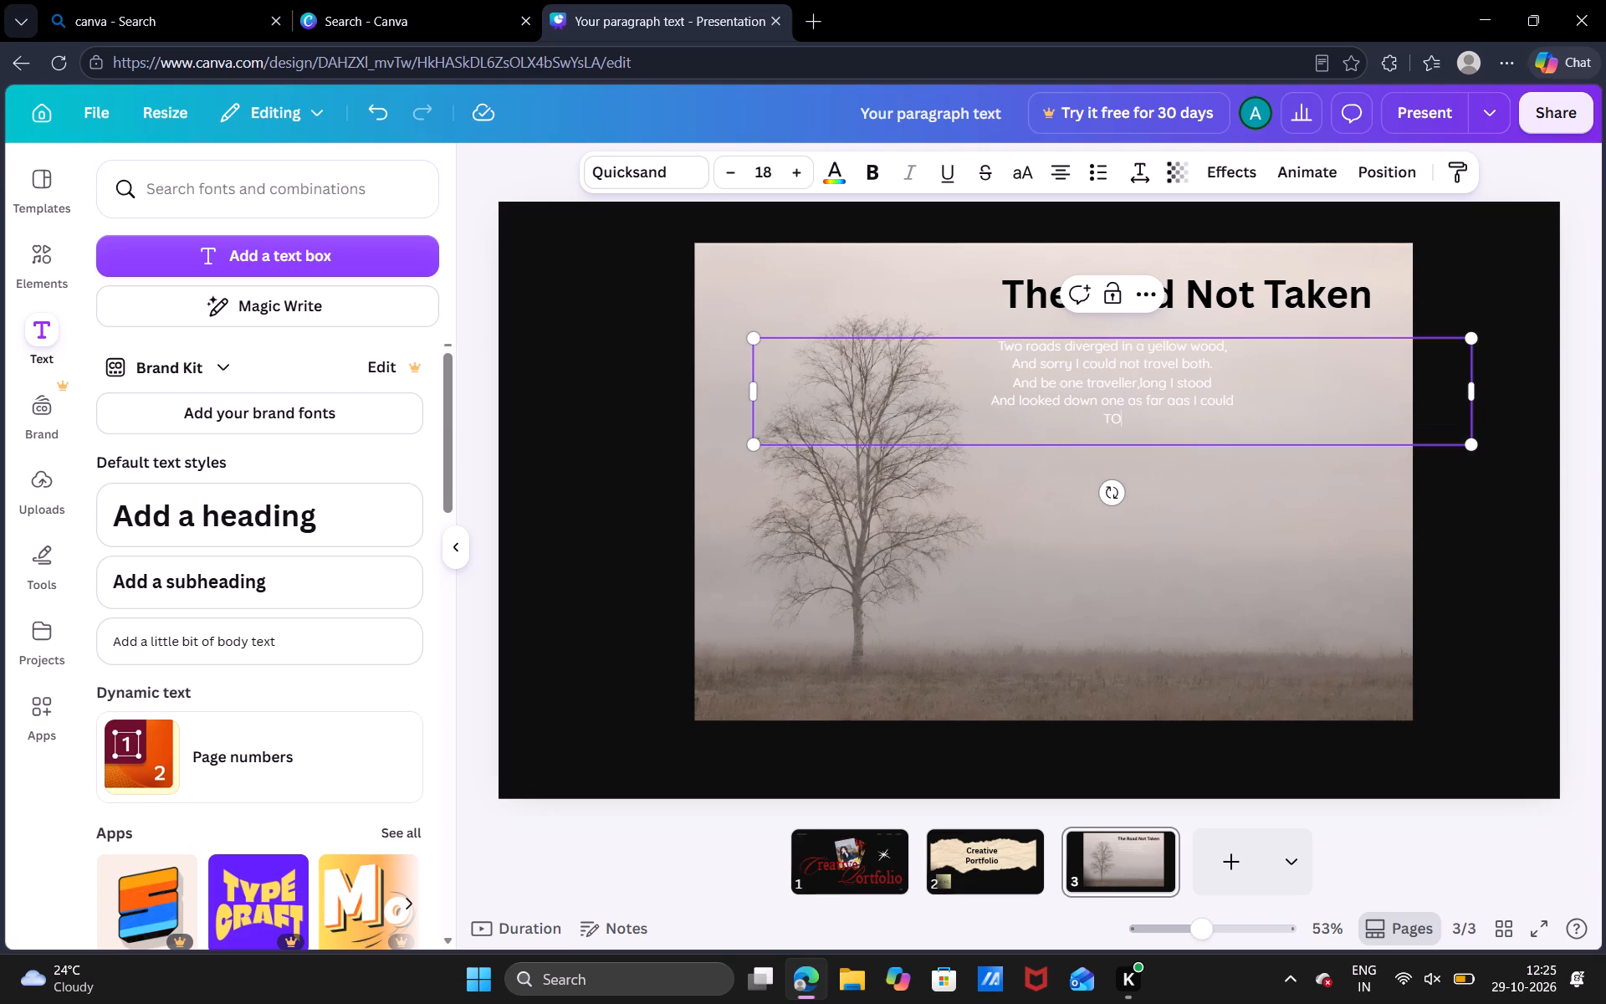
type("where")
key("space")
key("Left")
key("Left")
key("Left")
key("Left")
key("Left")
key("Left")
key("Left")
key("BackSpace")
key("o")
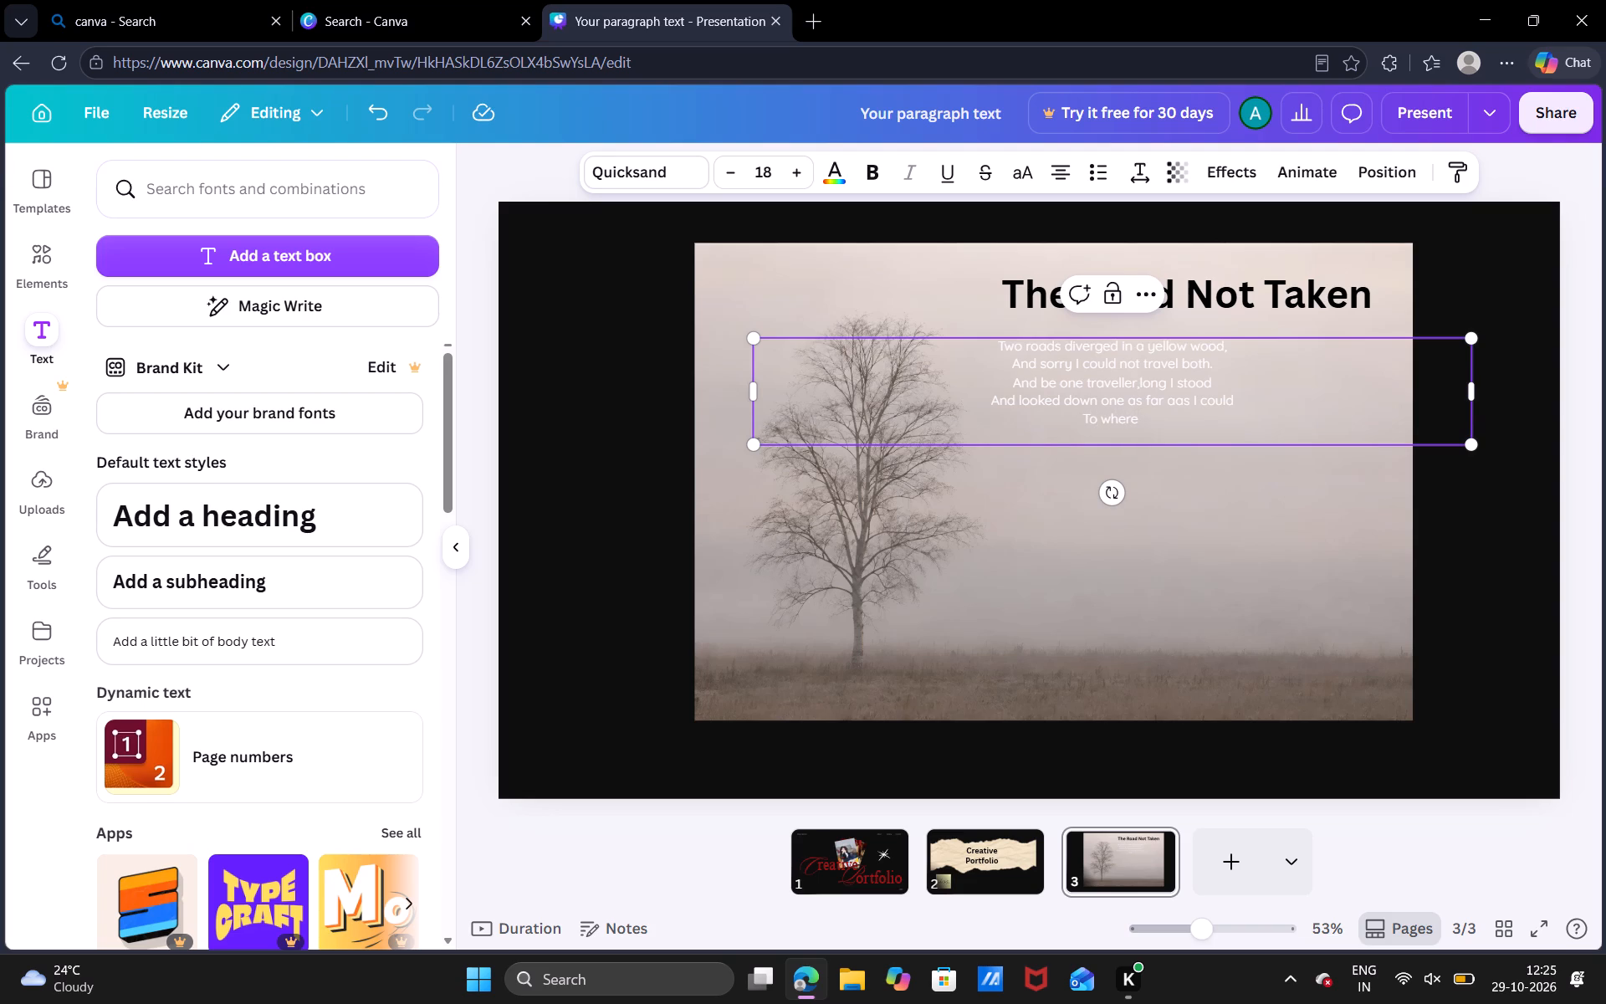
Complete the poem's fifth line with "it bent in the undergrowth;".
left_click(1211, 412)
type("it")
key("space")
type("bent in the")
key("space")
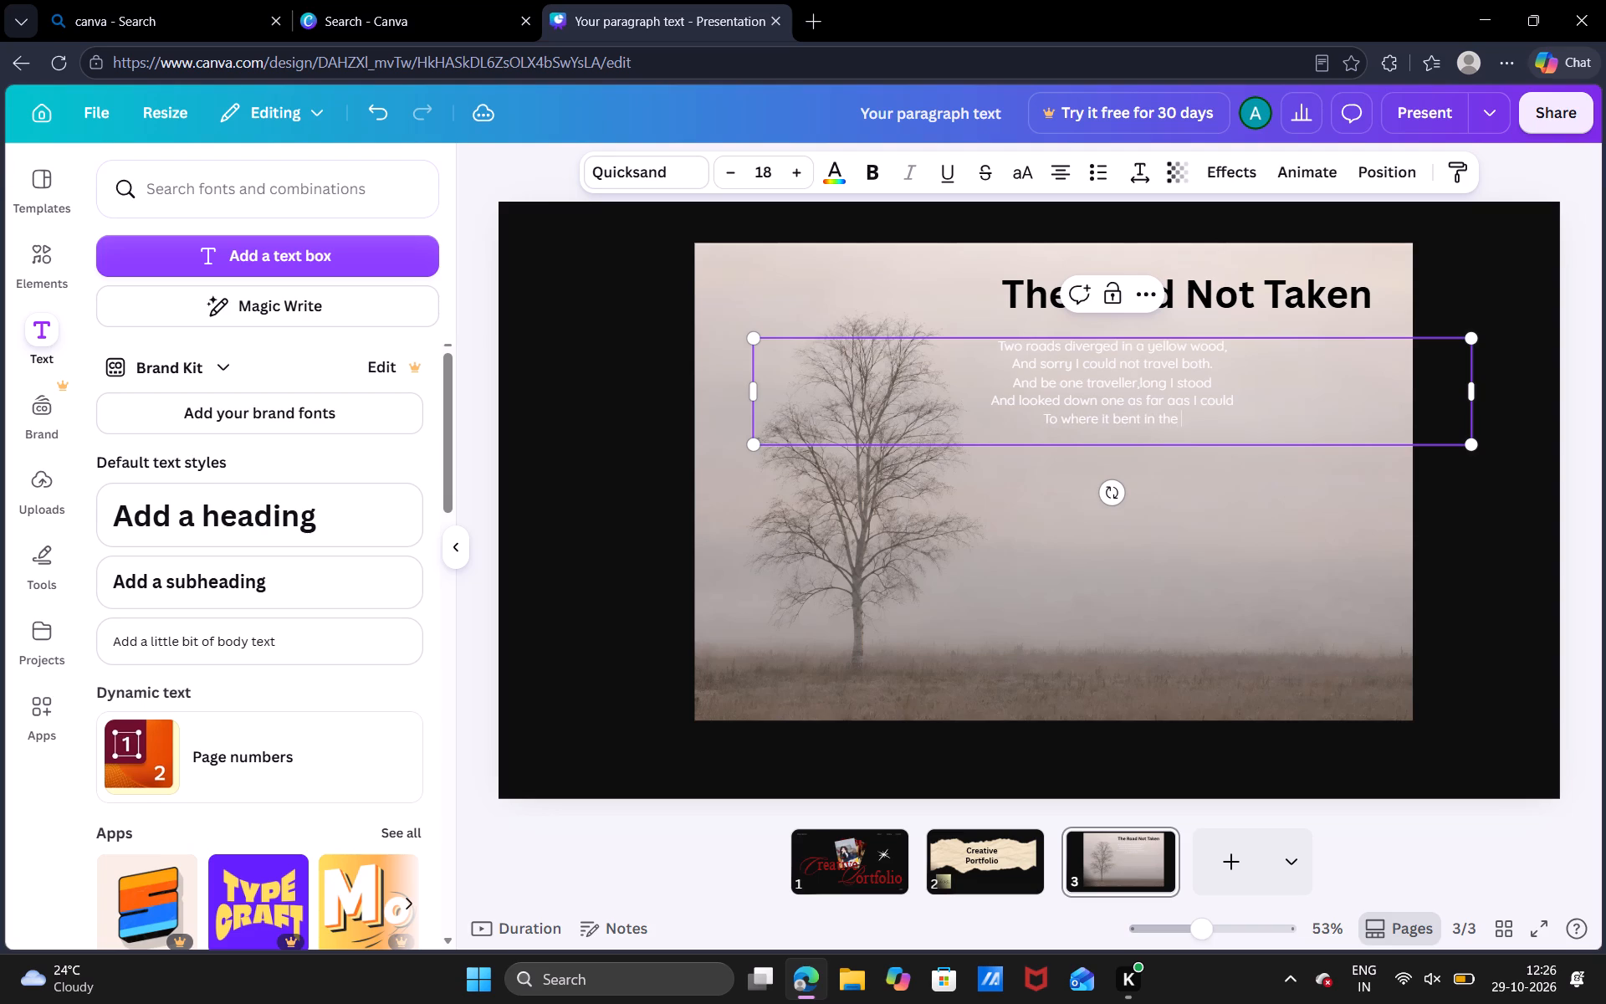
type("undergrowth")
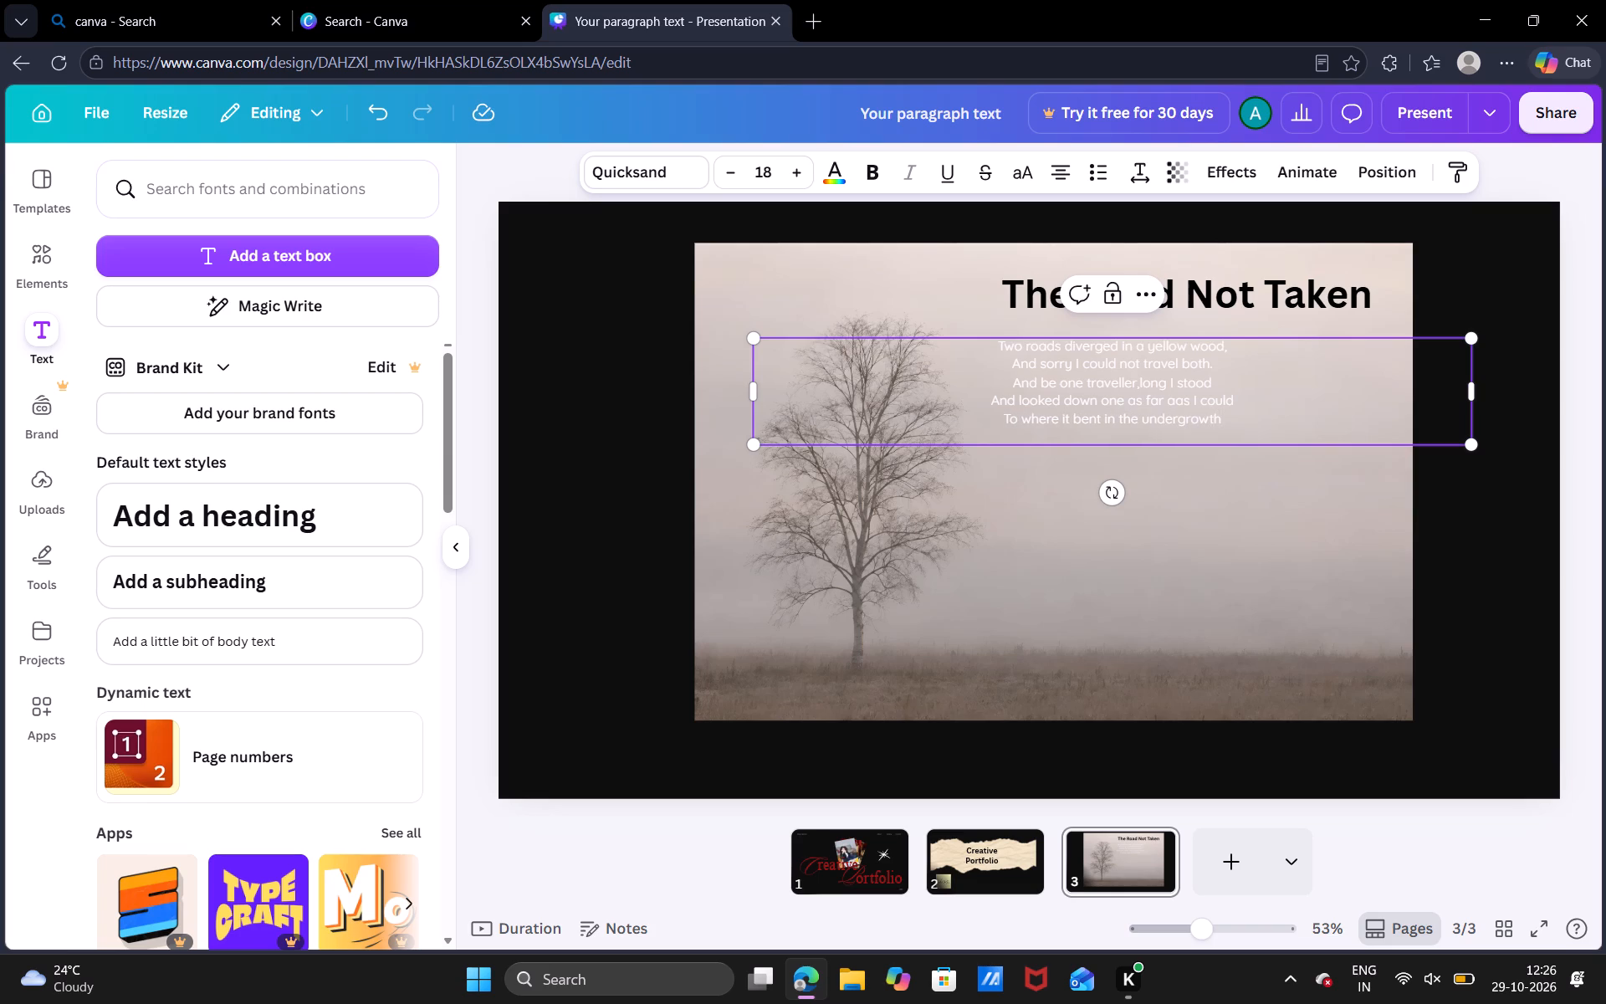
key("semicolon")
Start the poem's second stanza after a blank line with "Then took the other , as just as fair,".
key("Return")
key("Return")
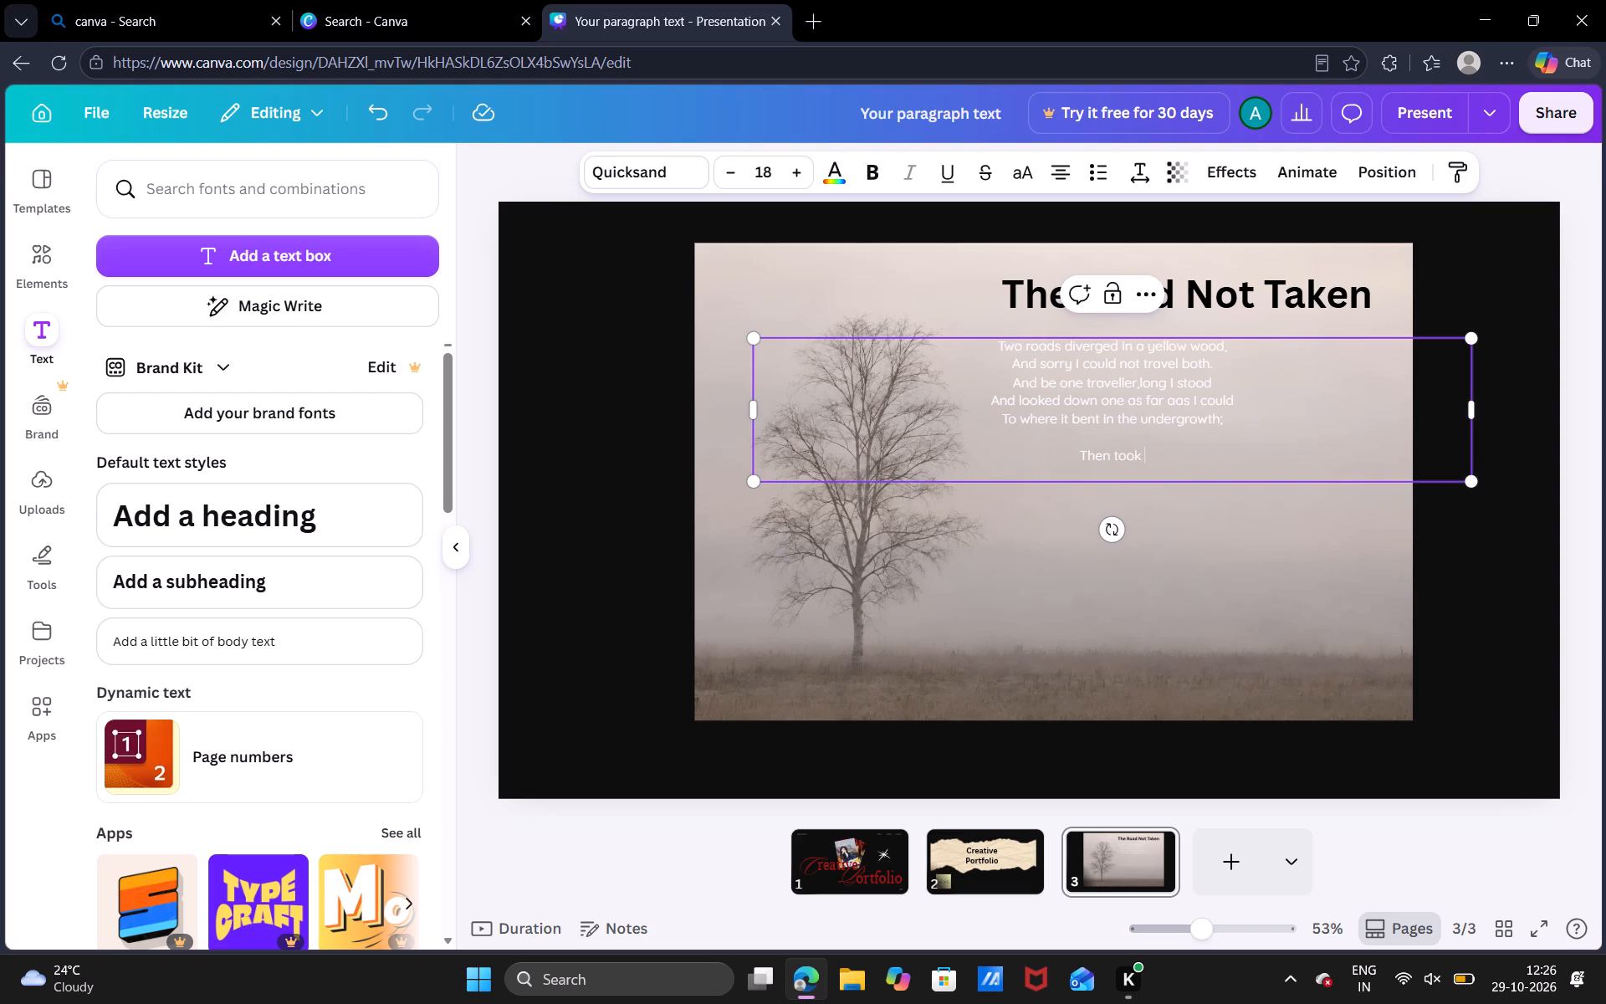
type("the other")
key("space")
type(", as just")
key("space")
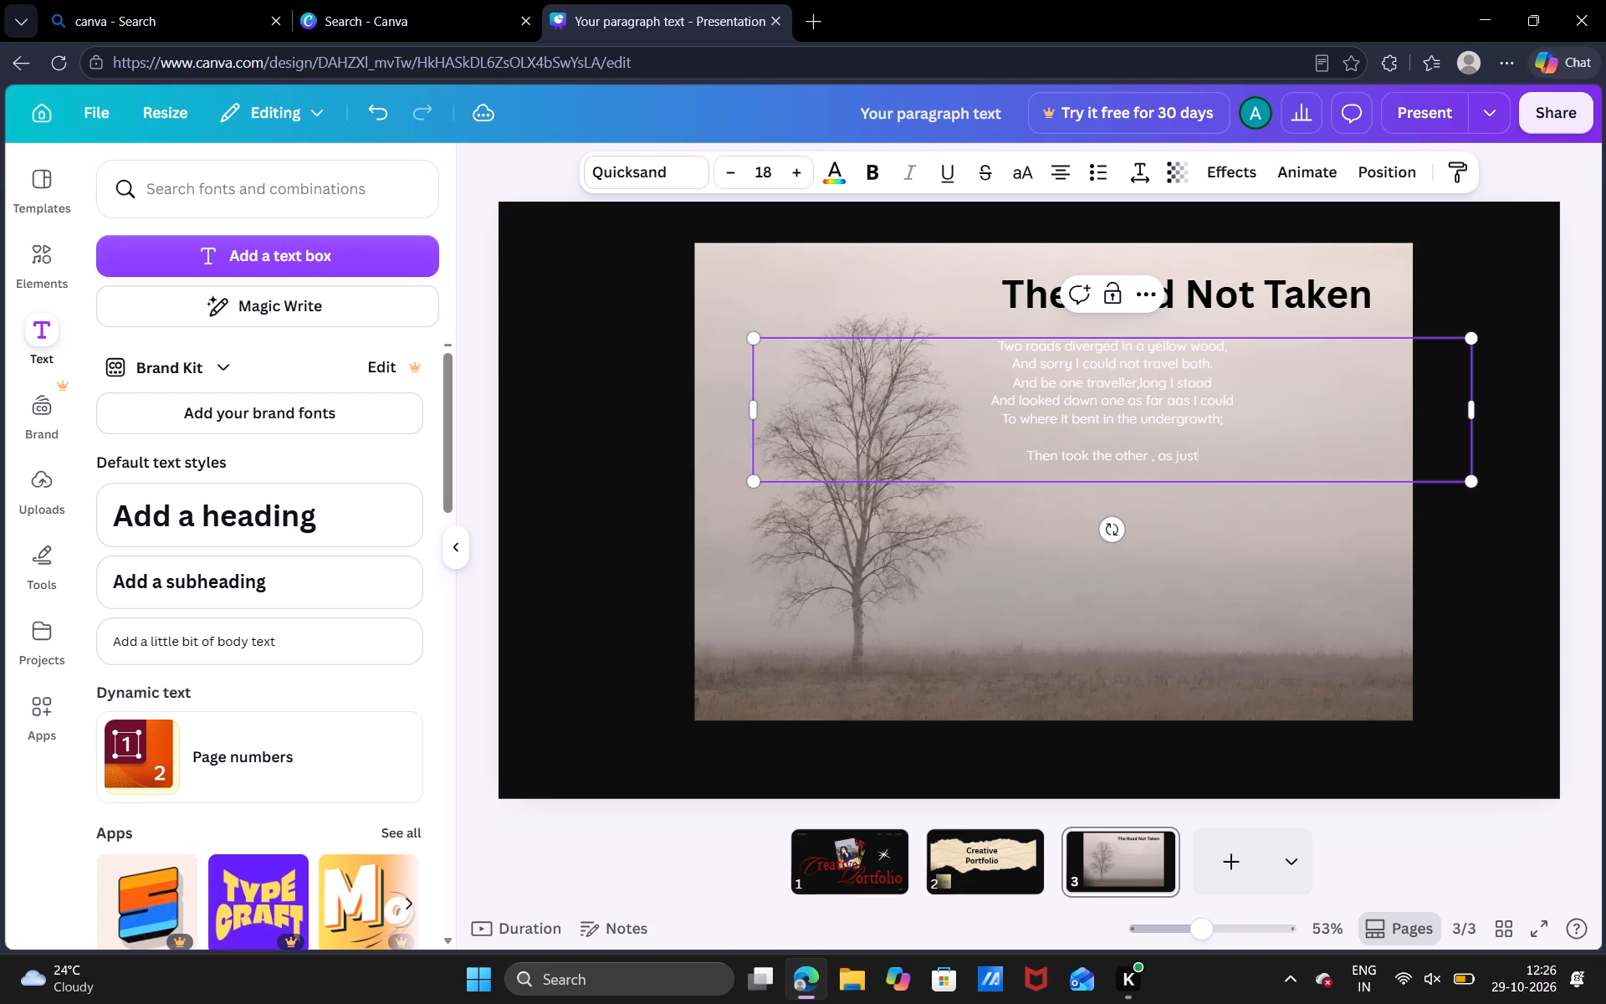
type("as fair")
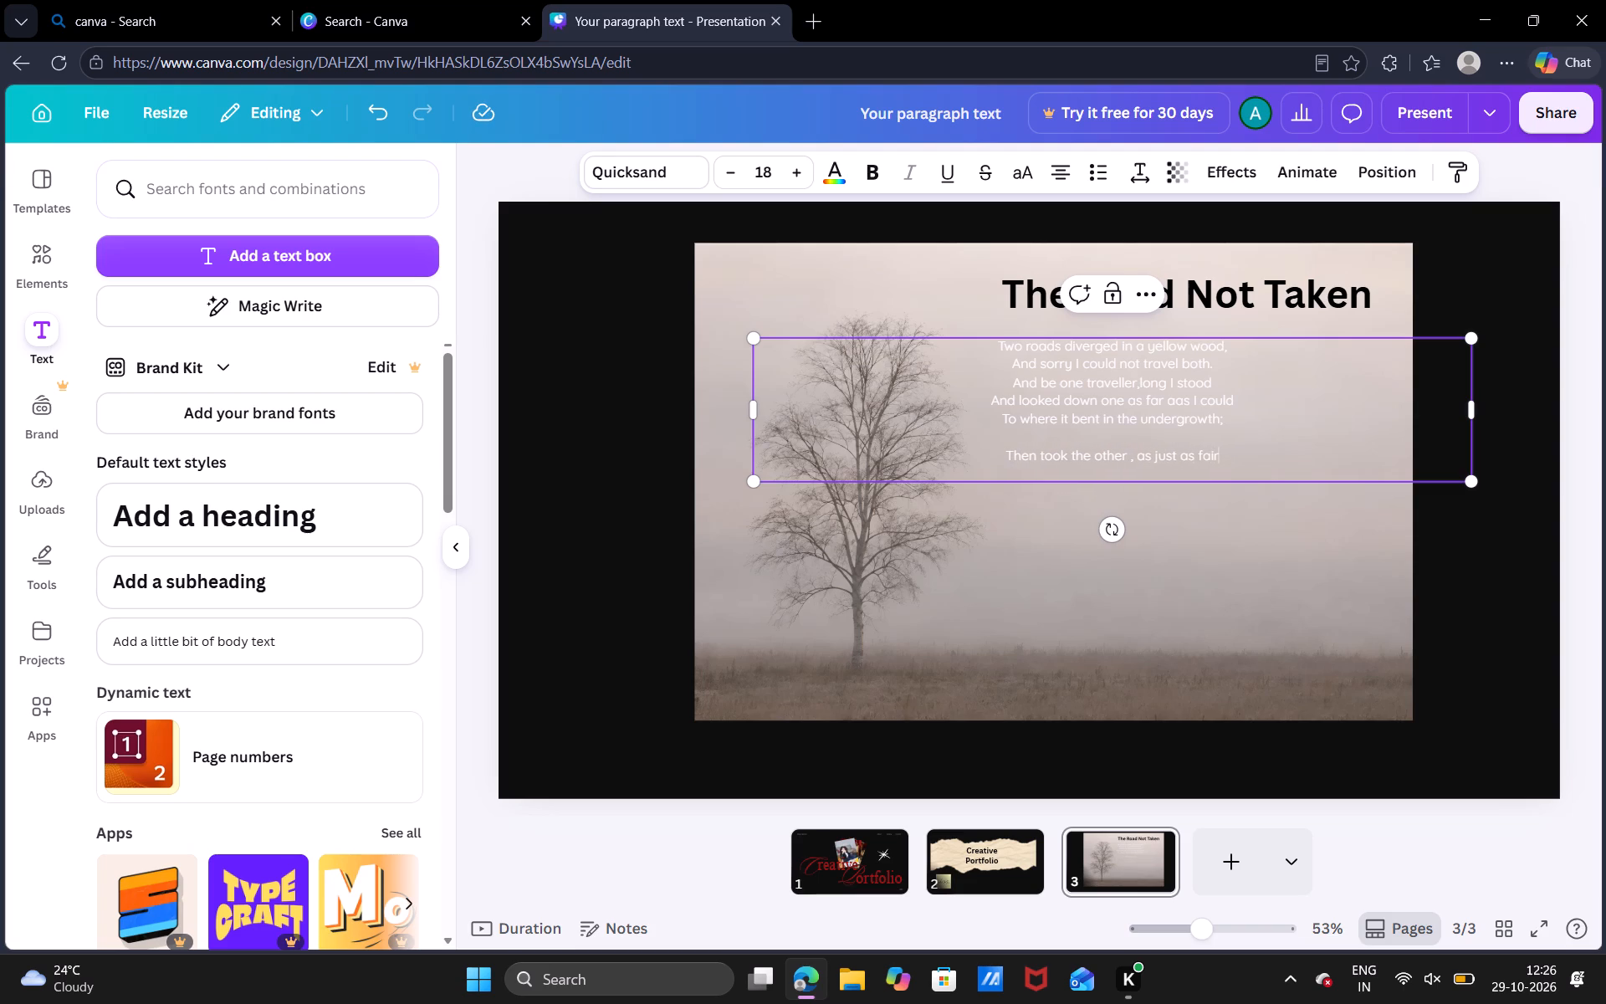
key("comma")
key("Return")
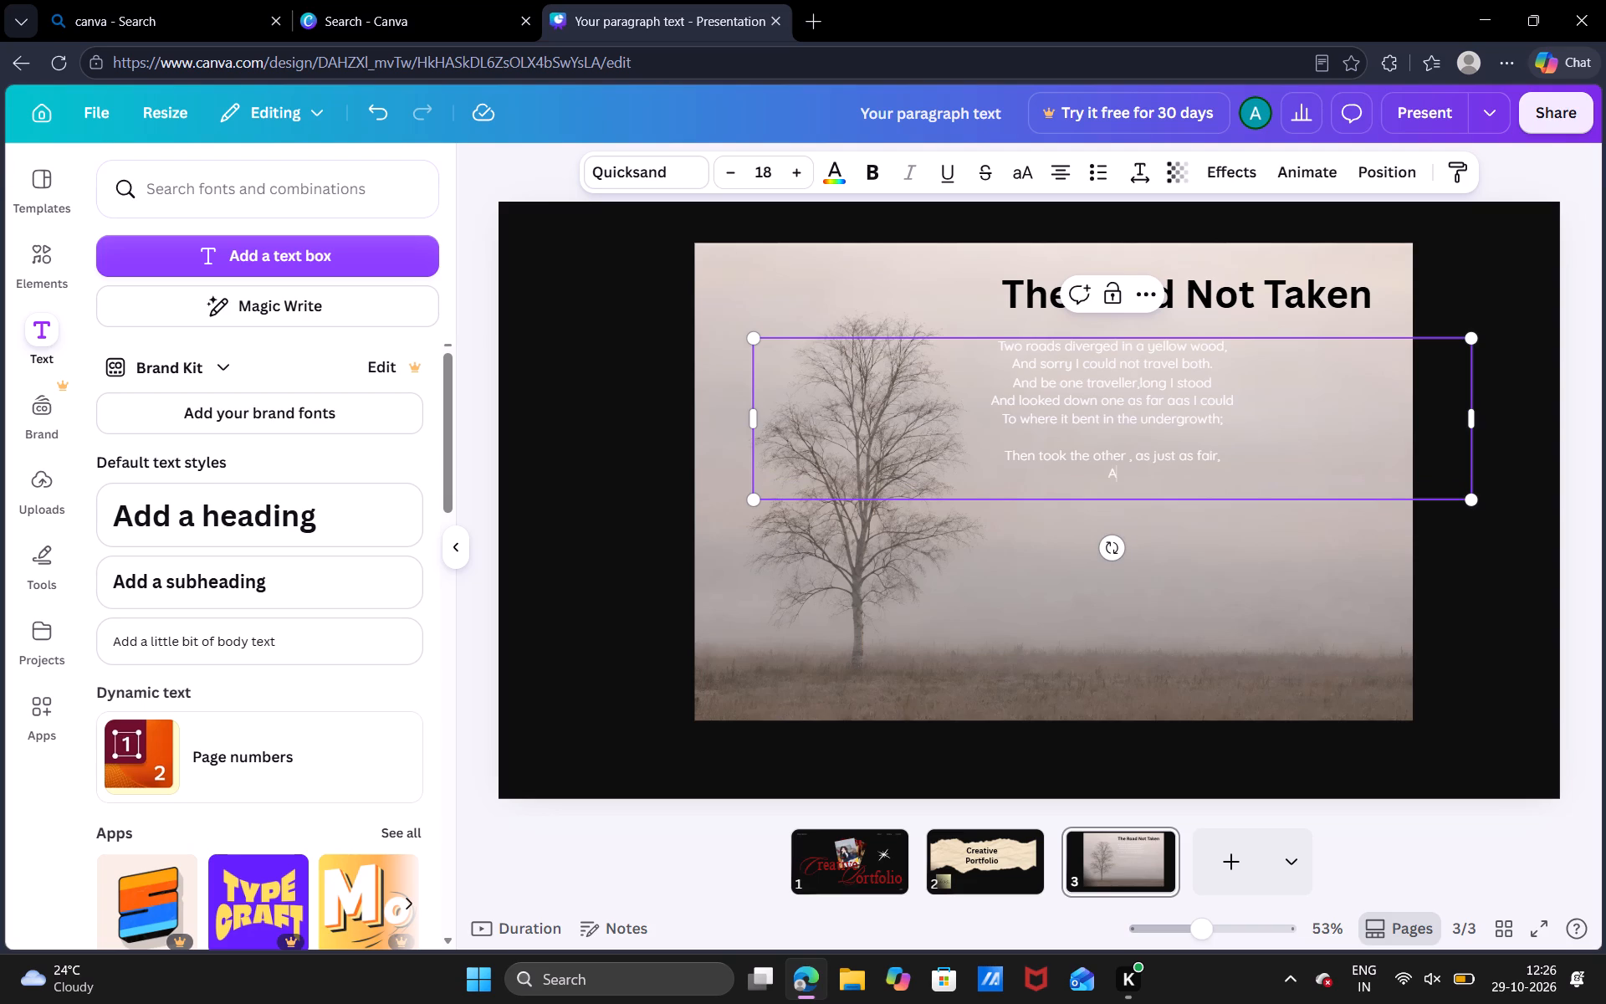
Add the second stanza's second line "And having perhaps the better claim,", correcting the mistyped "the".
type("nd havin")
key("g")
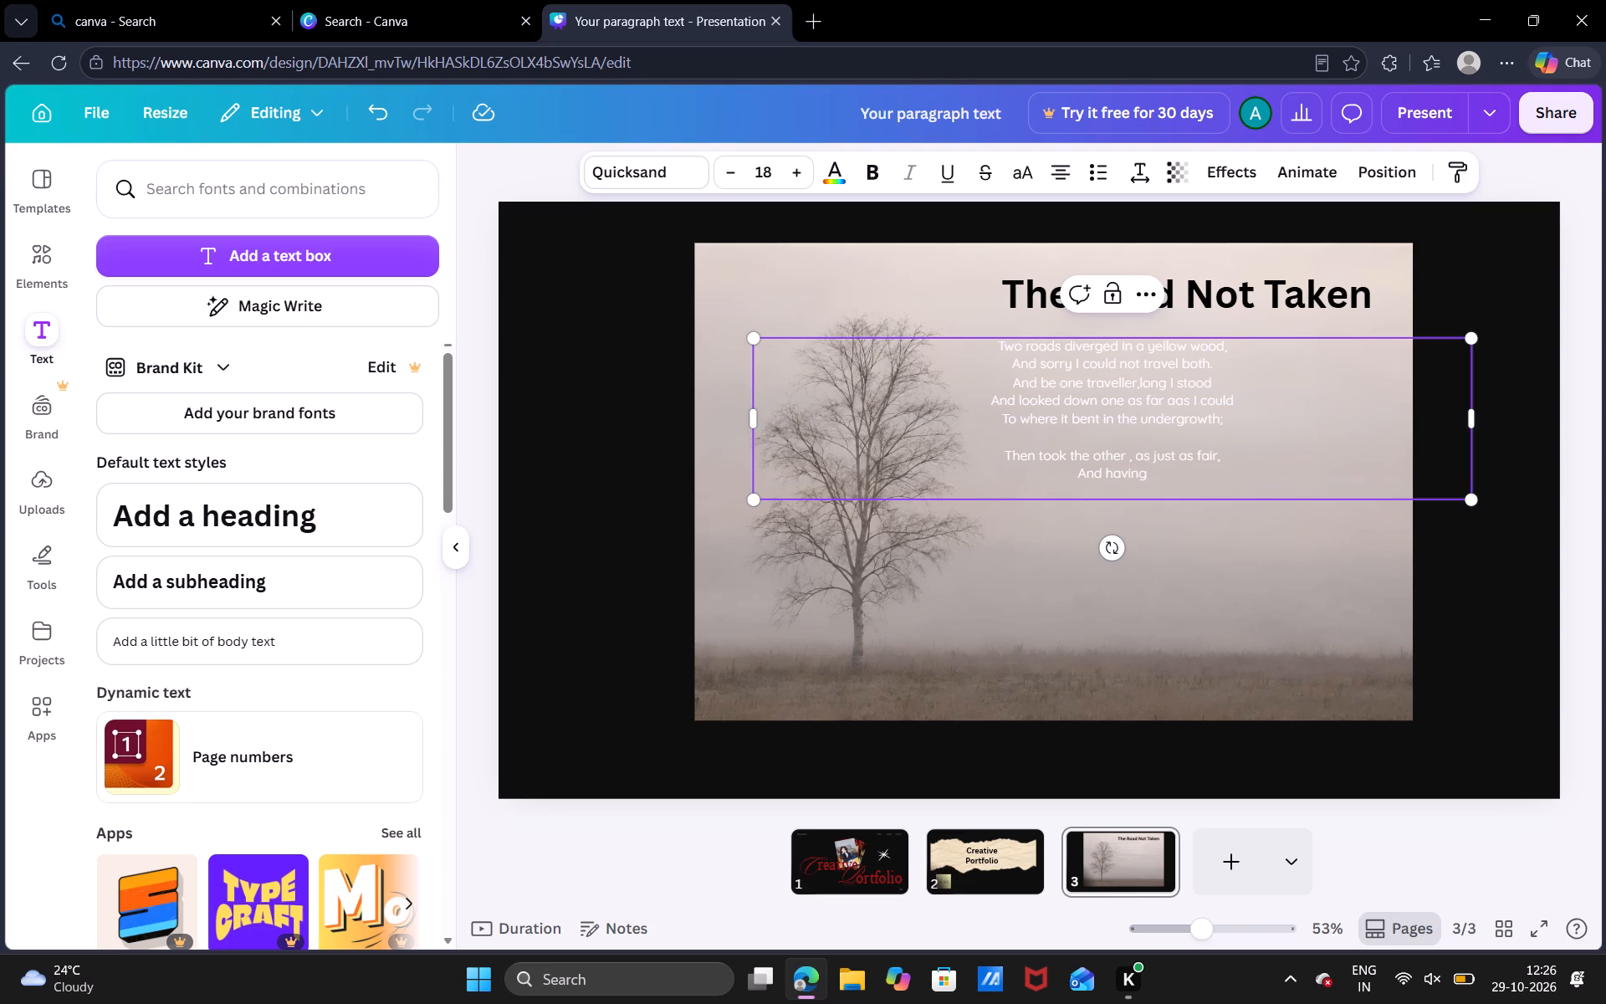
key("space")
type("perhaps ythe")
key("space")
key("BackSpace")
key("BackSpace")
key("BackSpace")
key("BackSpace")
key("BackSpace")
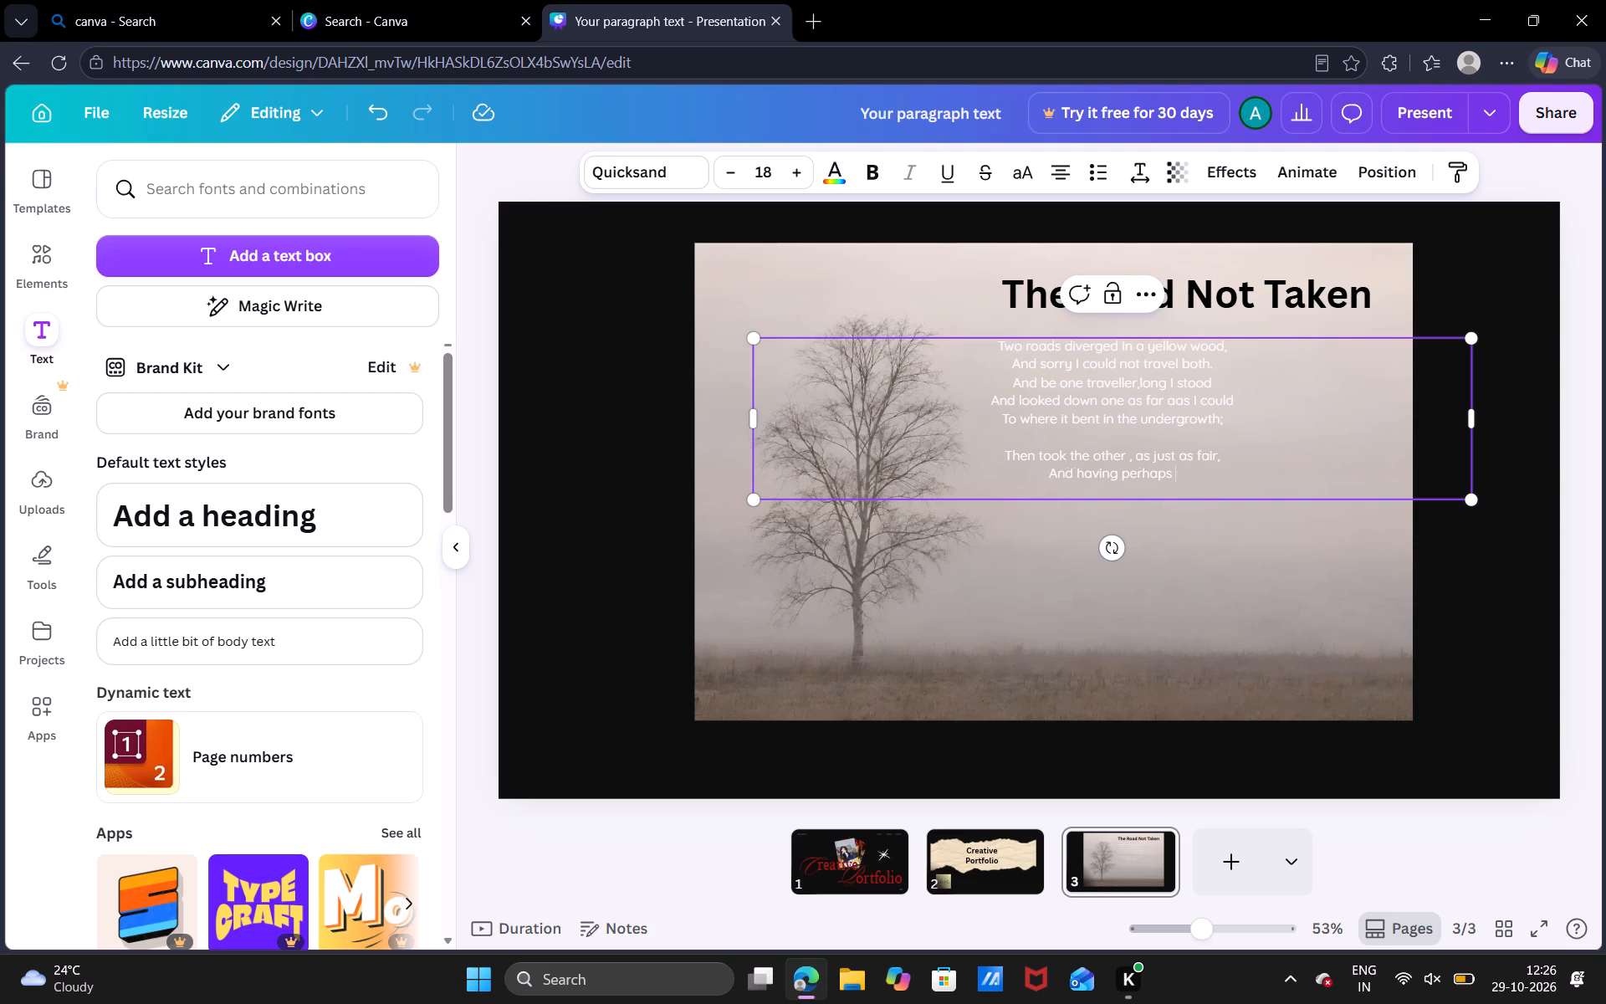
type("the better")
key("space")
type("claim")
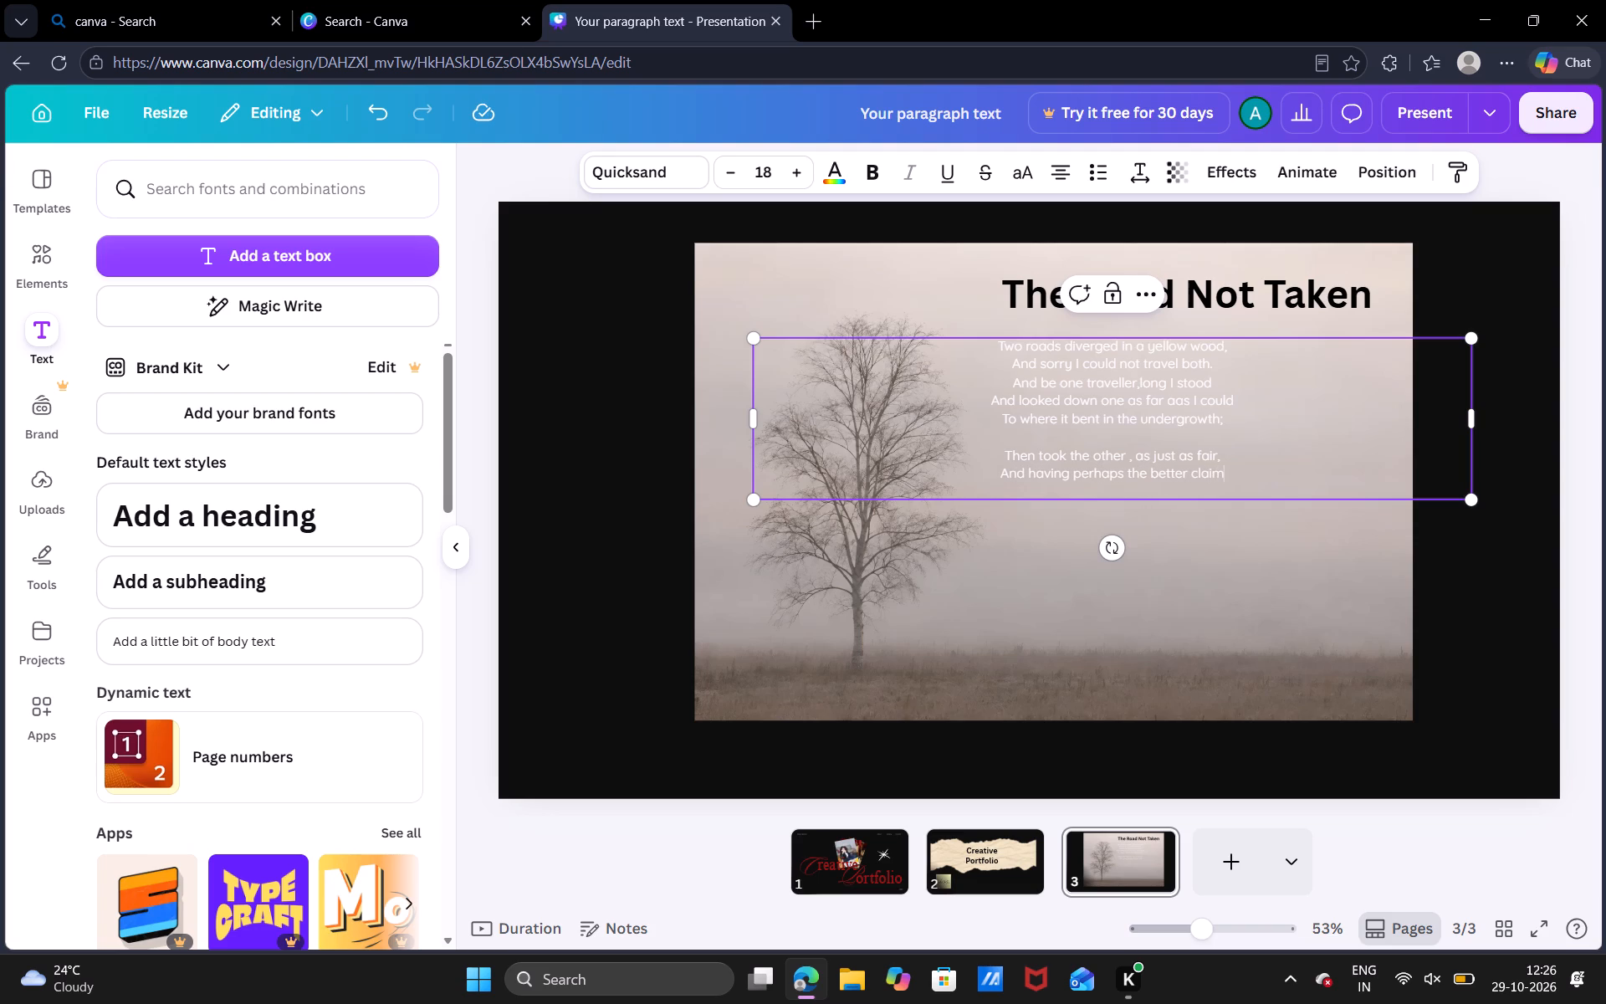
key("comma")
key("Return")
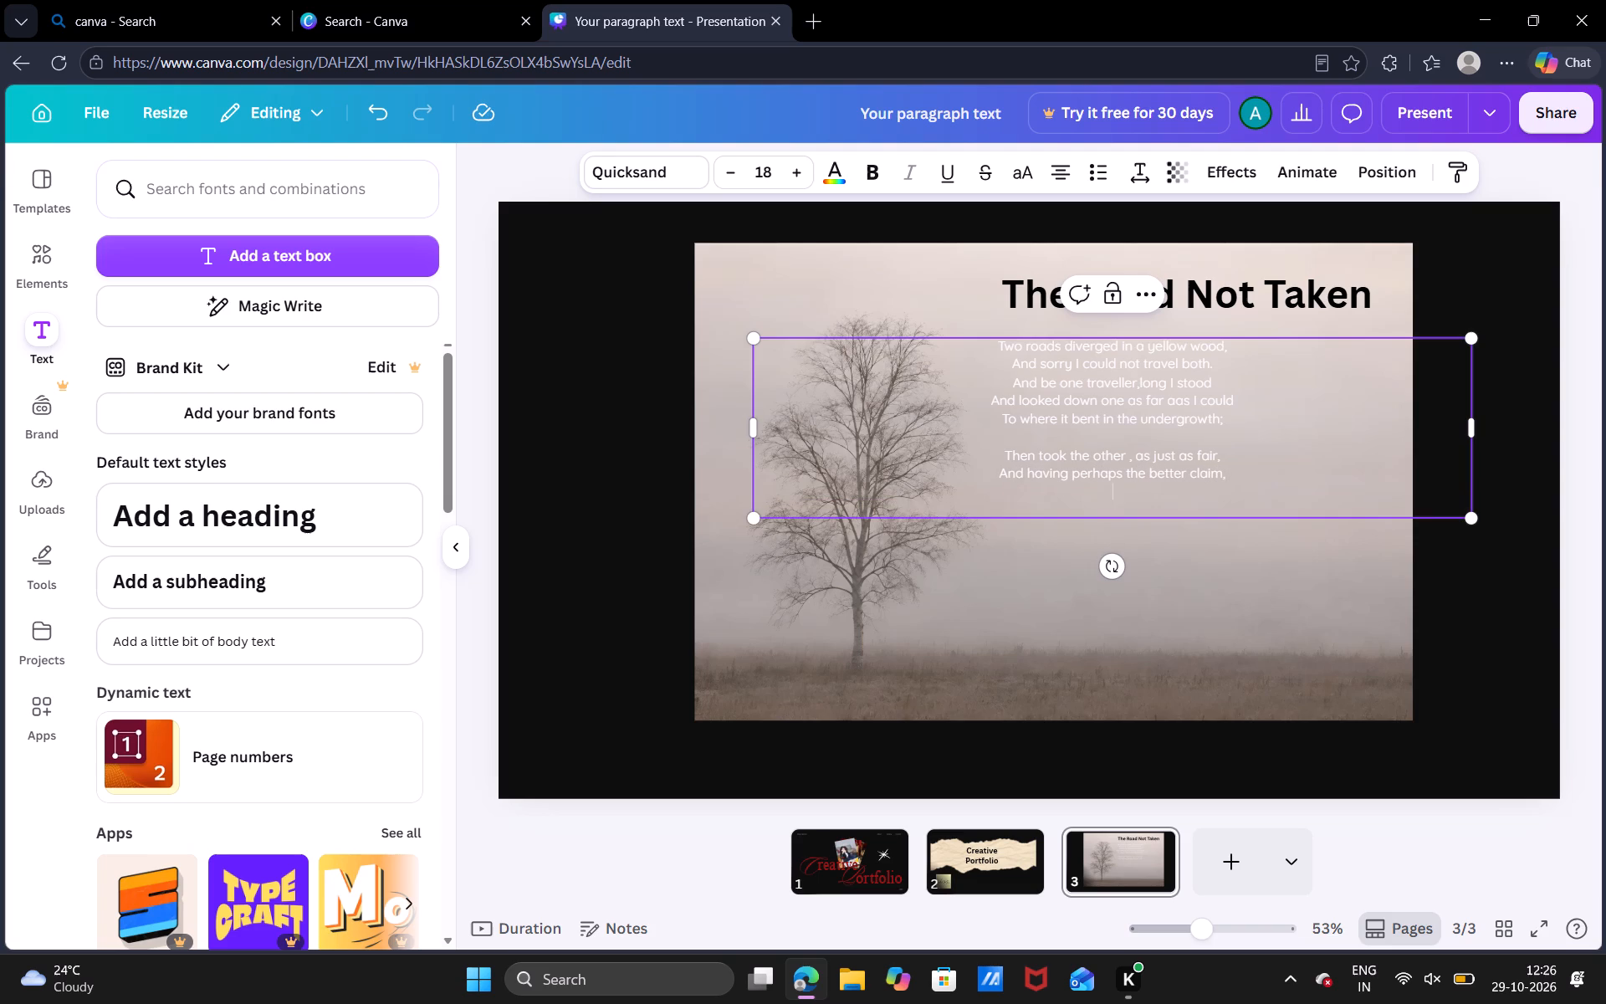
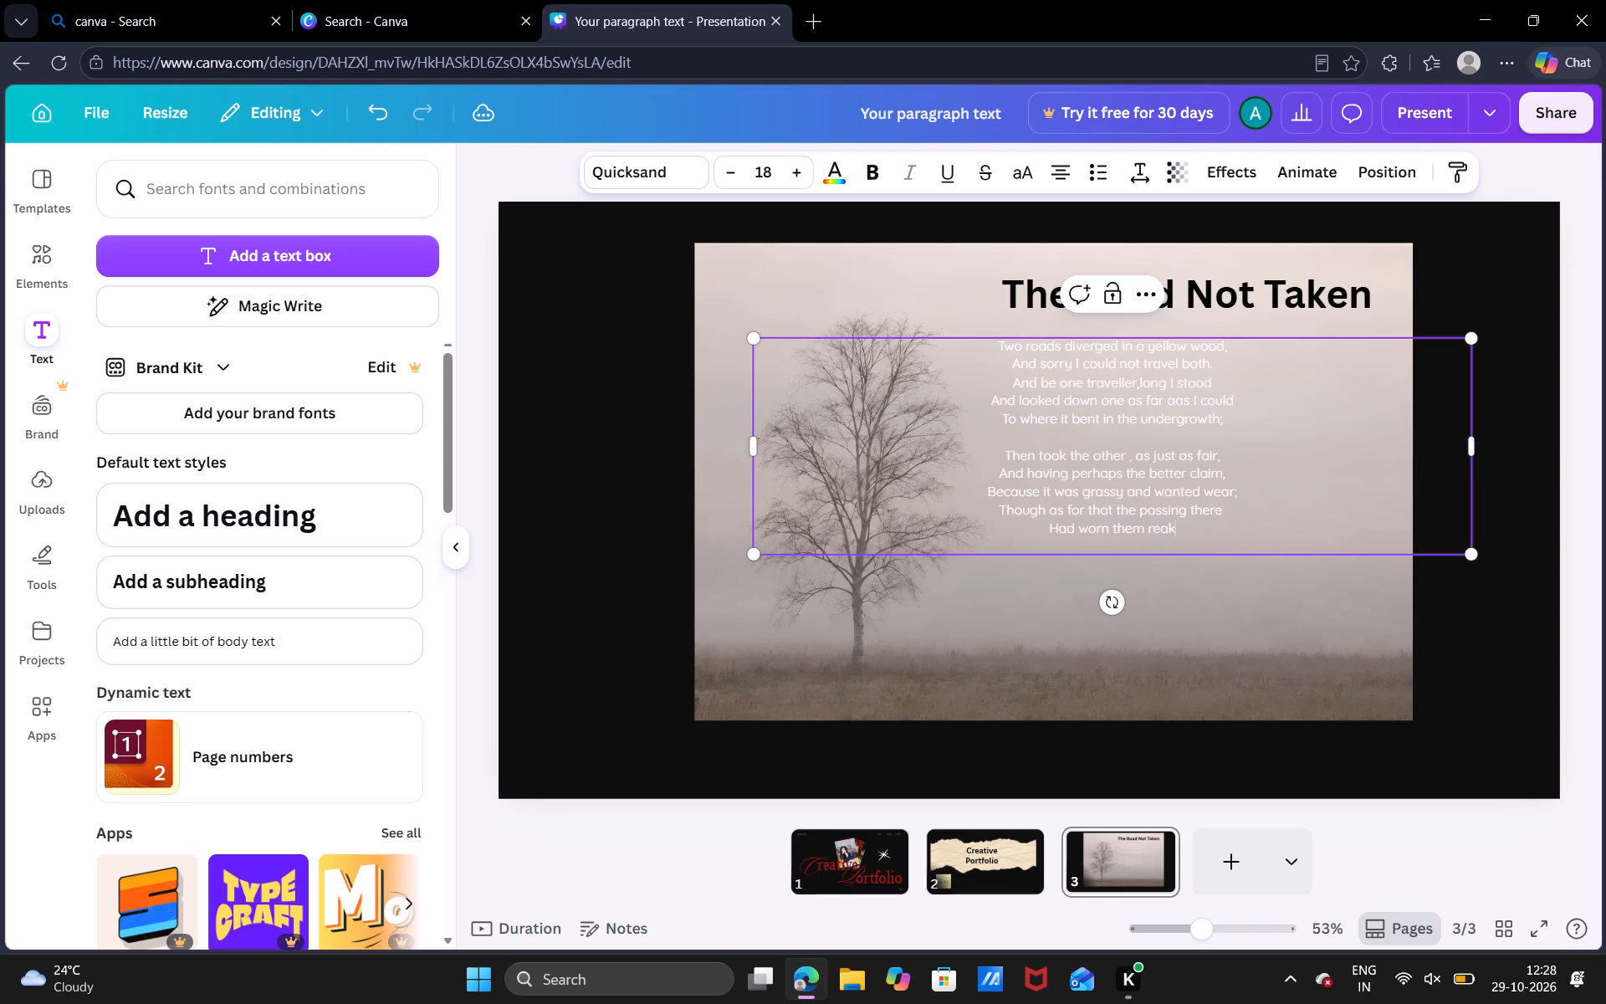
key("BackSpace")
type("lly")
key("space")
type("about the same")
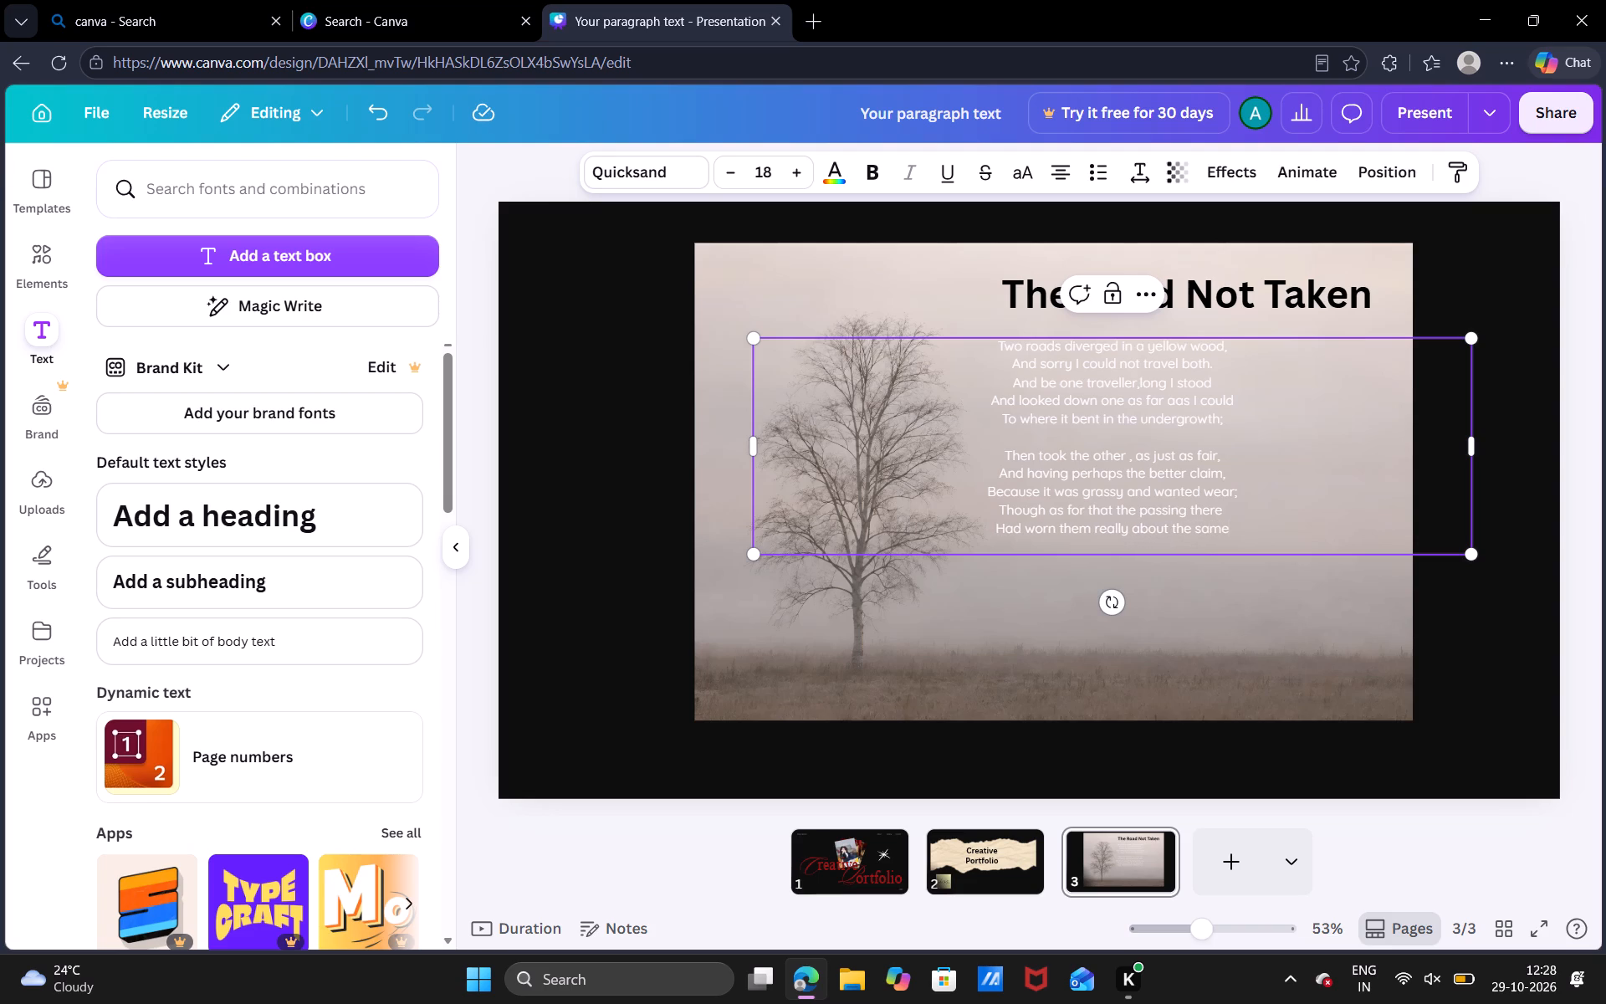
key("comma")
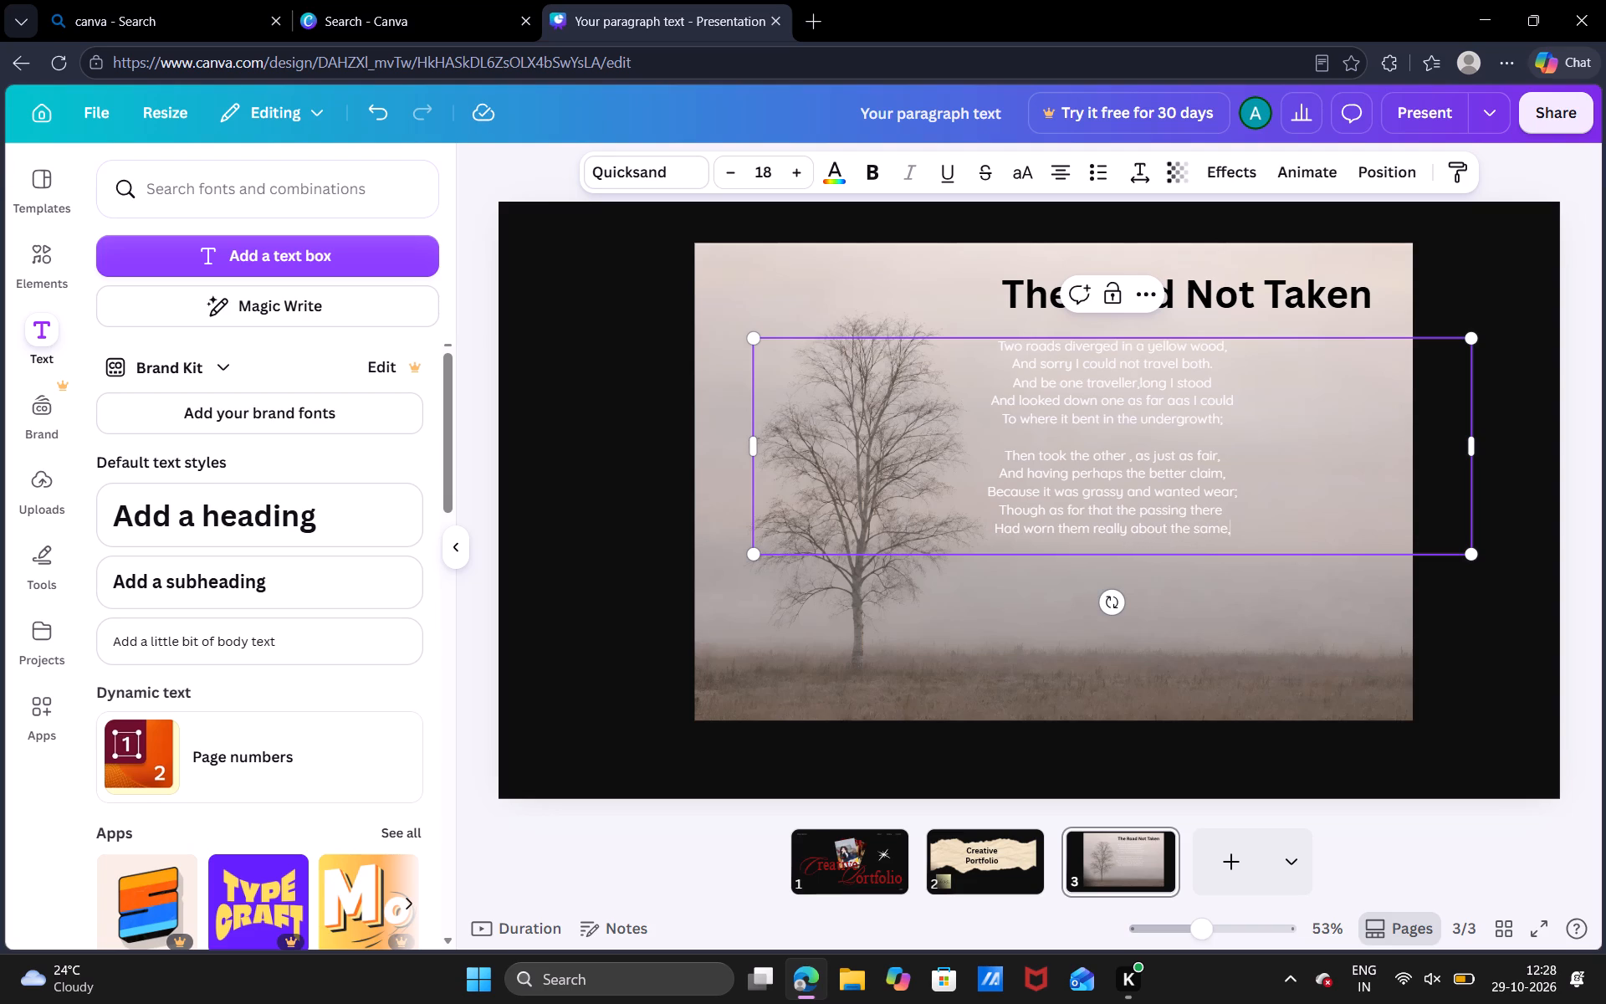
Start the poem's third stanza after a blank line with "And both that morning equally lay".
key("Return")
key("Return")
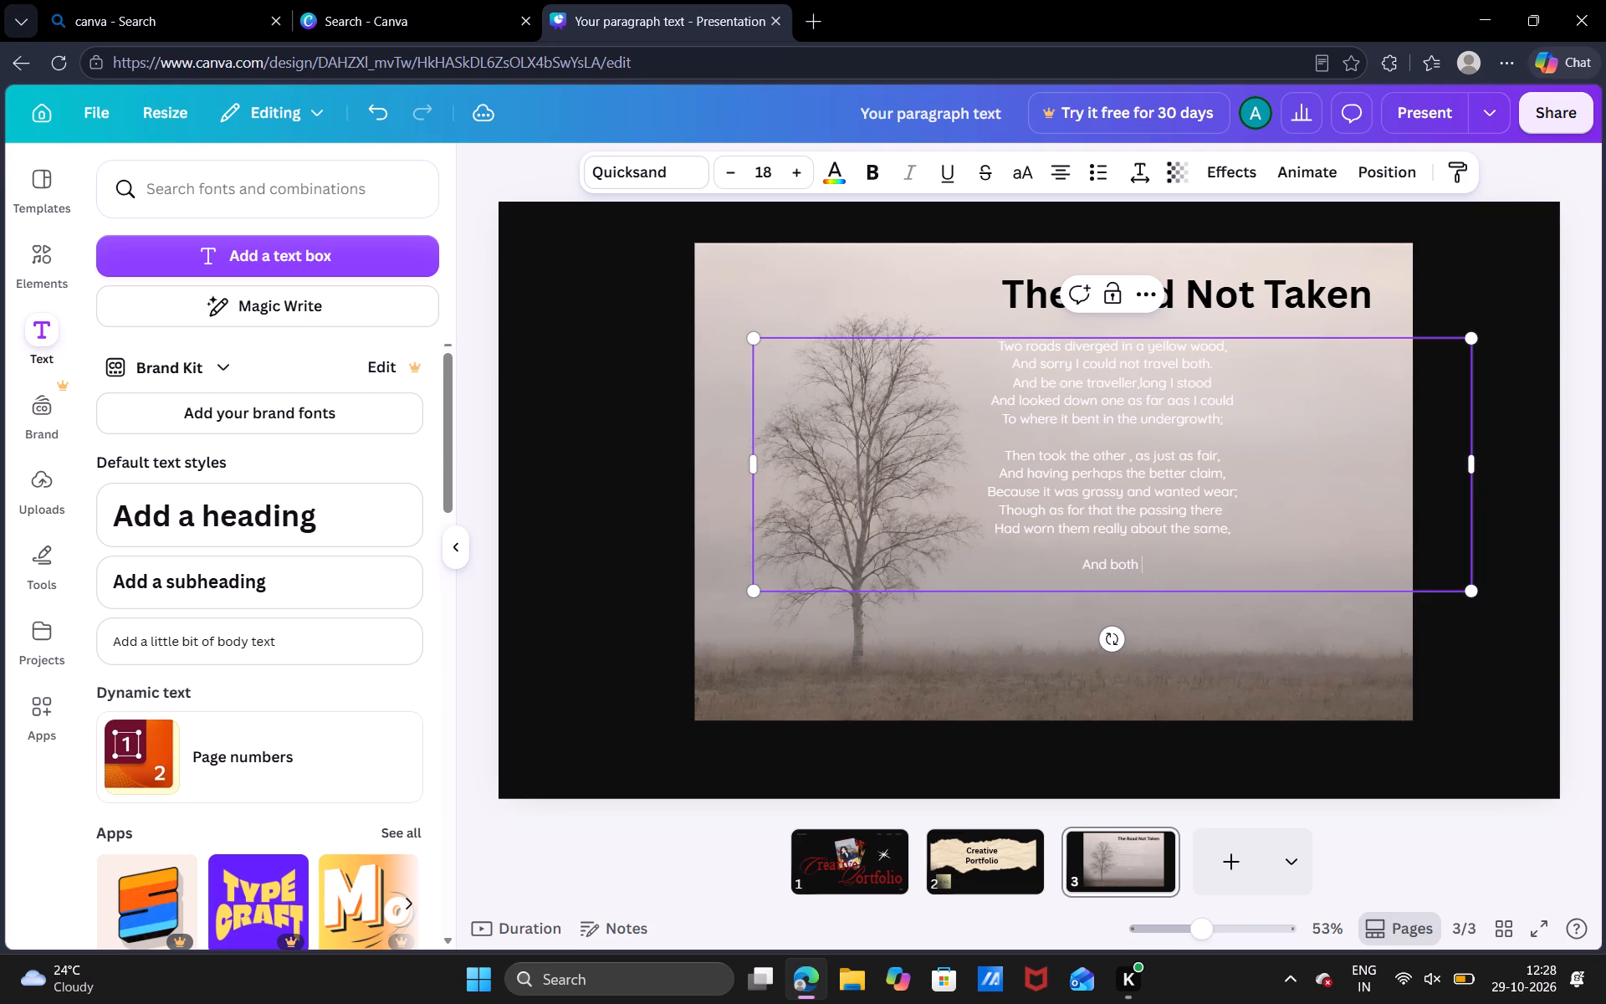
type("that")
key("space")
type("morning equally lay")
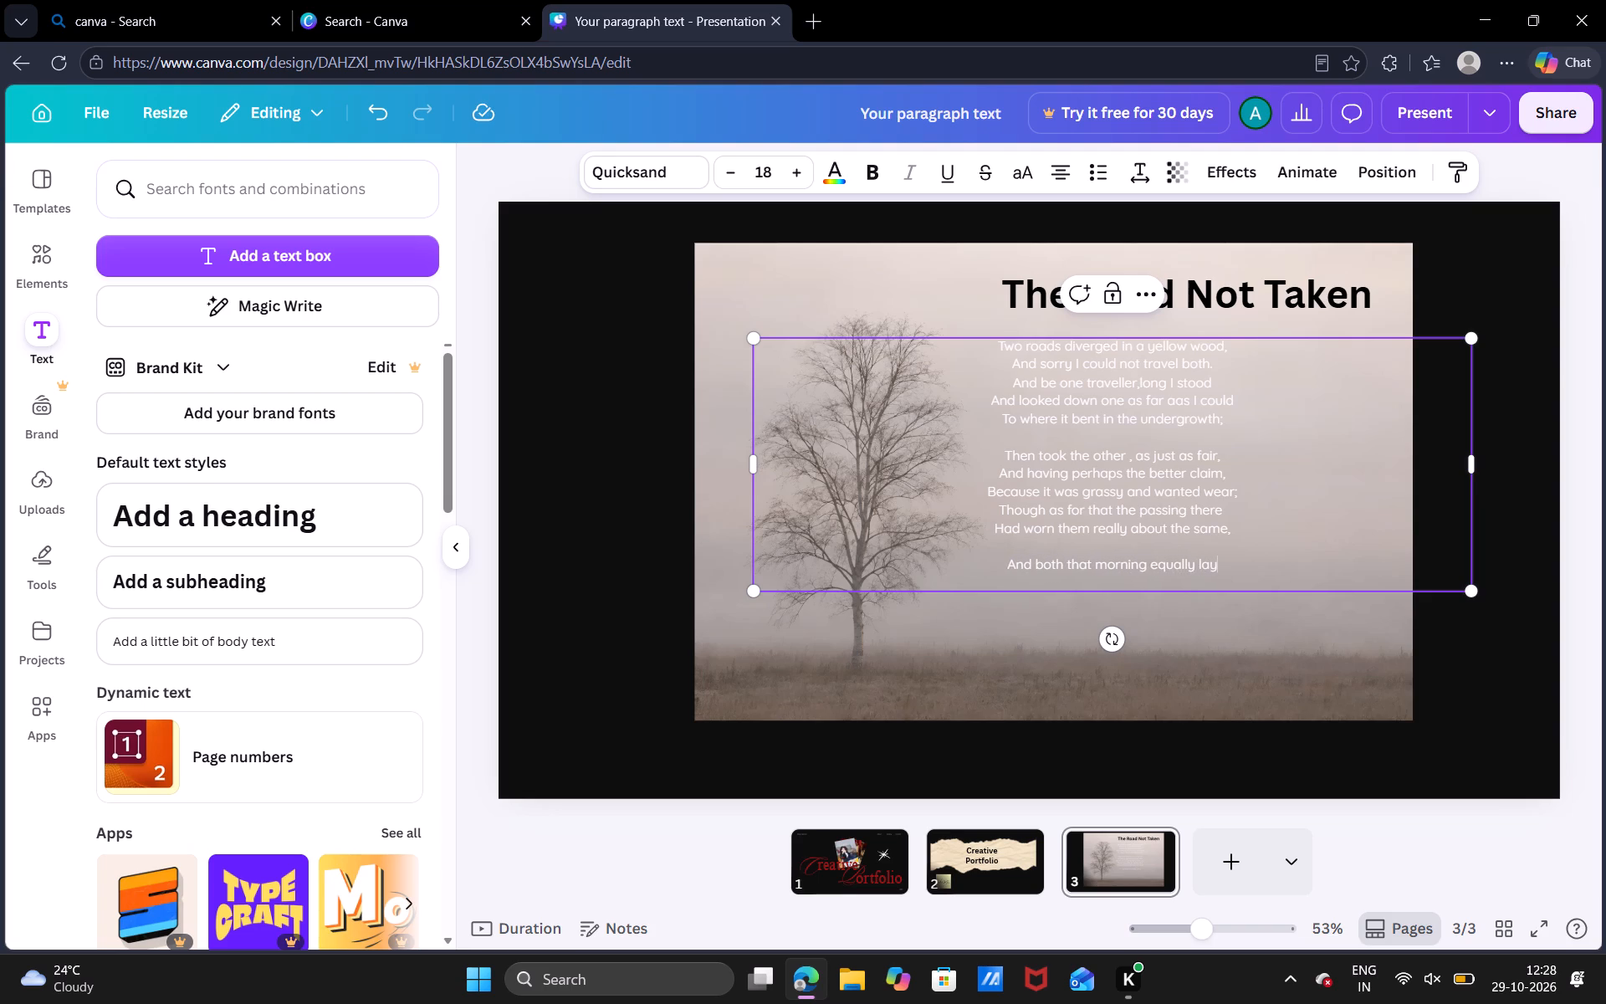
Add the third stanza's second line "In leaves no step had trodden black.".
key("Return")
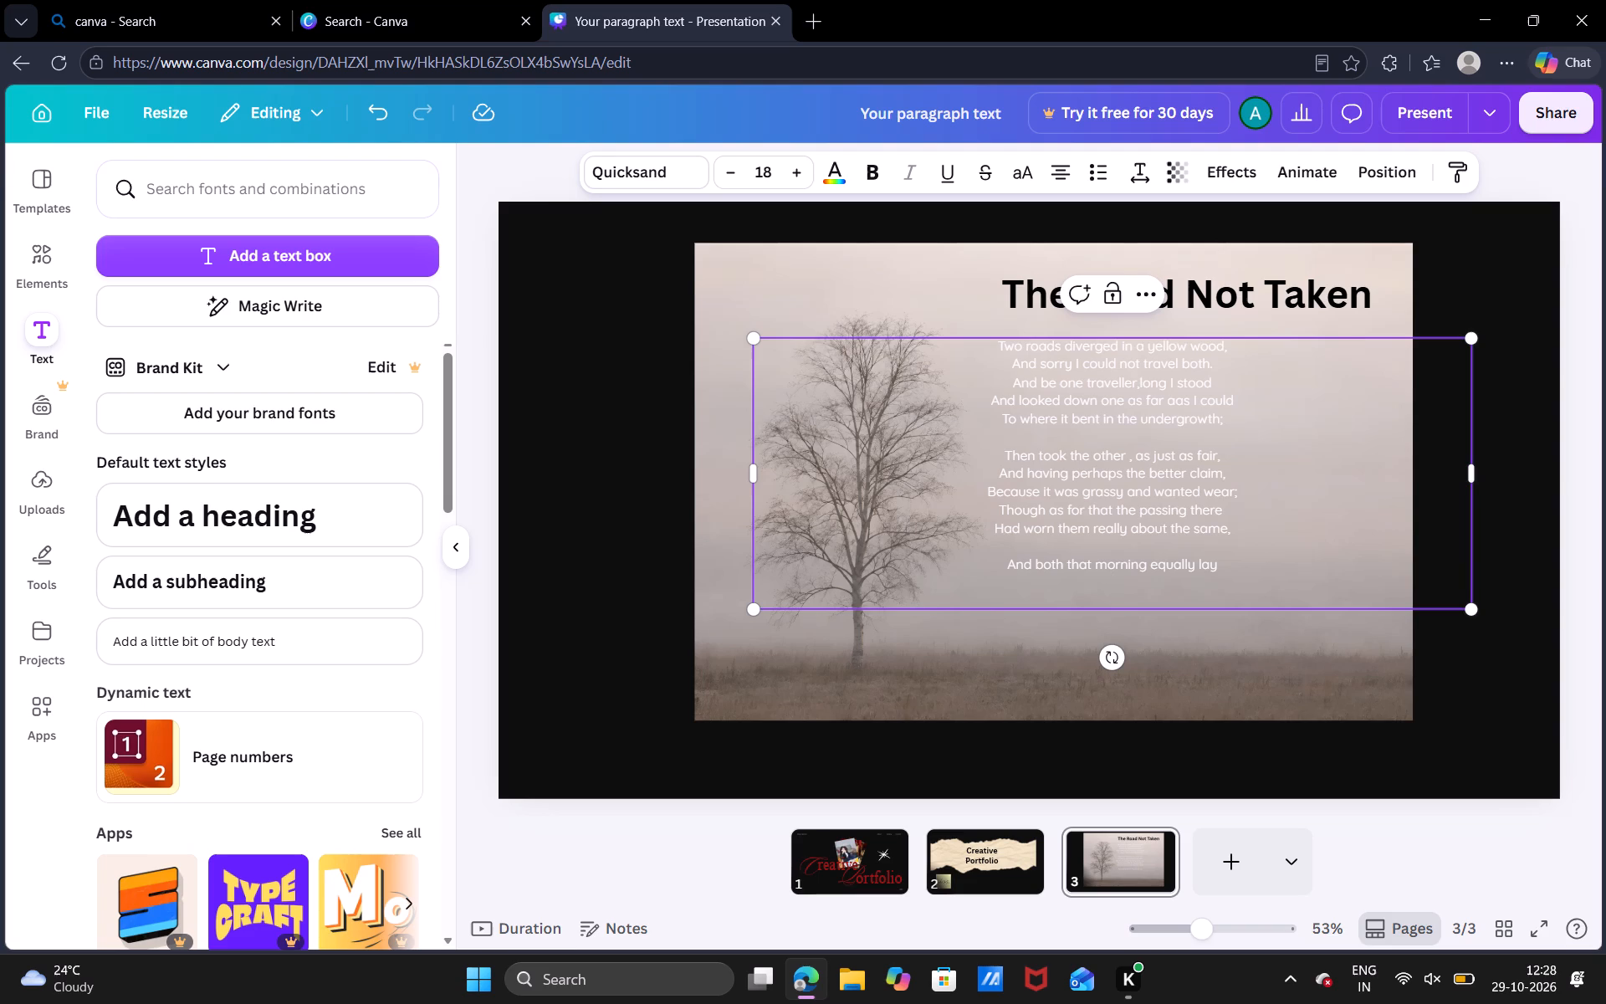
key("i")
type("n")
key("space")
type("leaves")
key("space")
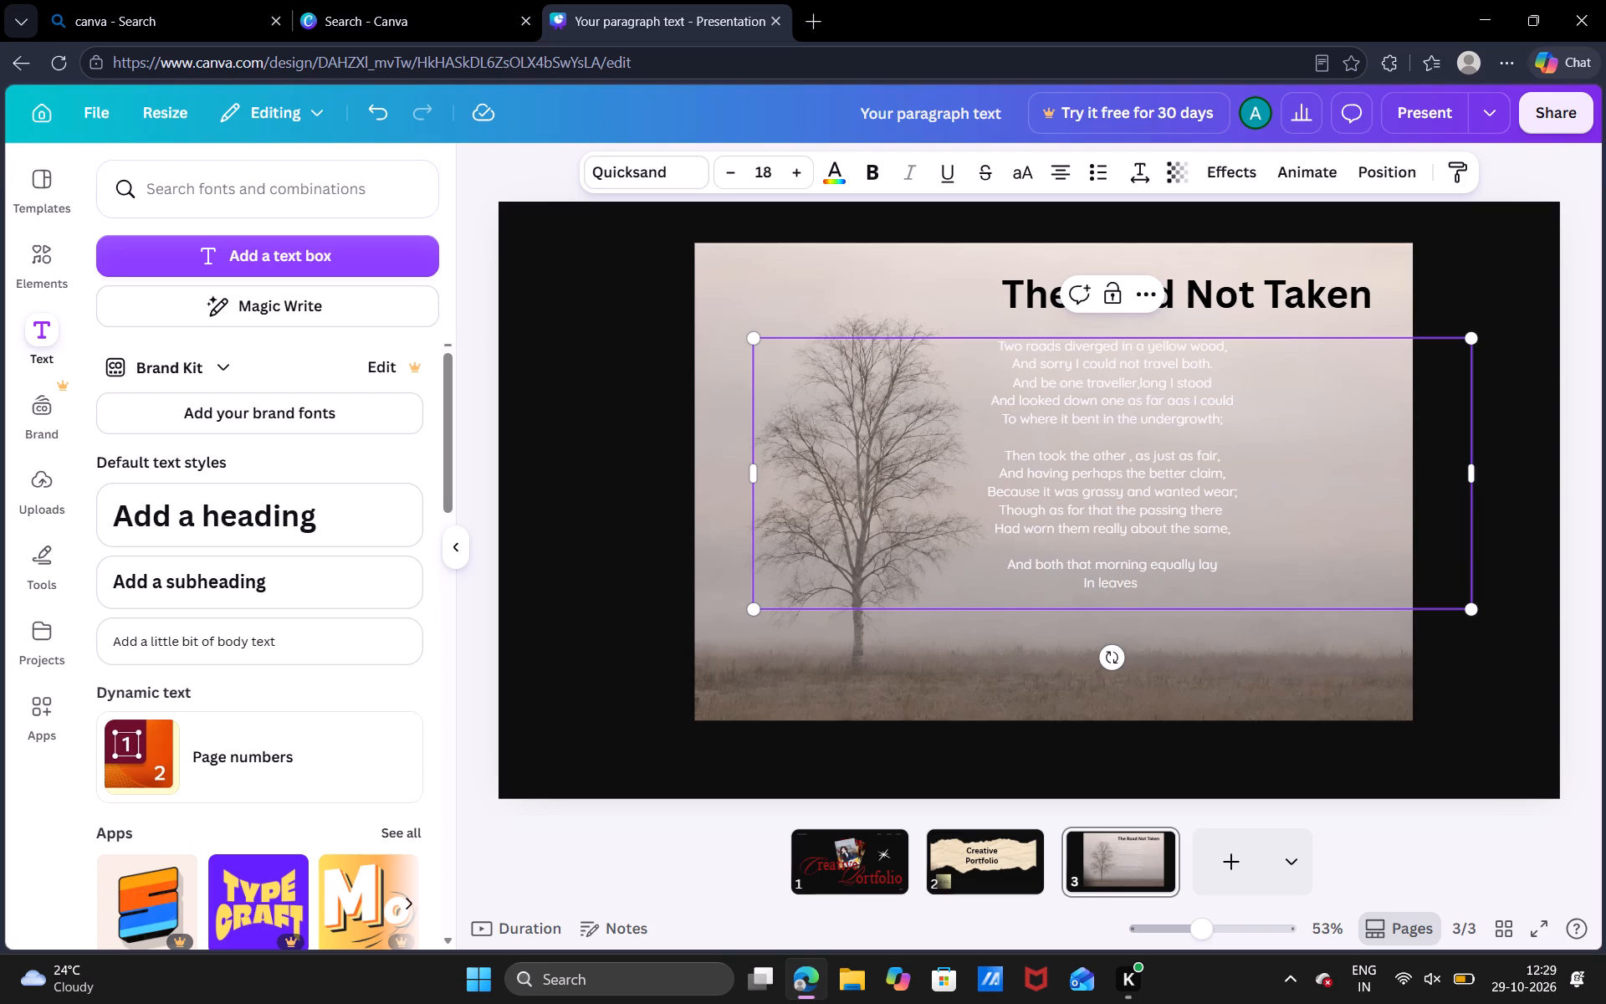
type("no step")
key("space")
type("had")
key("space")
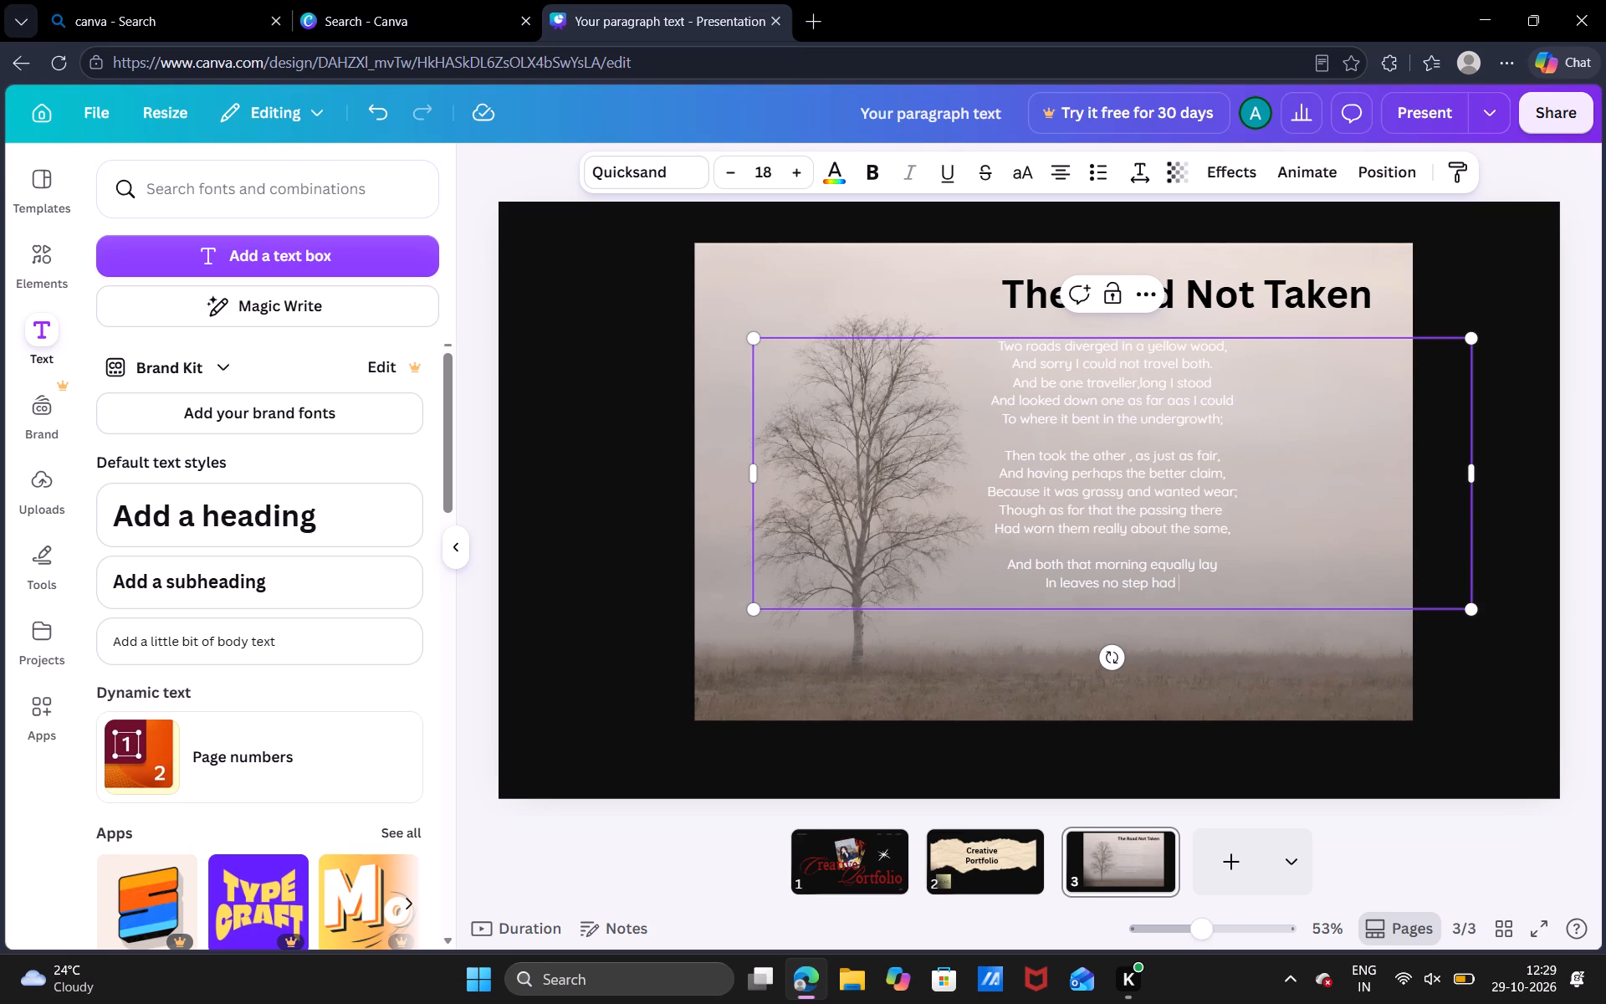
type("trodden black")
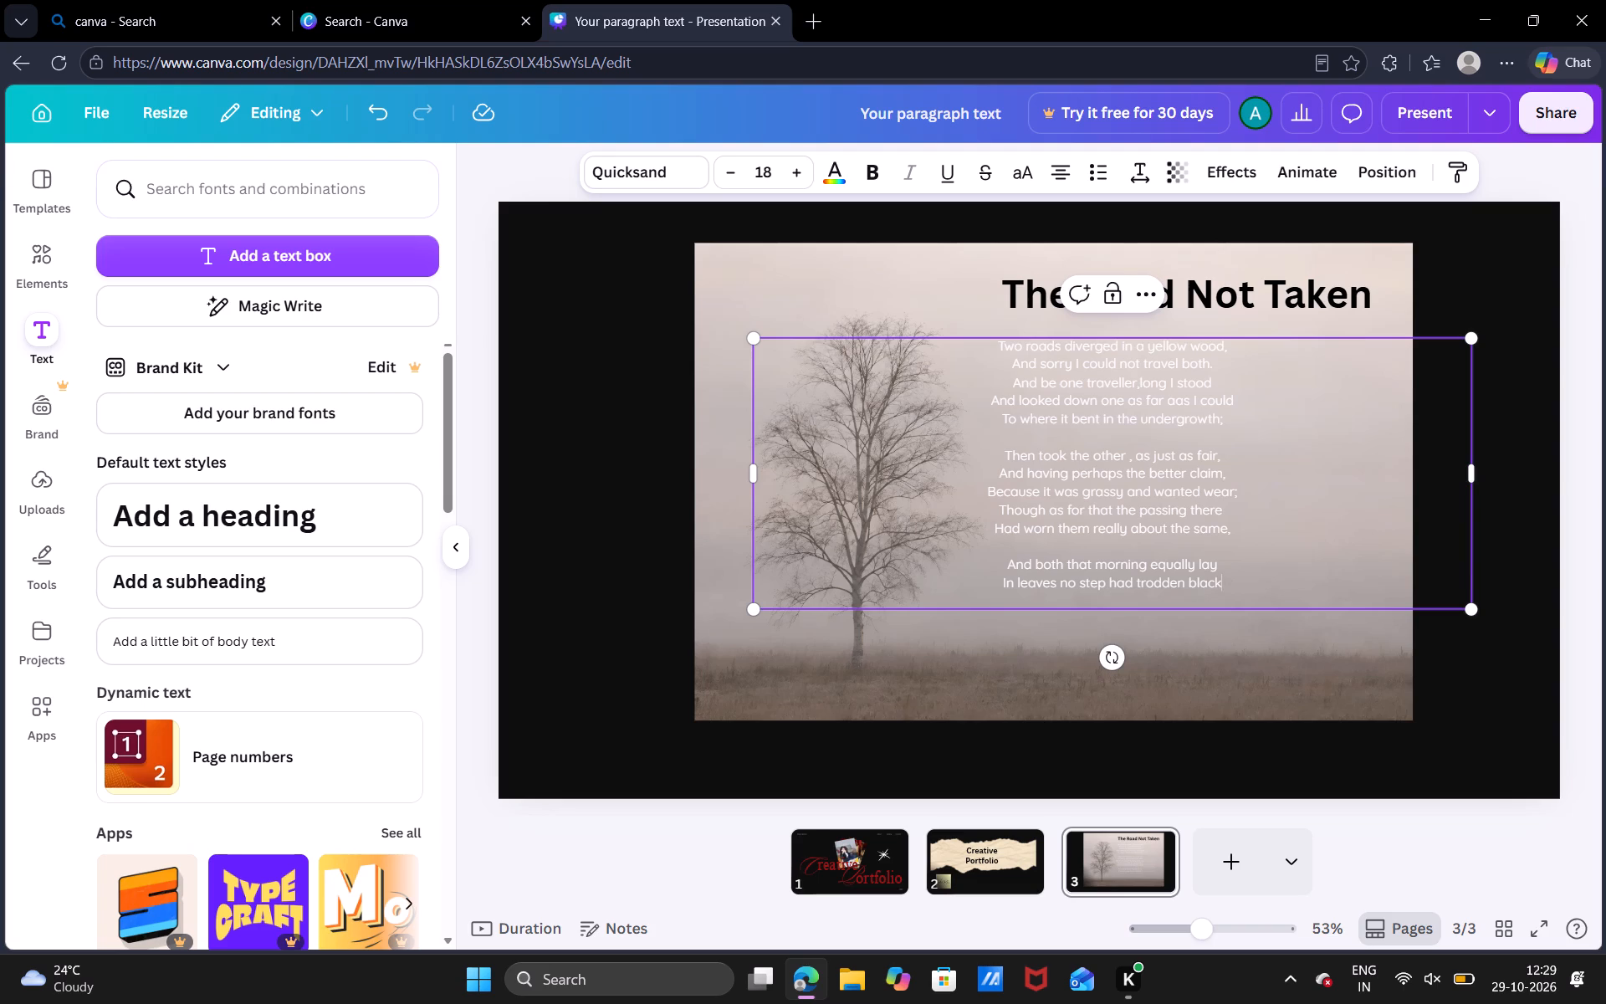
key("period")
Add the third stanza's third line "oh,I kept the first for another day!".
key("Return")
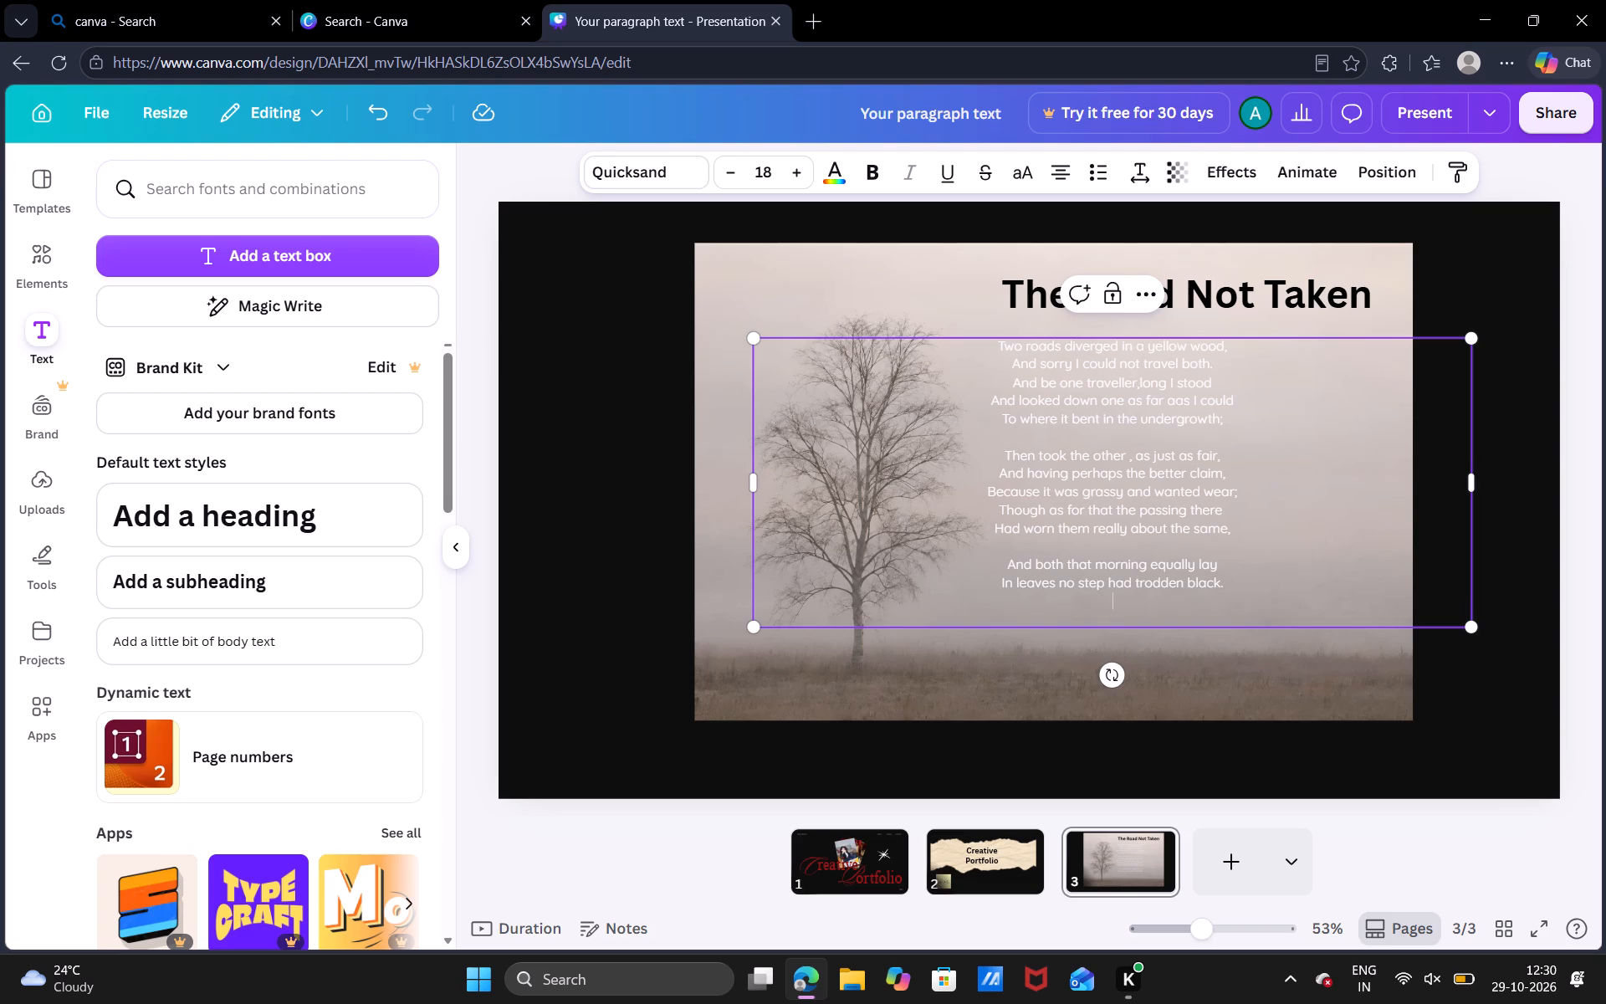
type("oh")
key("comma")
key("i")
key("space")
type("kept")
key("space")
type("the first")
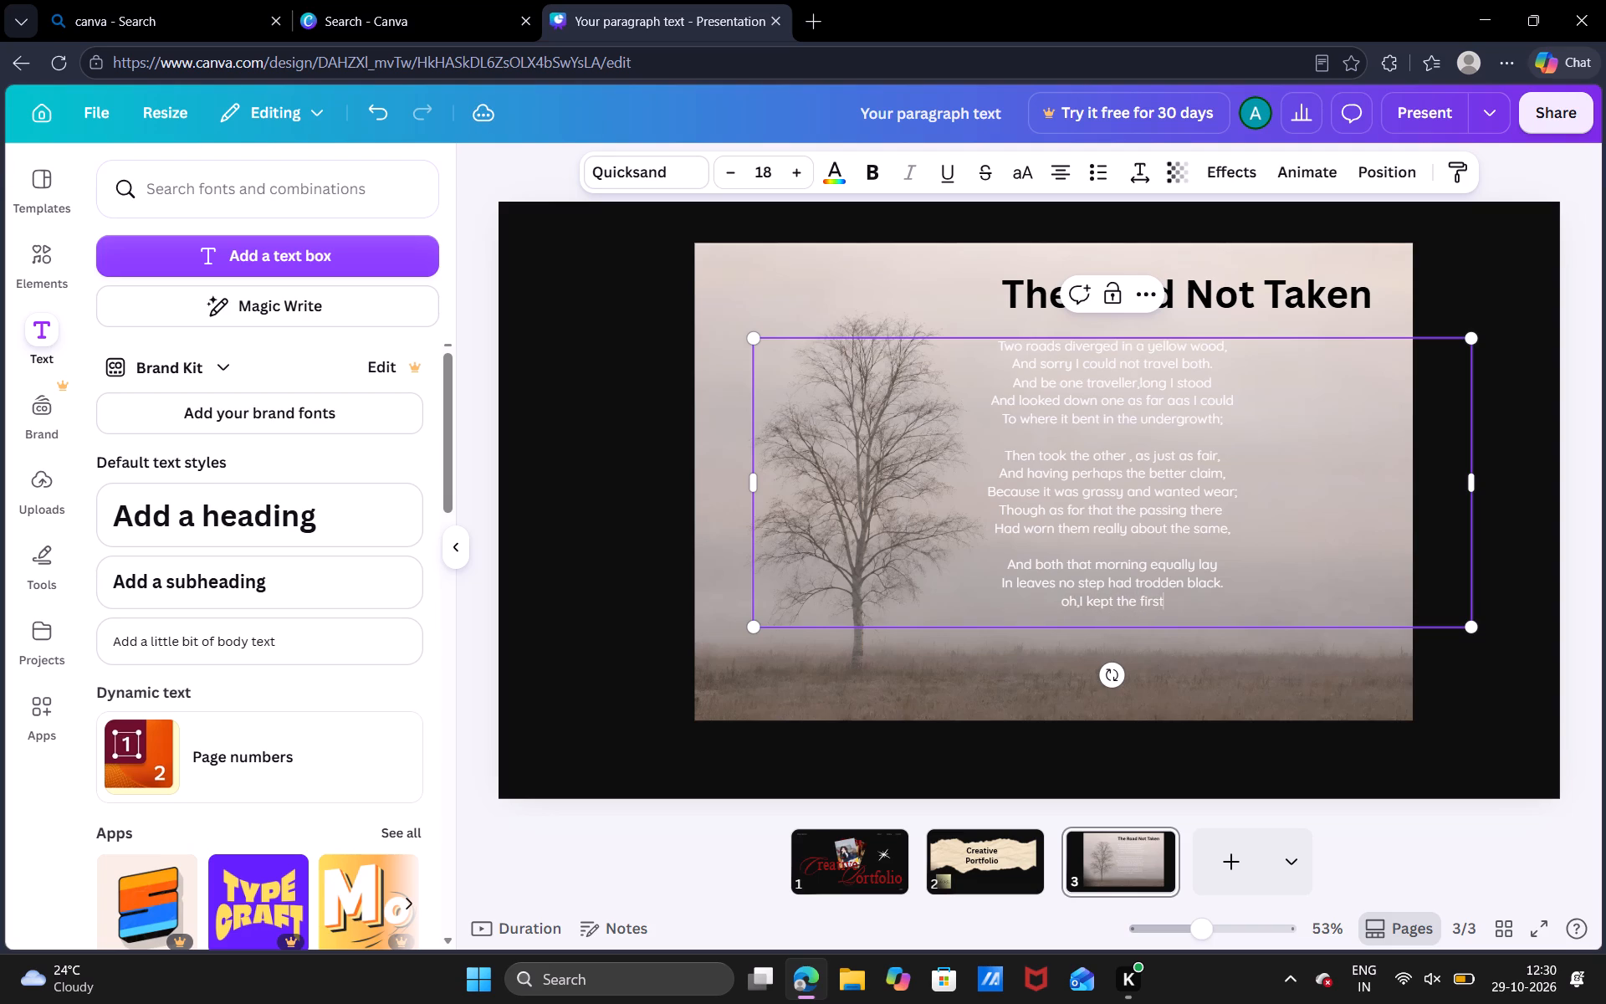
key("space")
type("for a")
type("nother day")
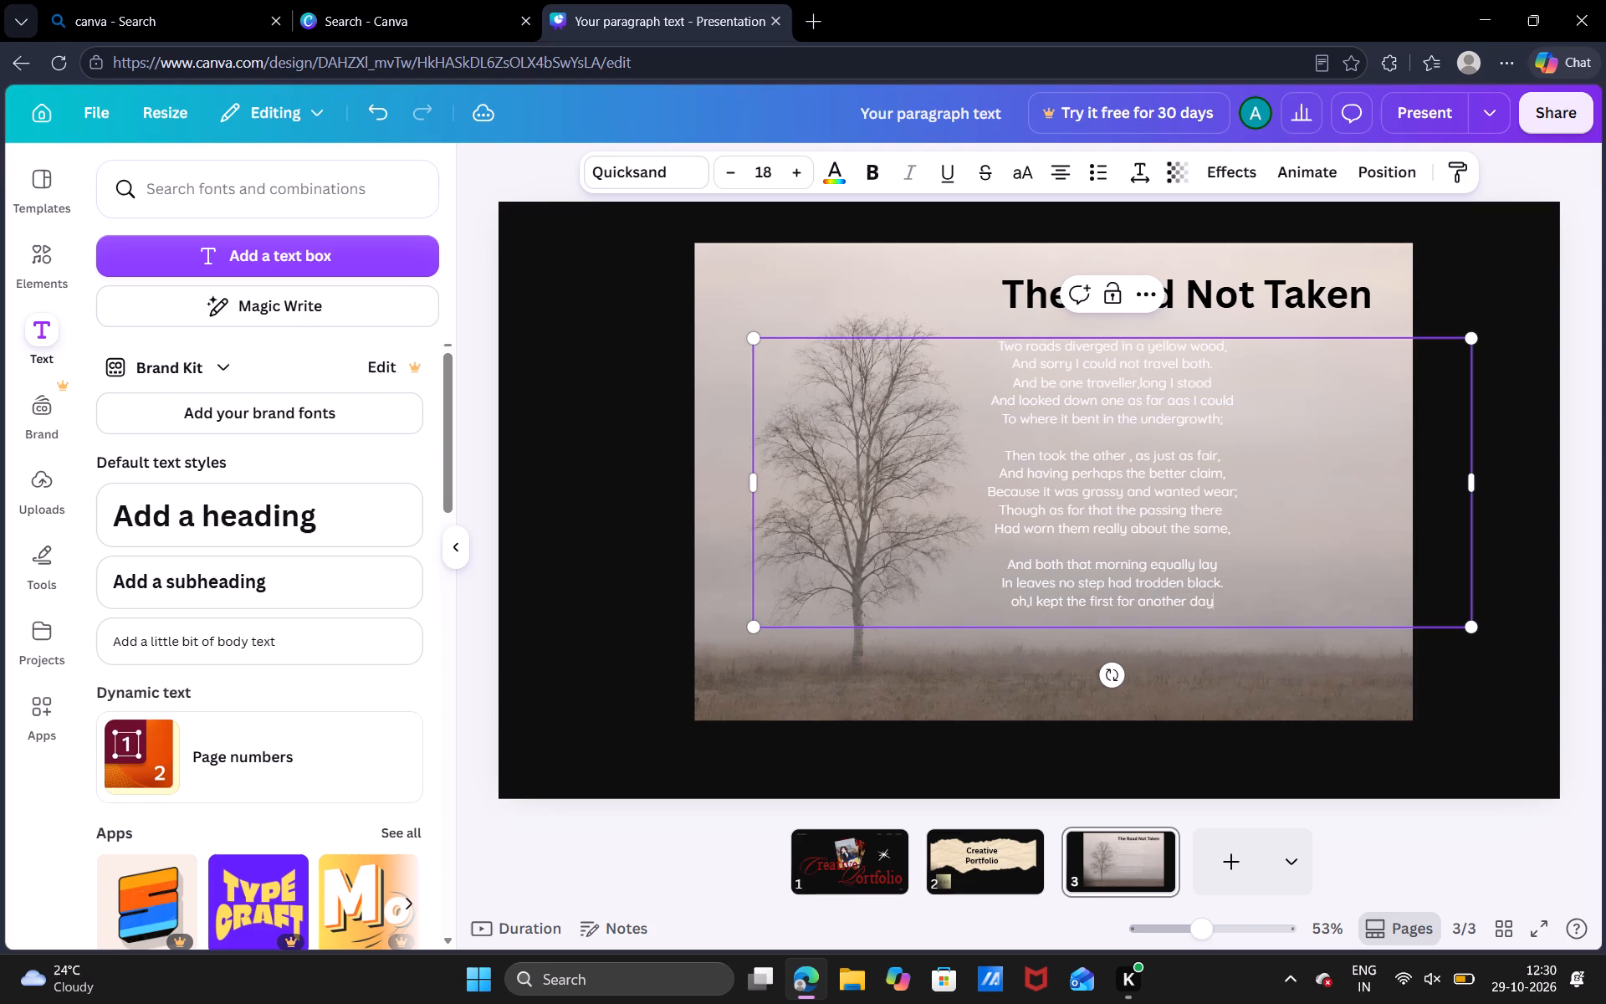
key("shift+exclam")
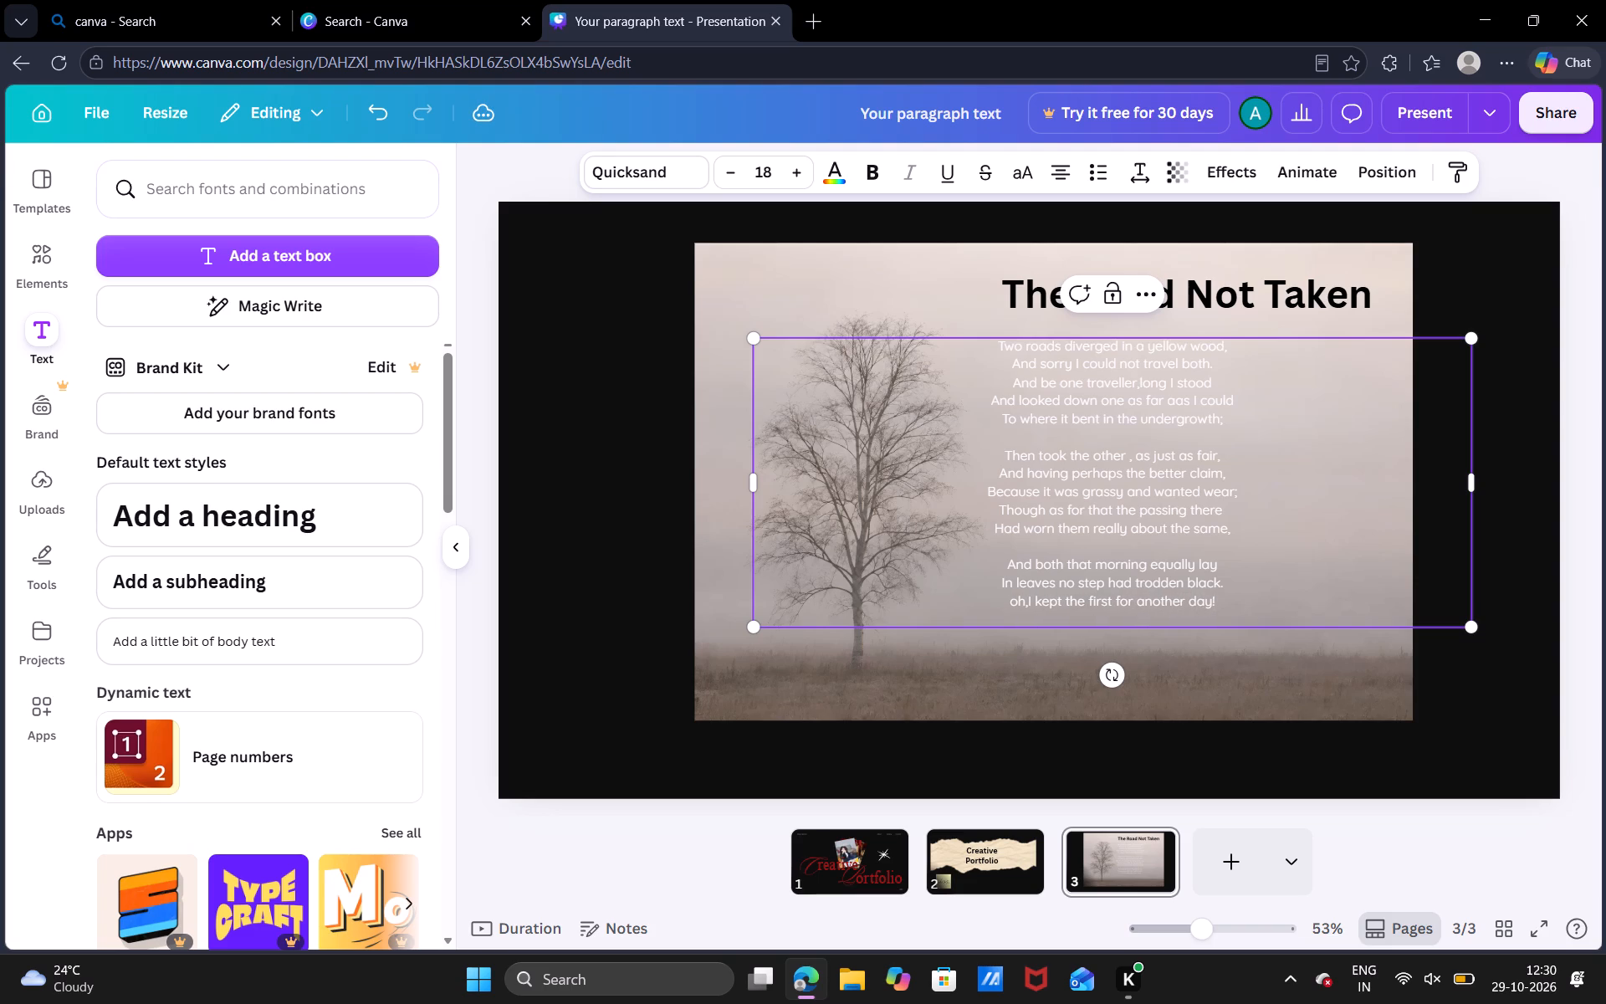
Add the third stanza's fourth line "Yet knowing how way leads on to way," on a new line.
key("Return")
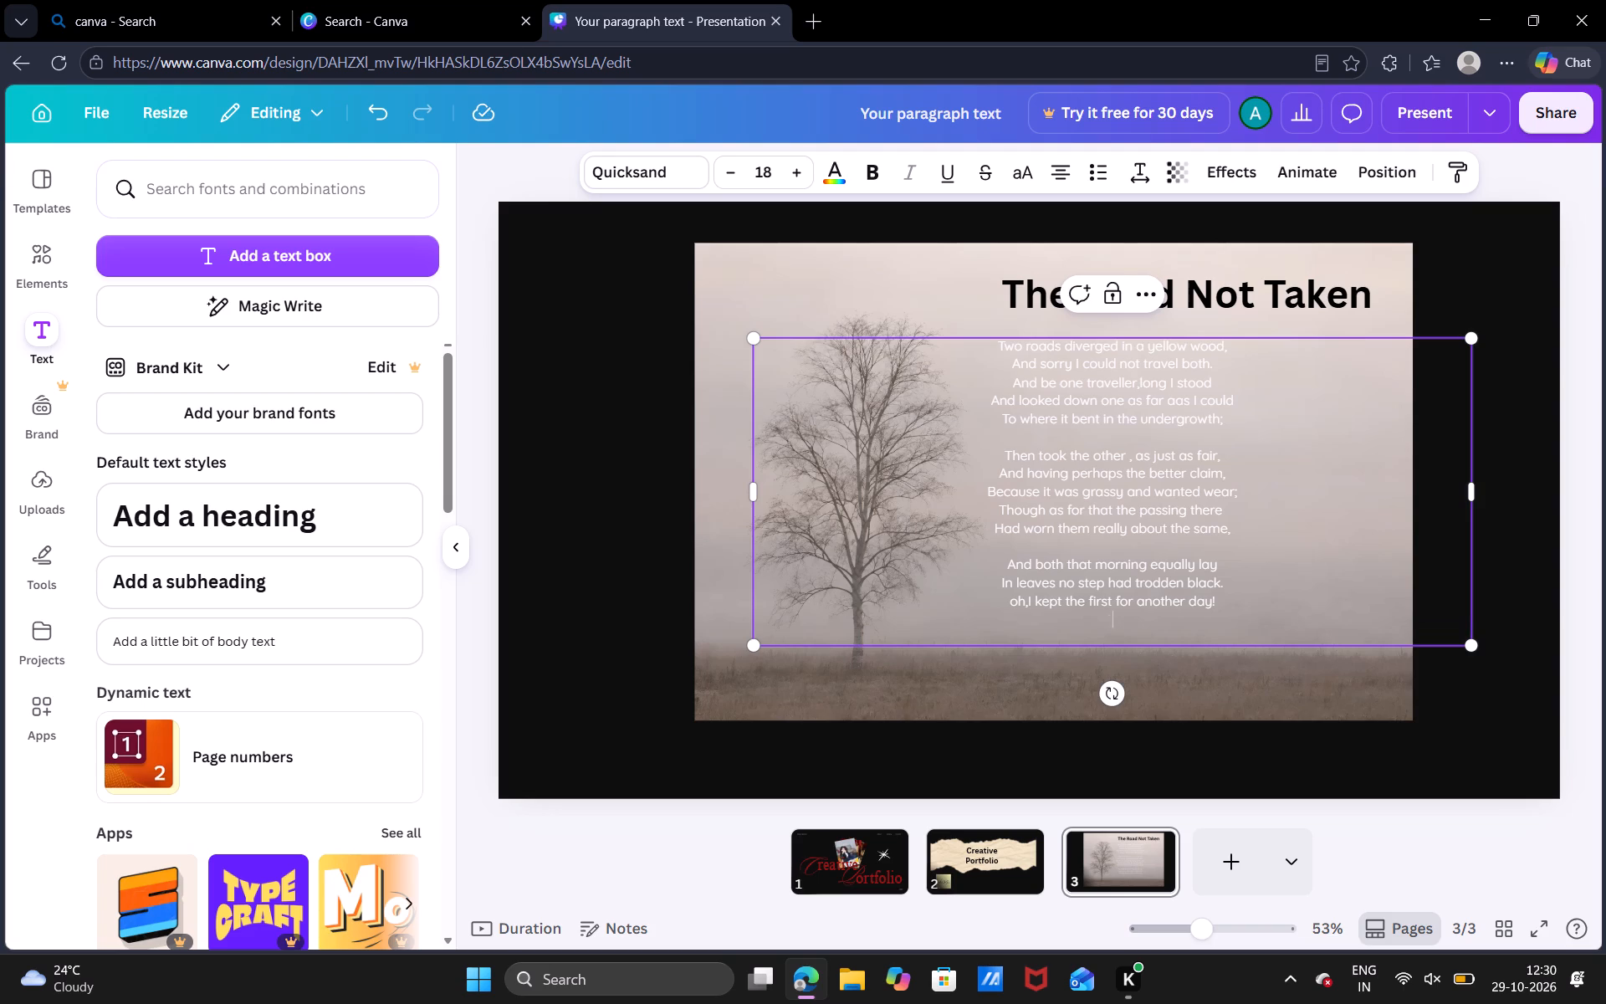
key("y")
type("et kno")
type("wing")
key("space")
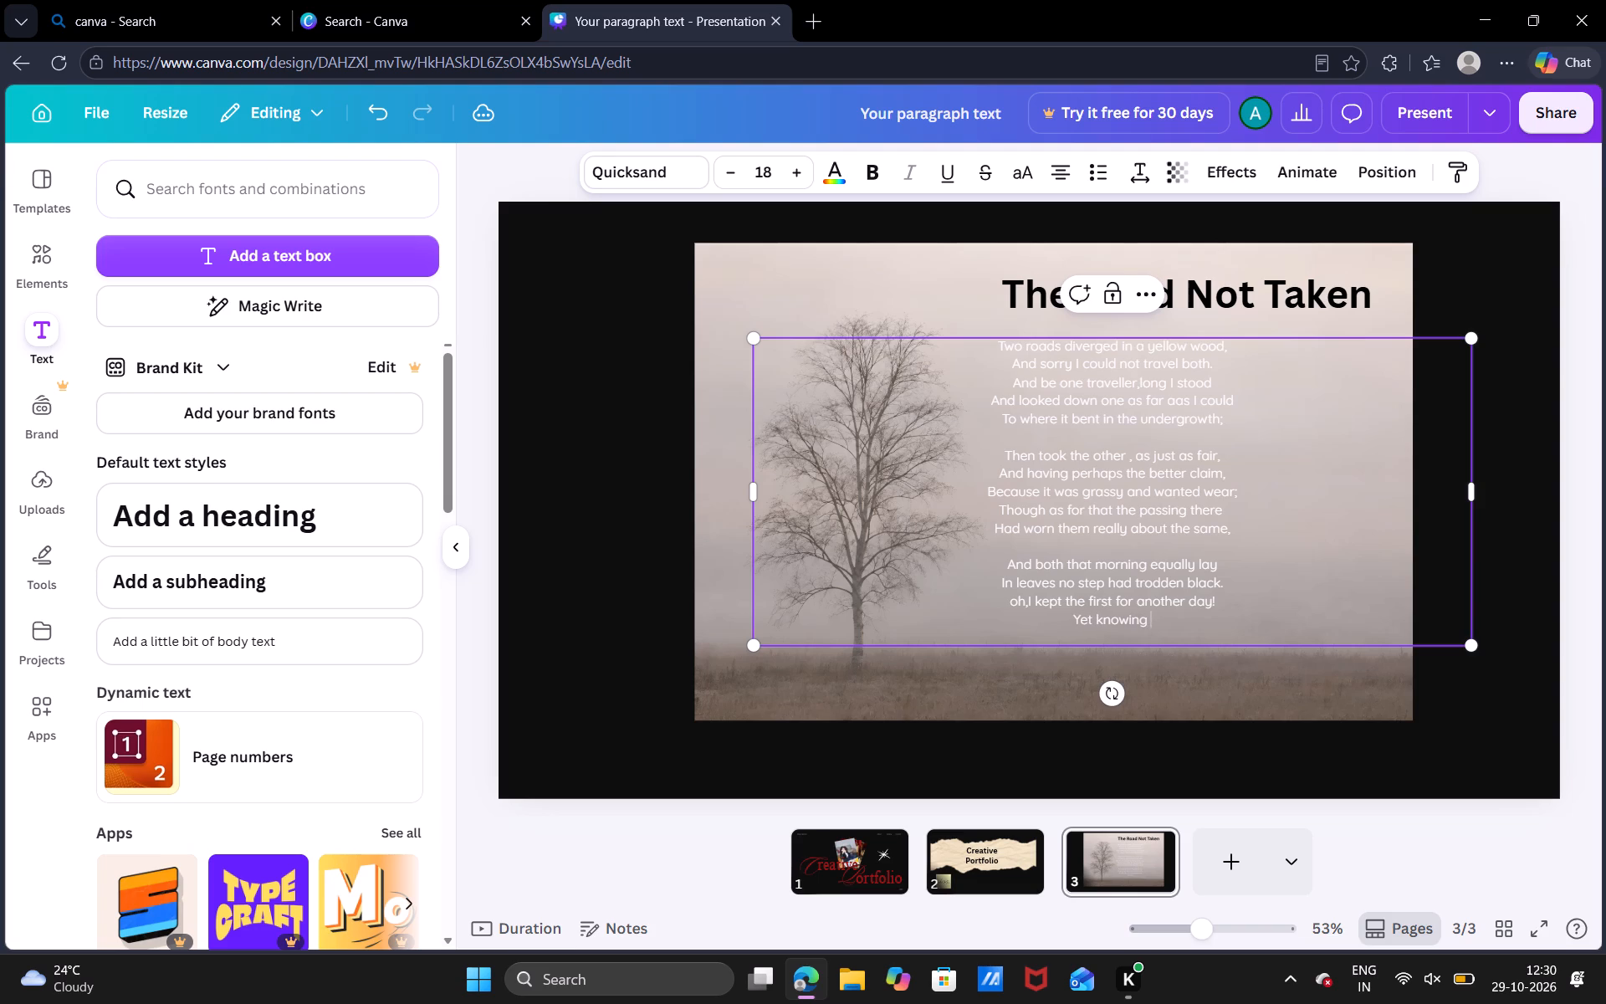
type("how ways")
key("space")
key("BackSpace")
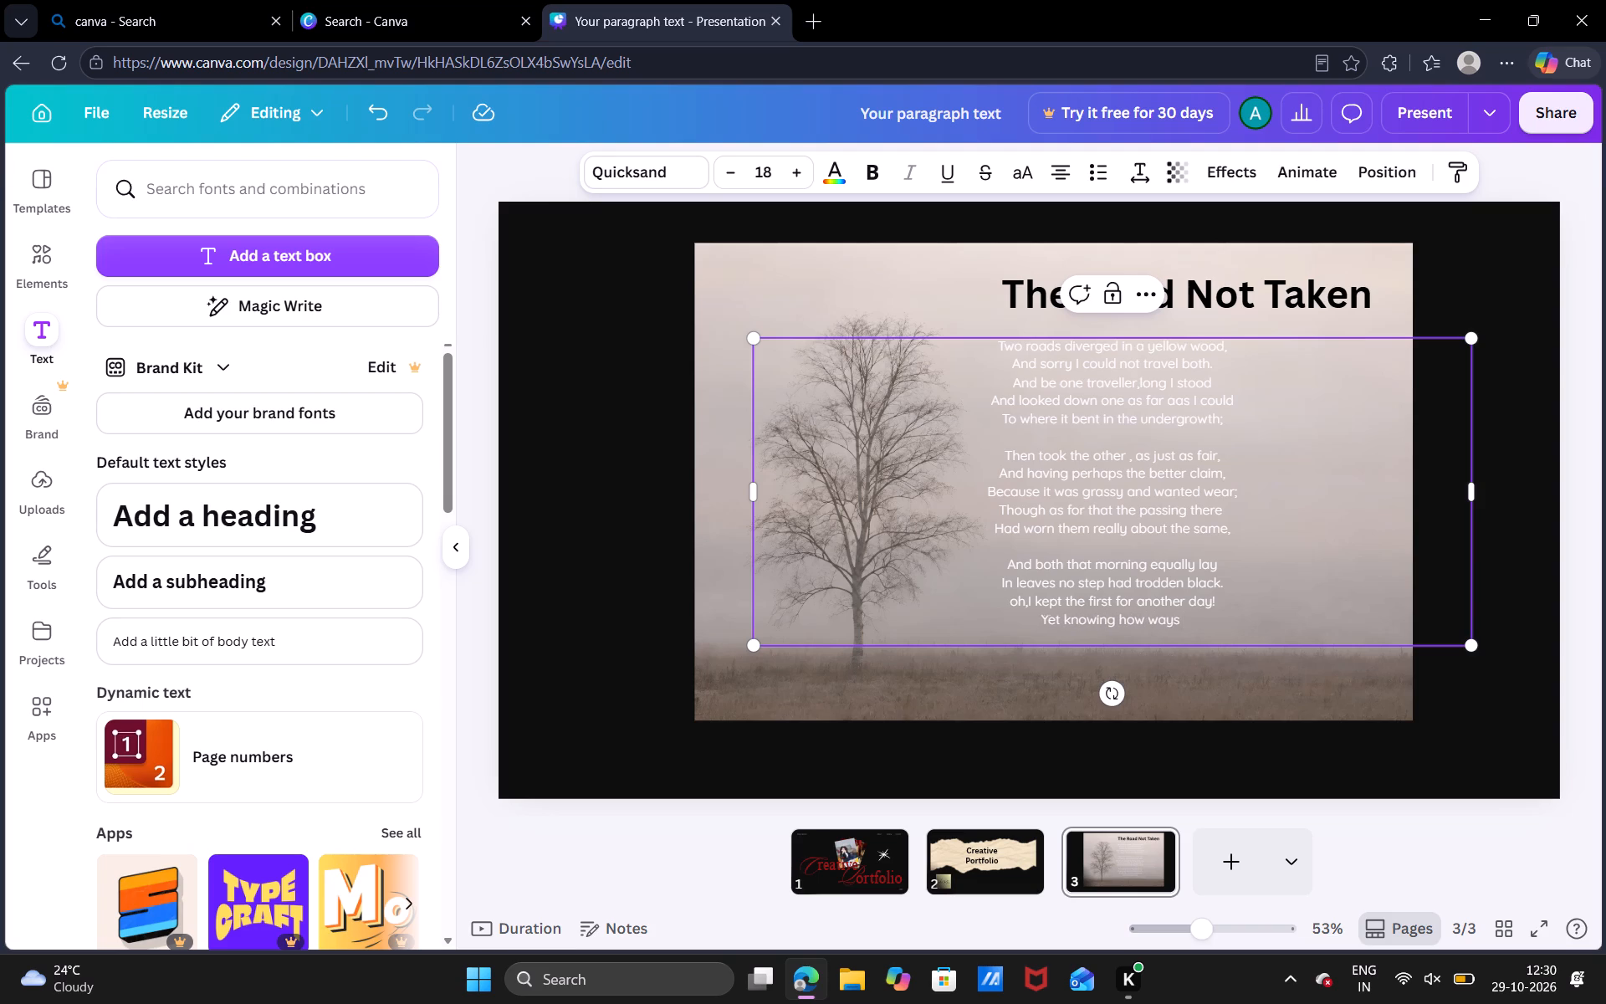
key("BackSpace")
key("n")
key("BackSpace")
key("space")
type("leads")
key("space")
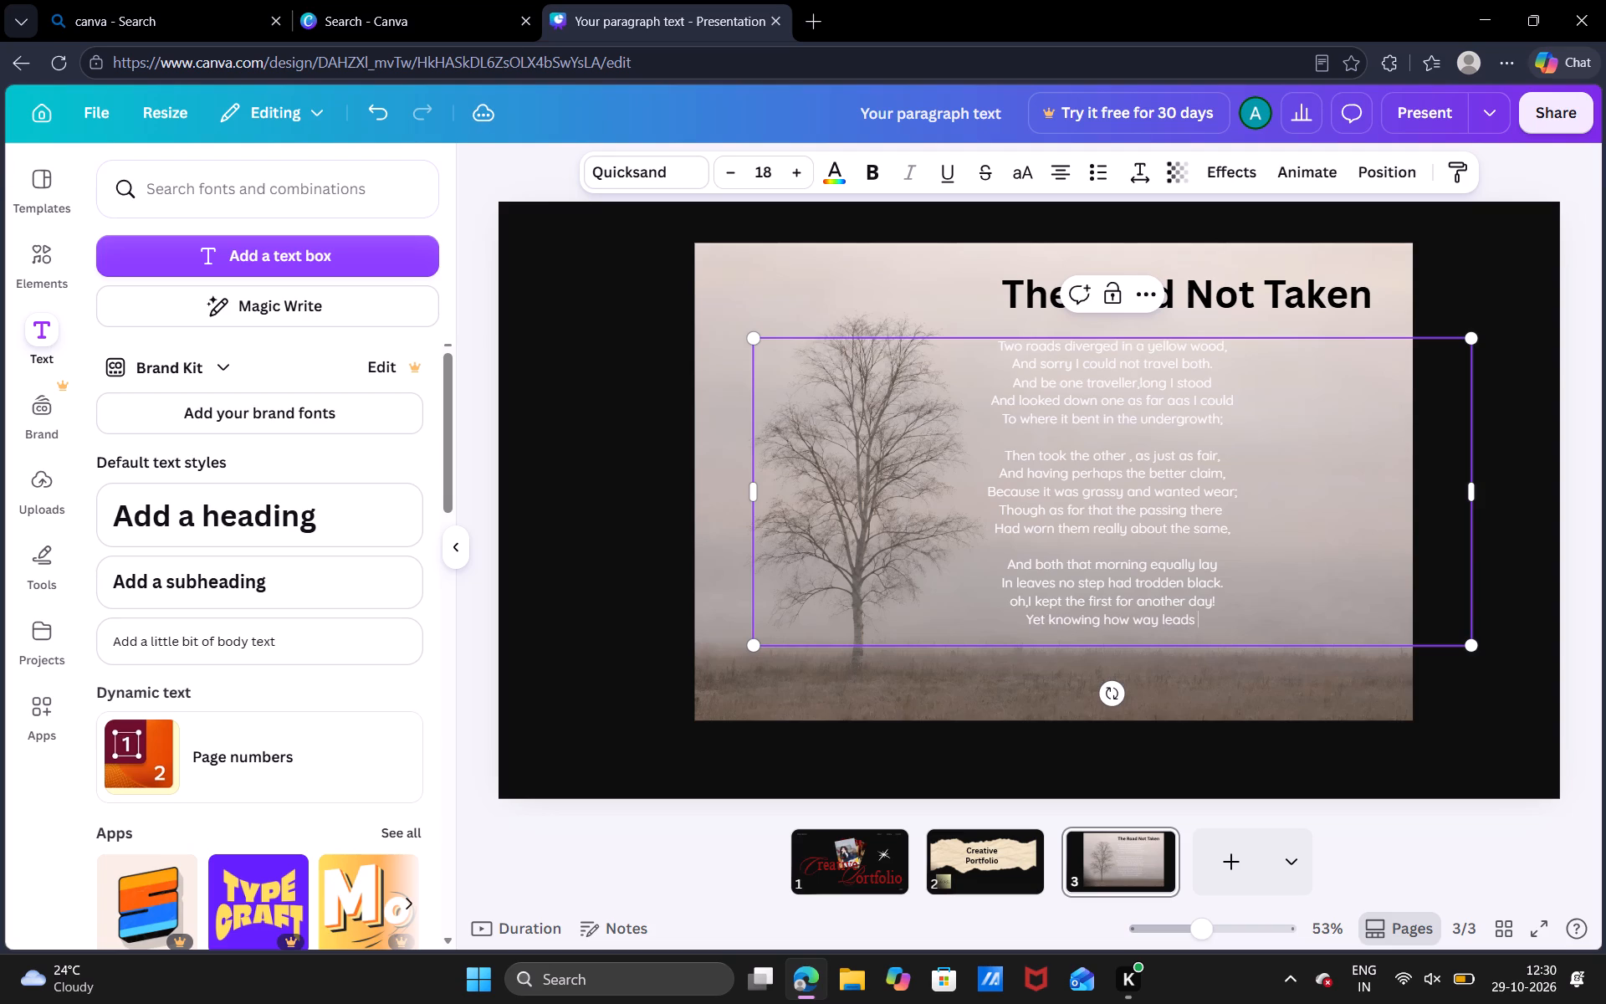
type("on to")
key("space")
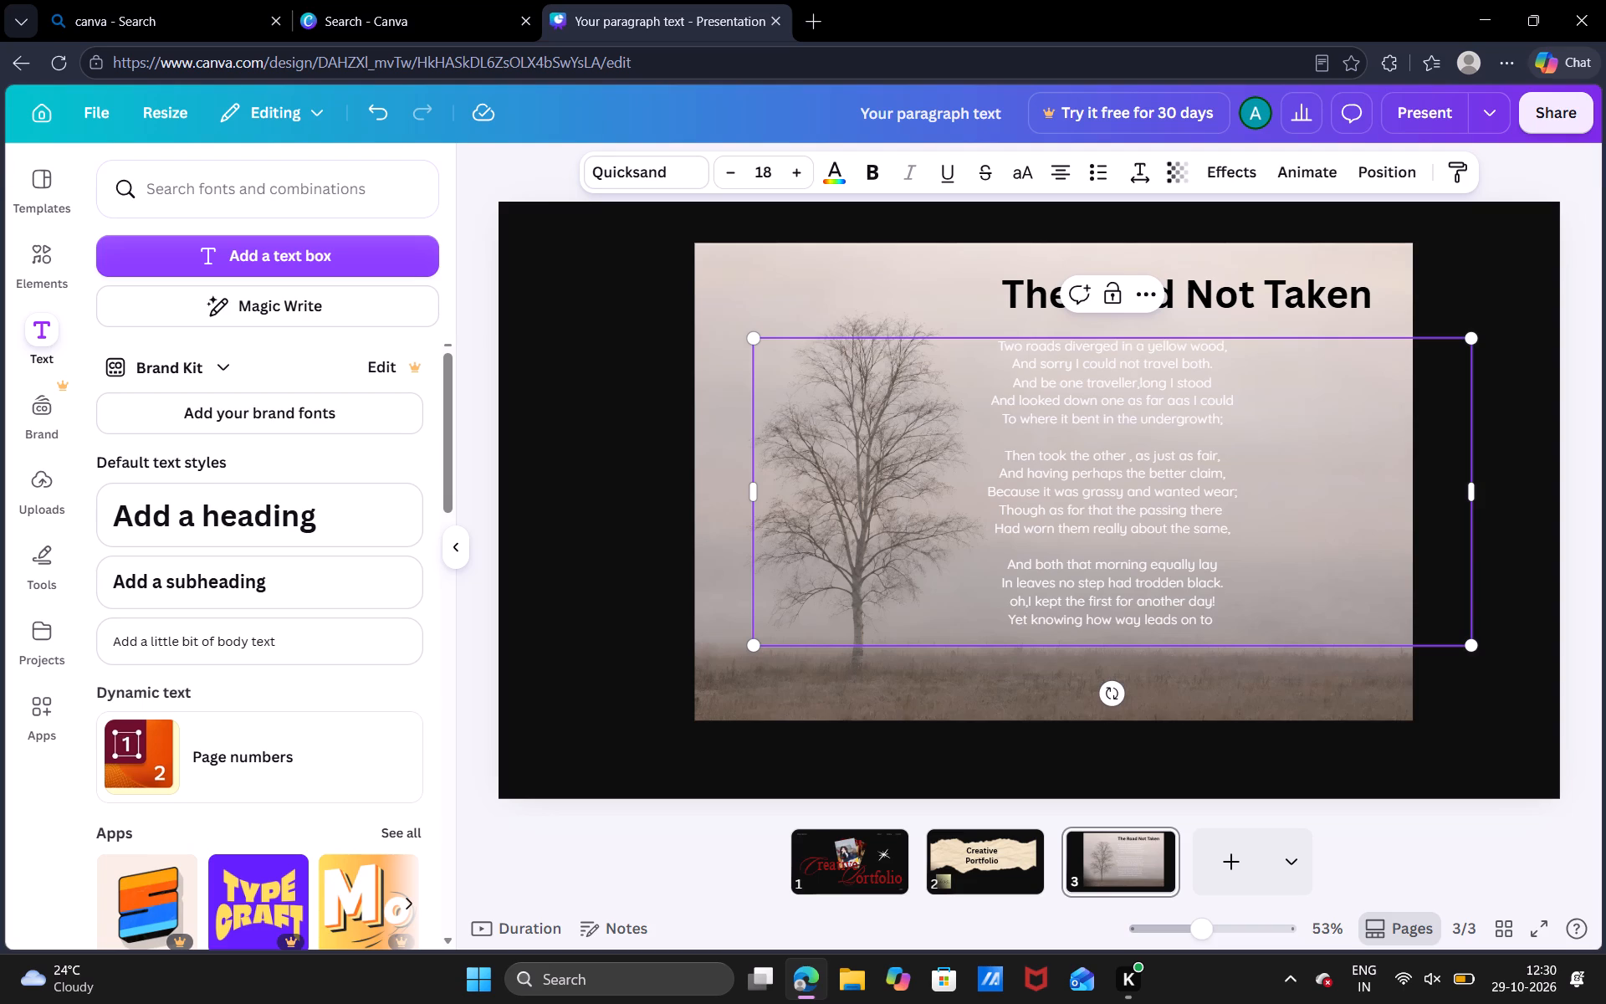
type("way")
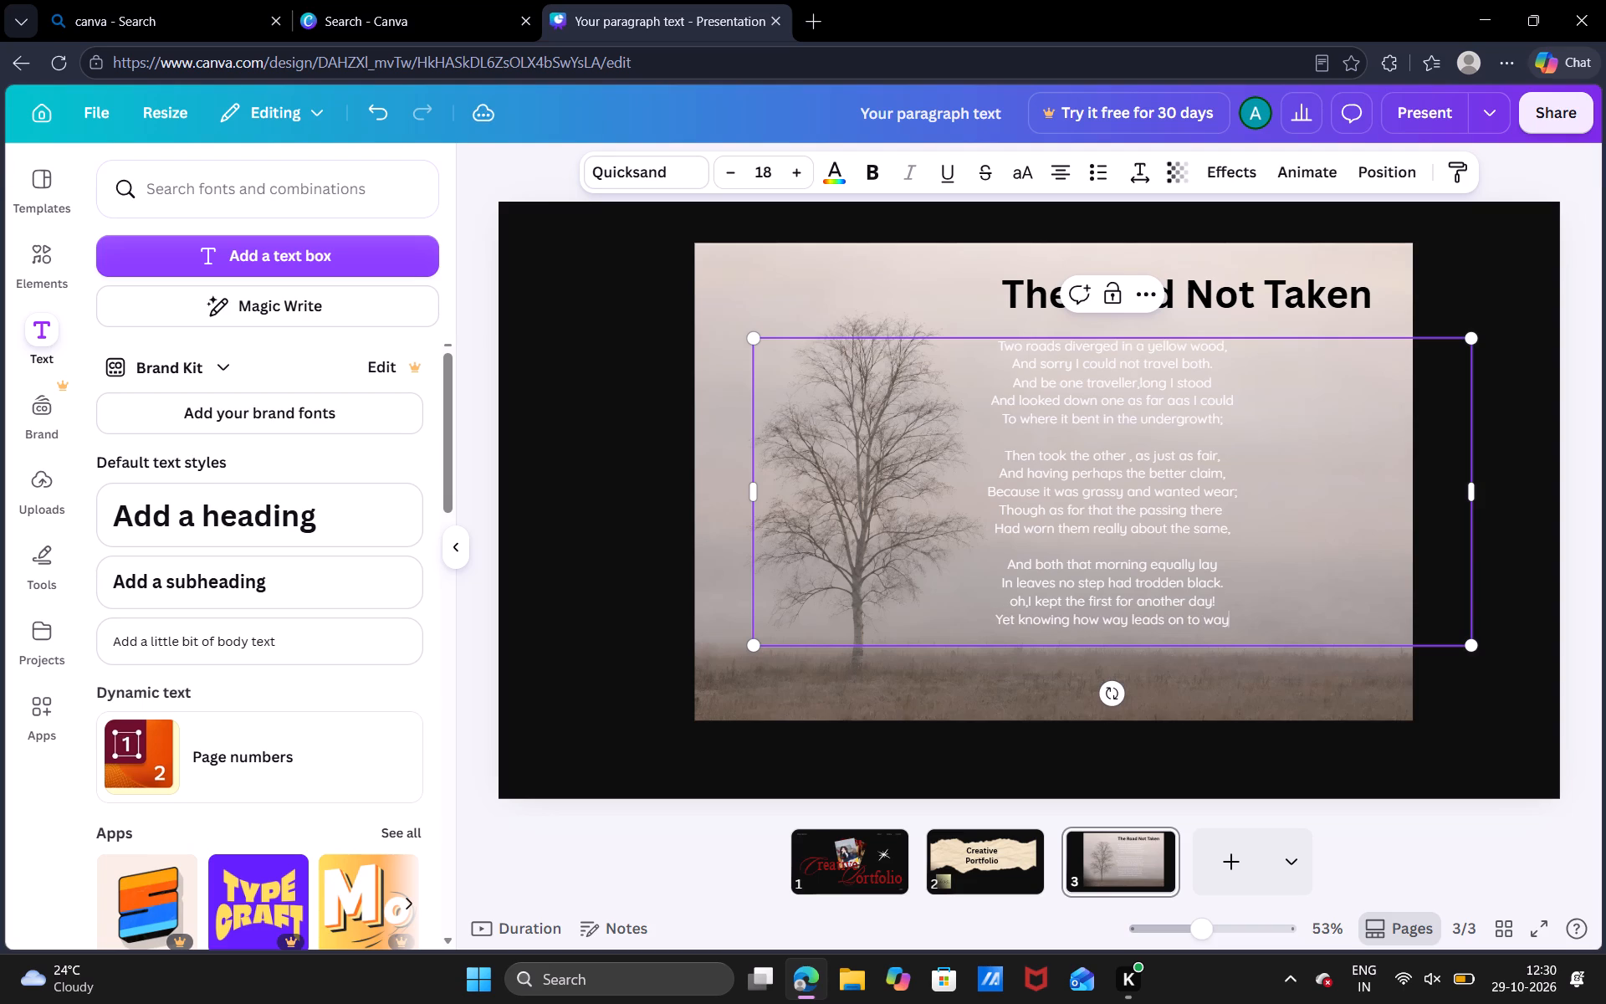
key("comma")
Add the third stanza's fifth line "I doubted if I should ever come back.", correcting the mistyped "doubted".
key("Return")
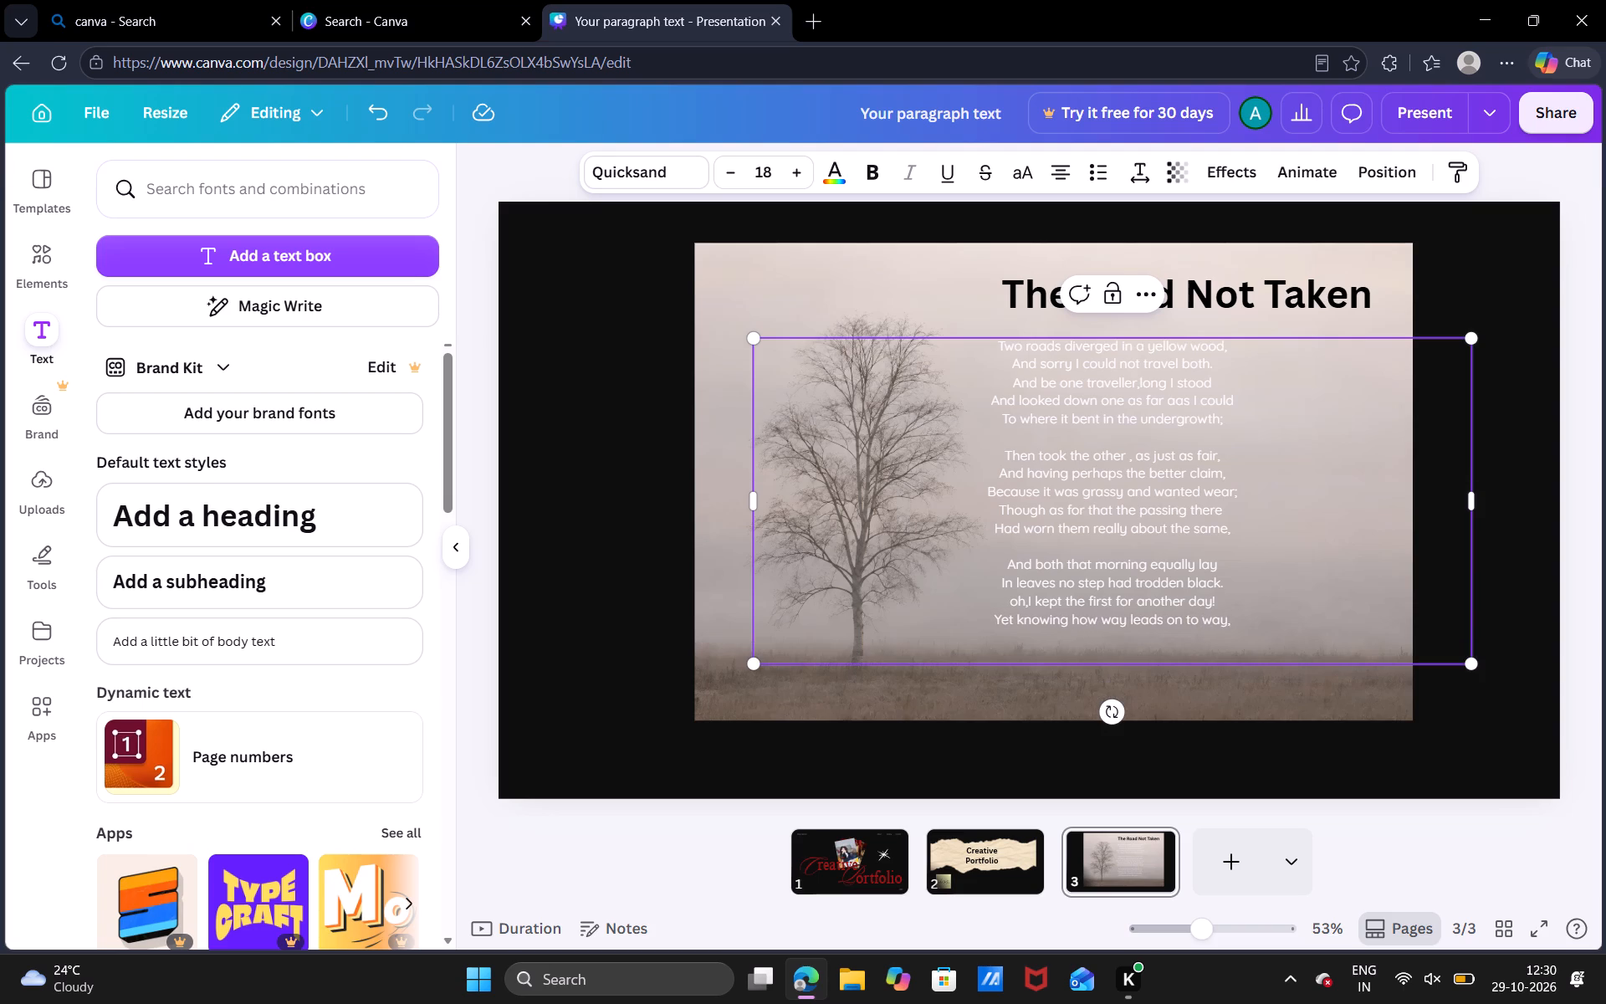
key("i")
key("space")
type("diubted")
key("space")
type("if")
key("space")
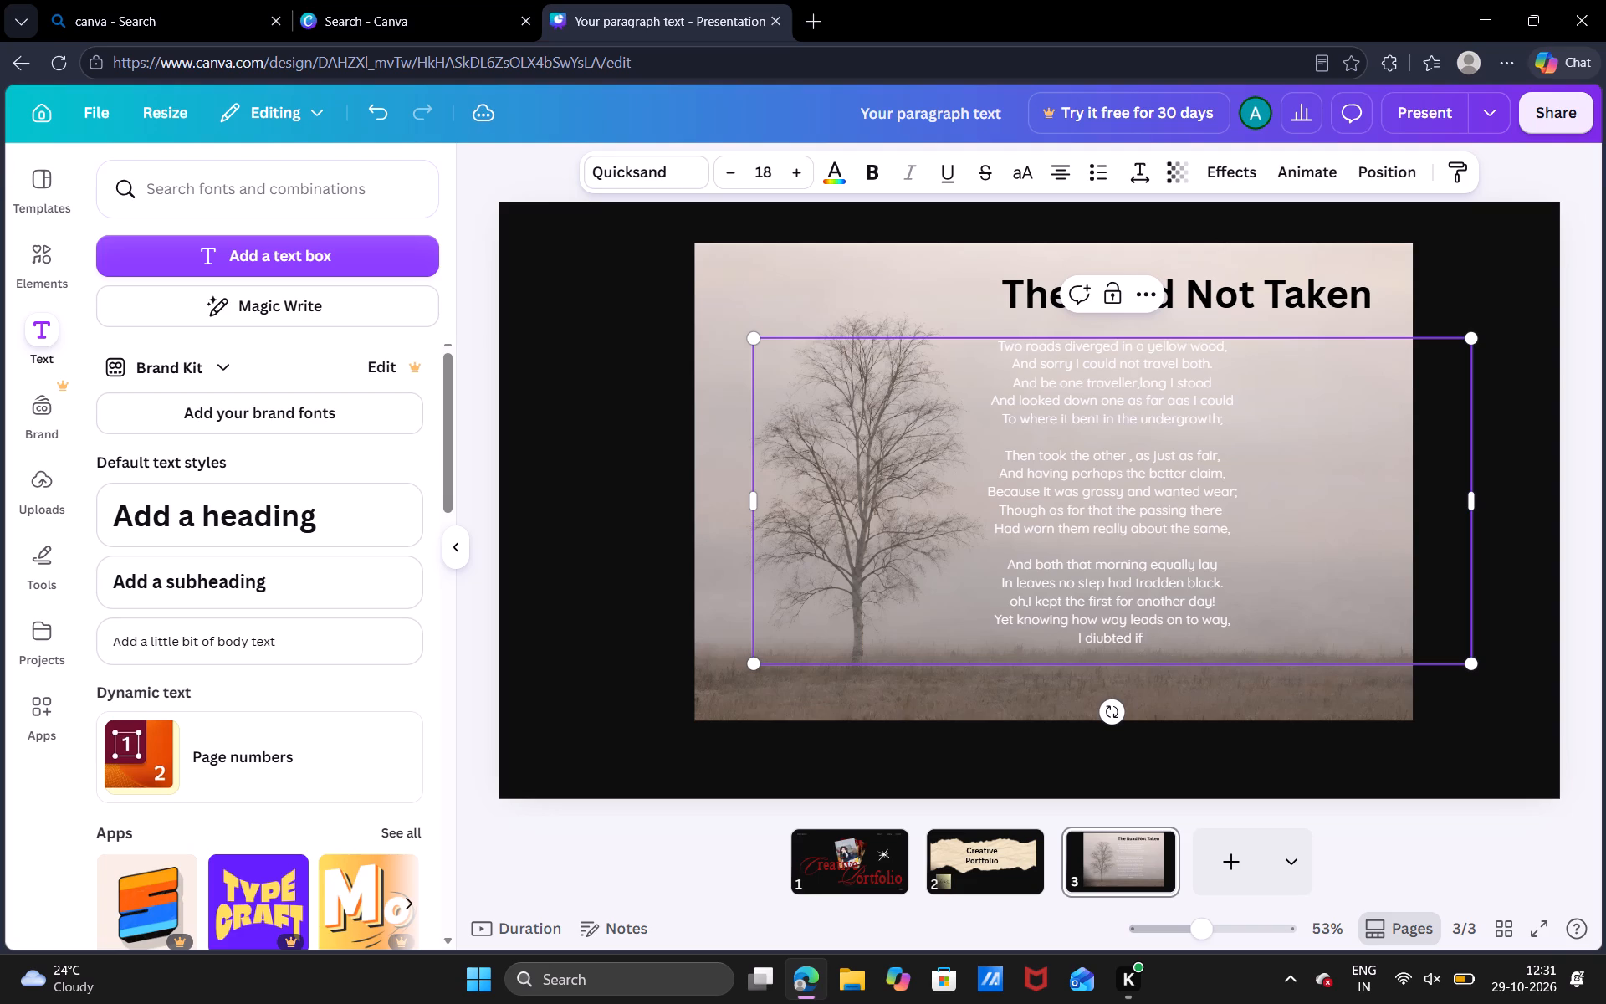
type("I")
key("space")
left_click(1098, 651)
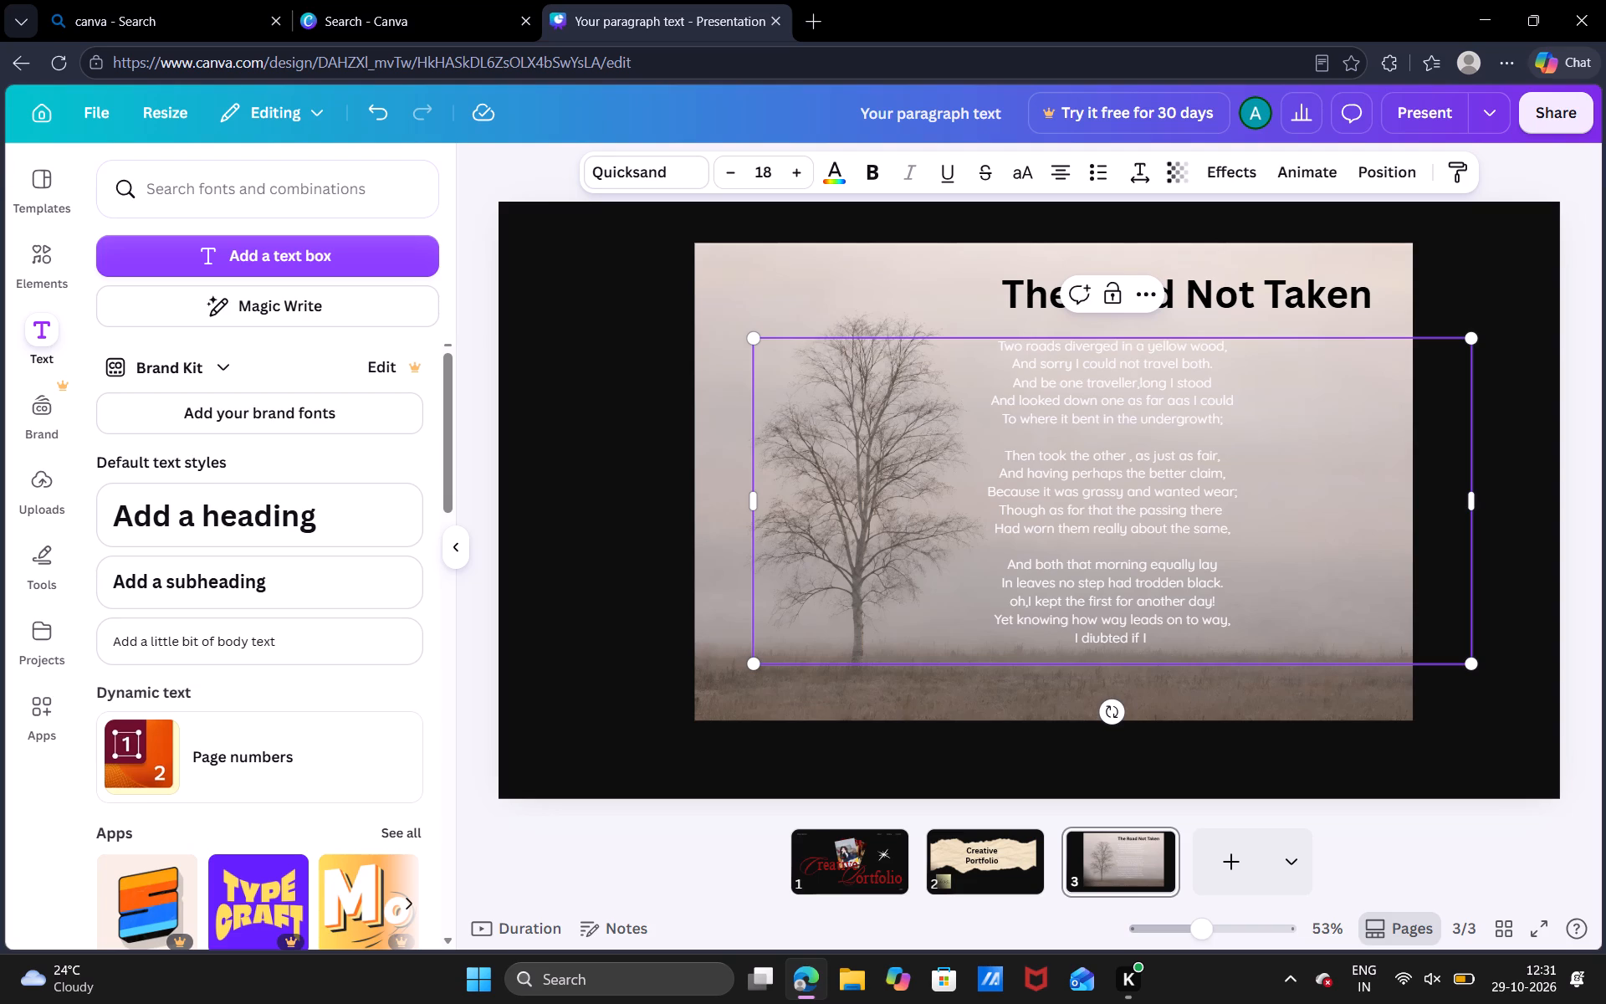
left_click(1098, 643)
key("BackSpace")
key("BackSpace")
type("ou")
left_click(1172, 640)
type("should ever")
key("space")
type("come back")
key("period")
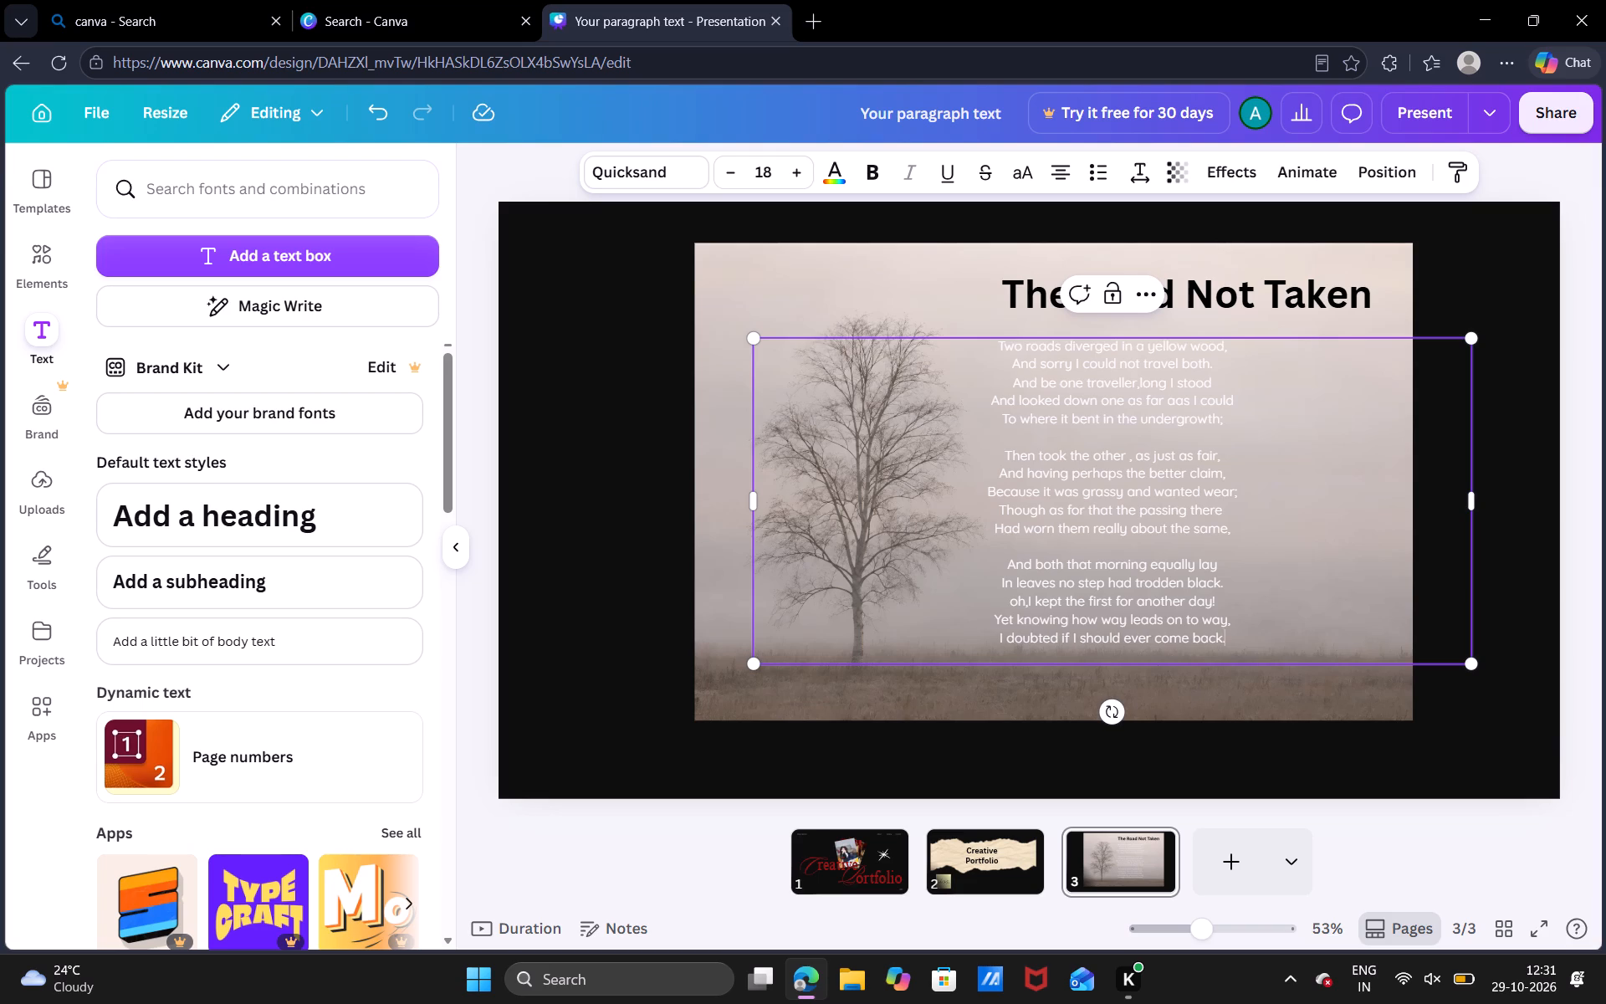
Start the poem's fourth stanza after a blank line with "I shall be telling this with a sigh".
key("Return")
key("Return")
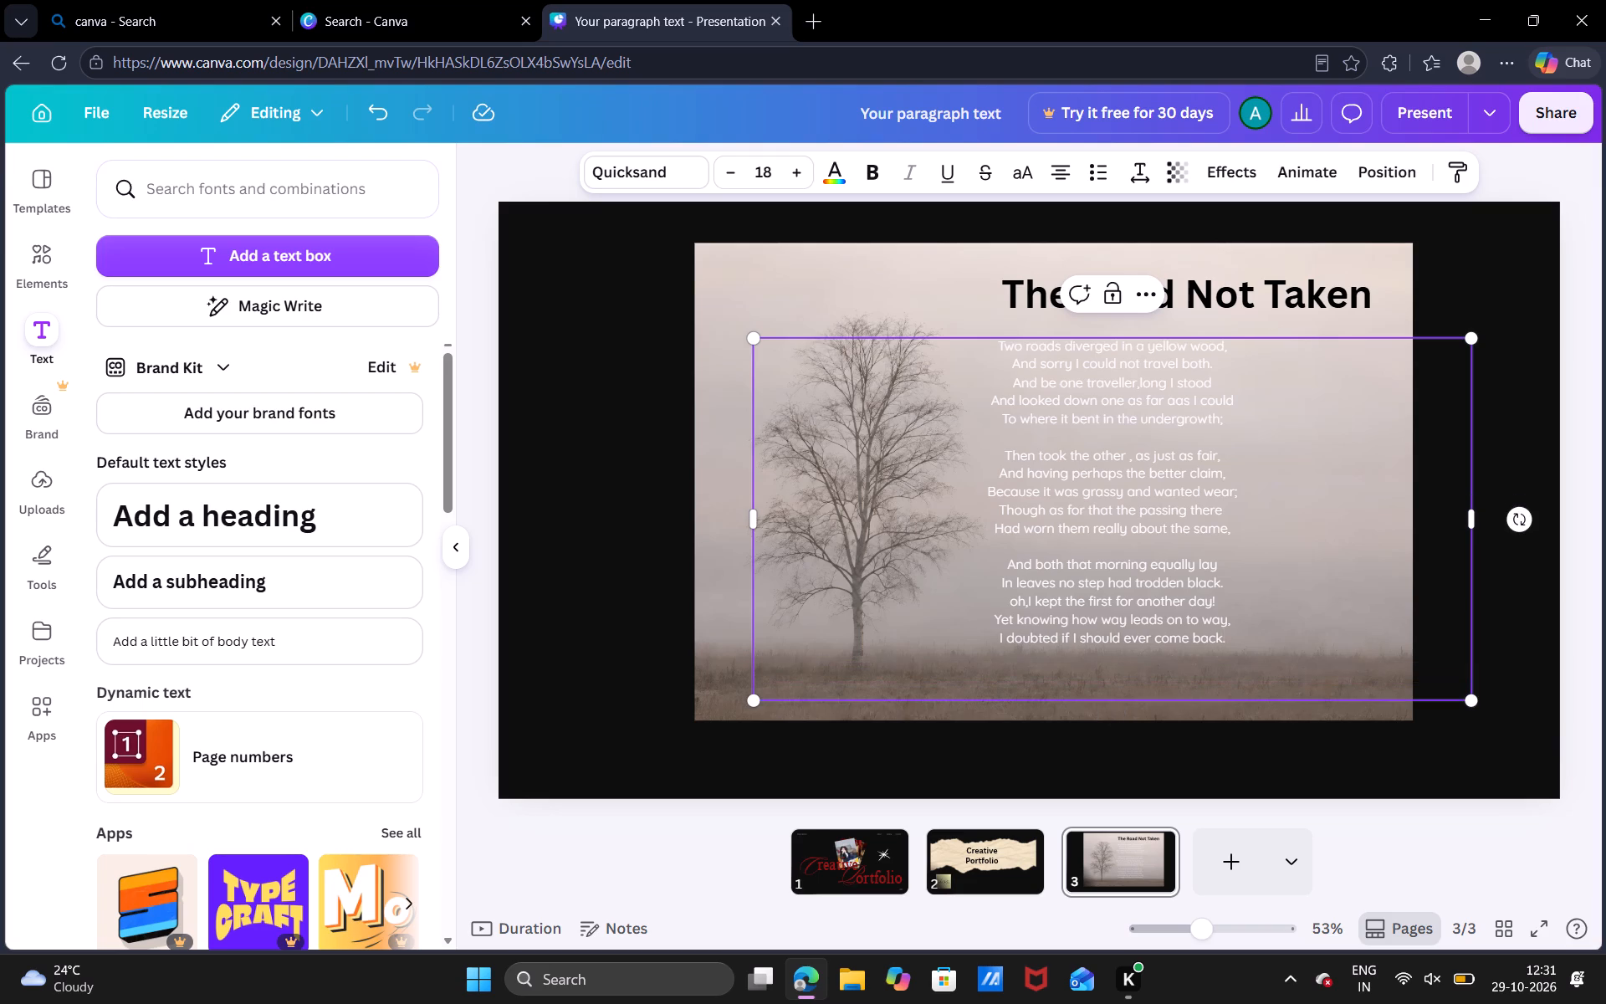
type("I")
key("space")
type("shall")
key("space")
type("be telling")
key("space")
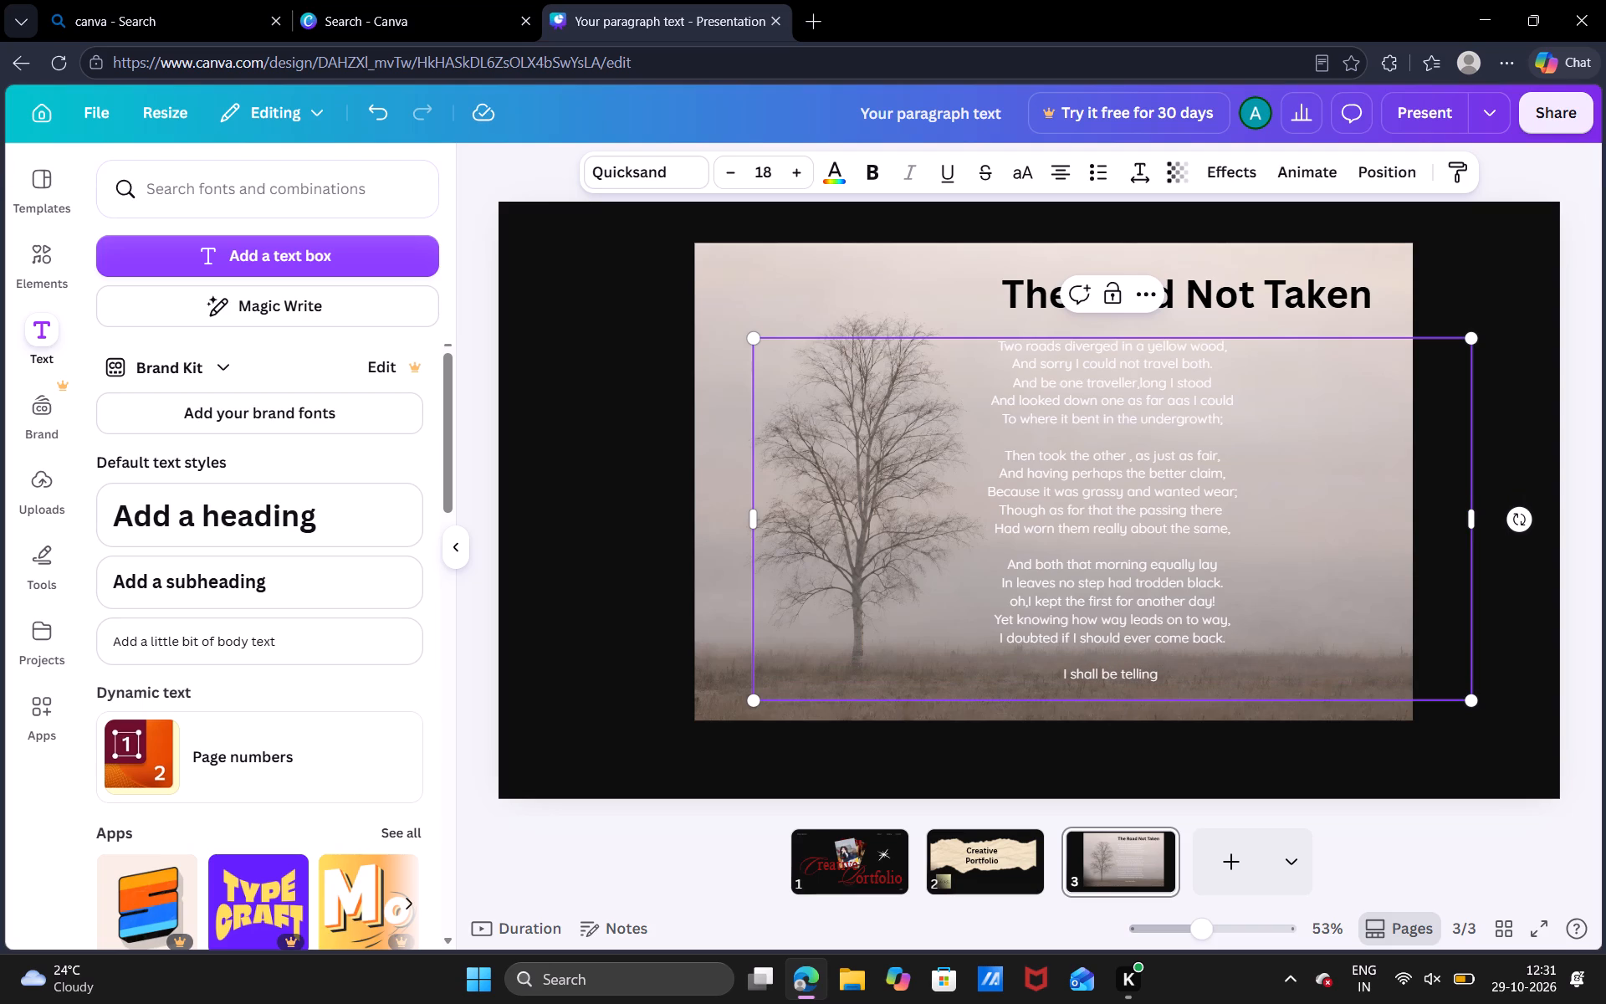
type("this w")
type("ith a sigh")
Add the fourth stanza's second line "Somewhere ages and ages hence;" below the line ending in "sigh".
key("Return")
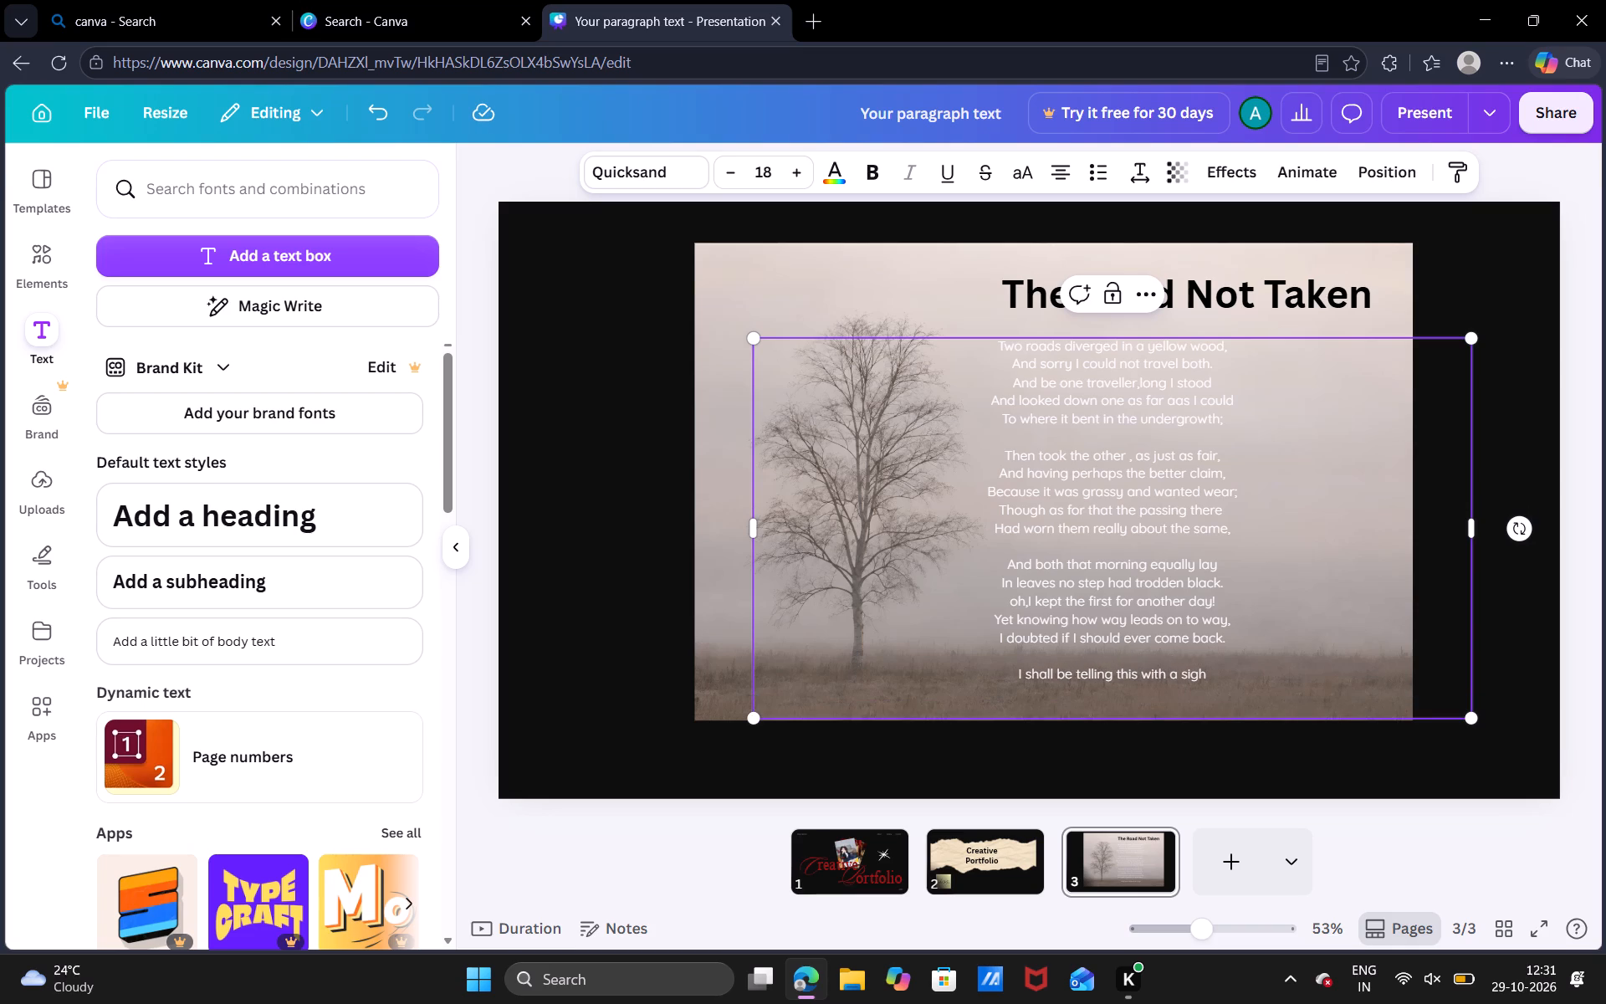
key("Tab")
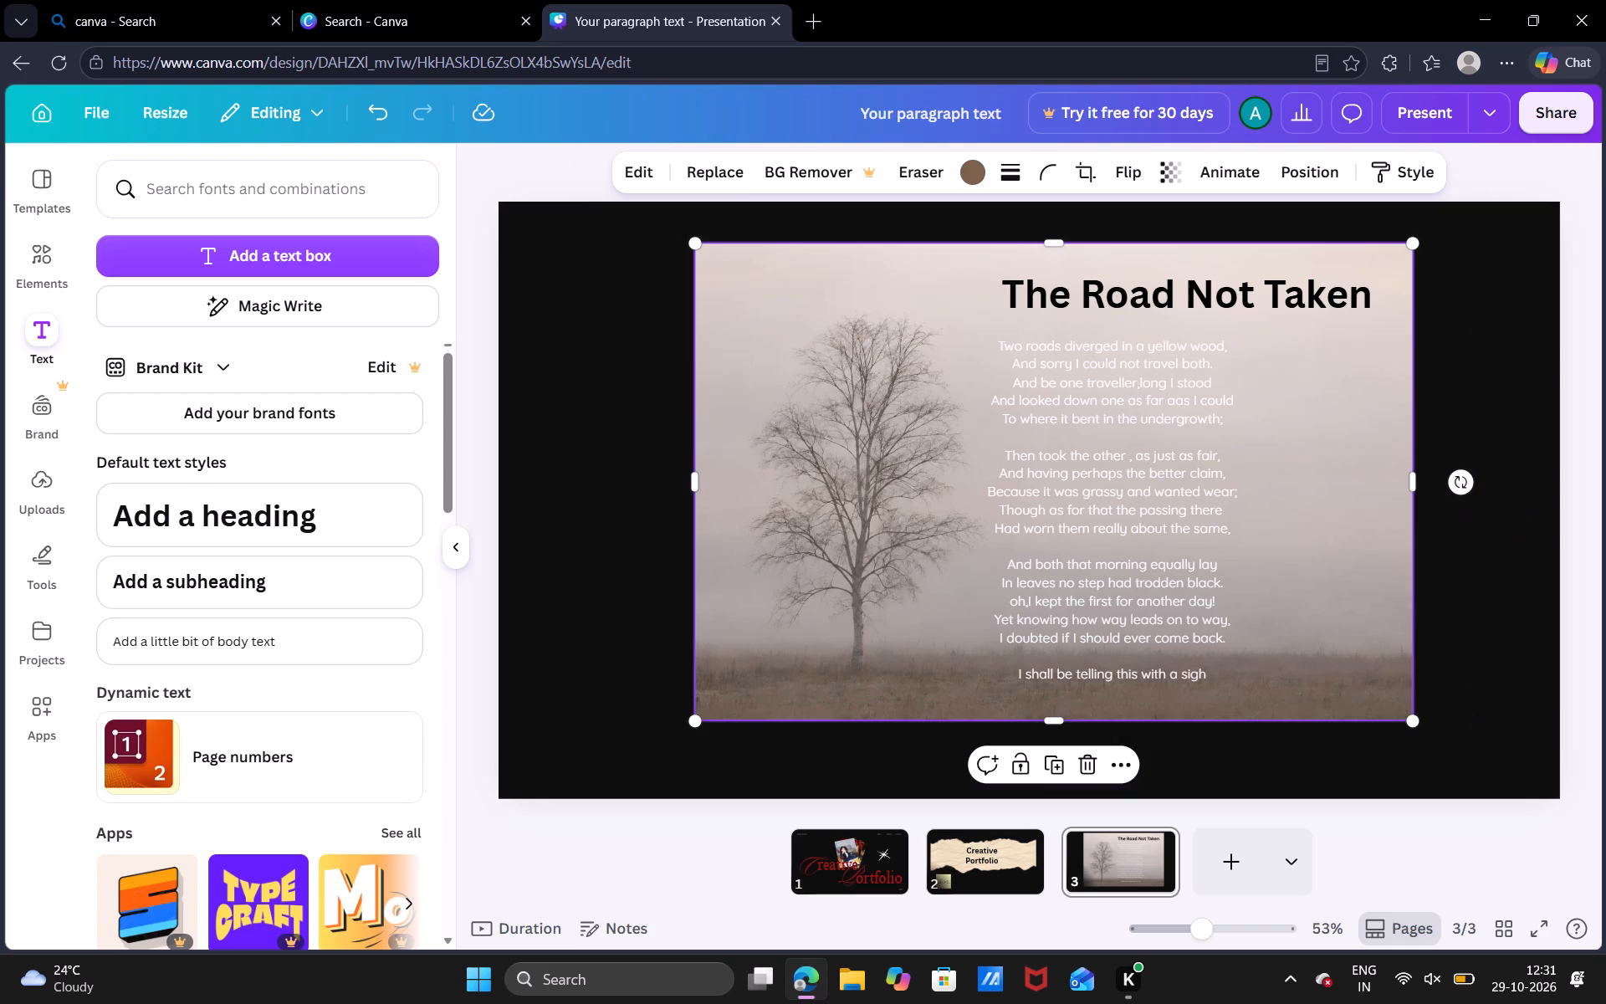
left_click(1204, 670)
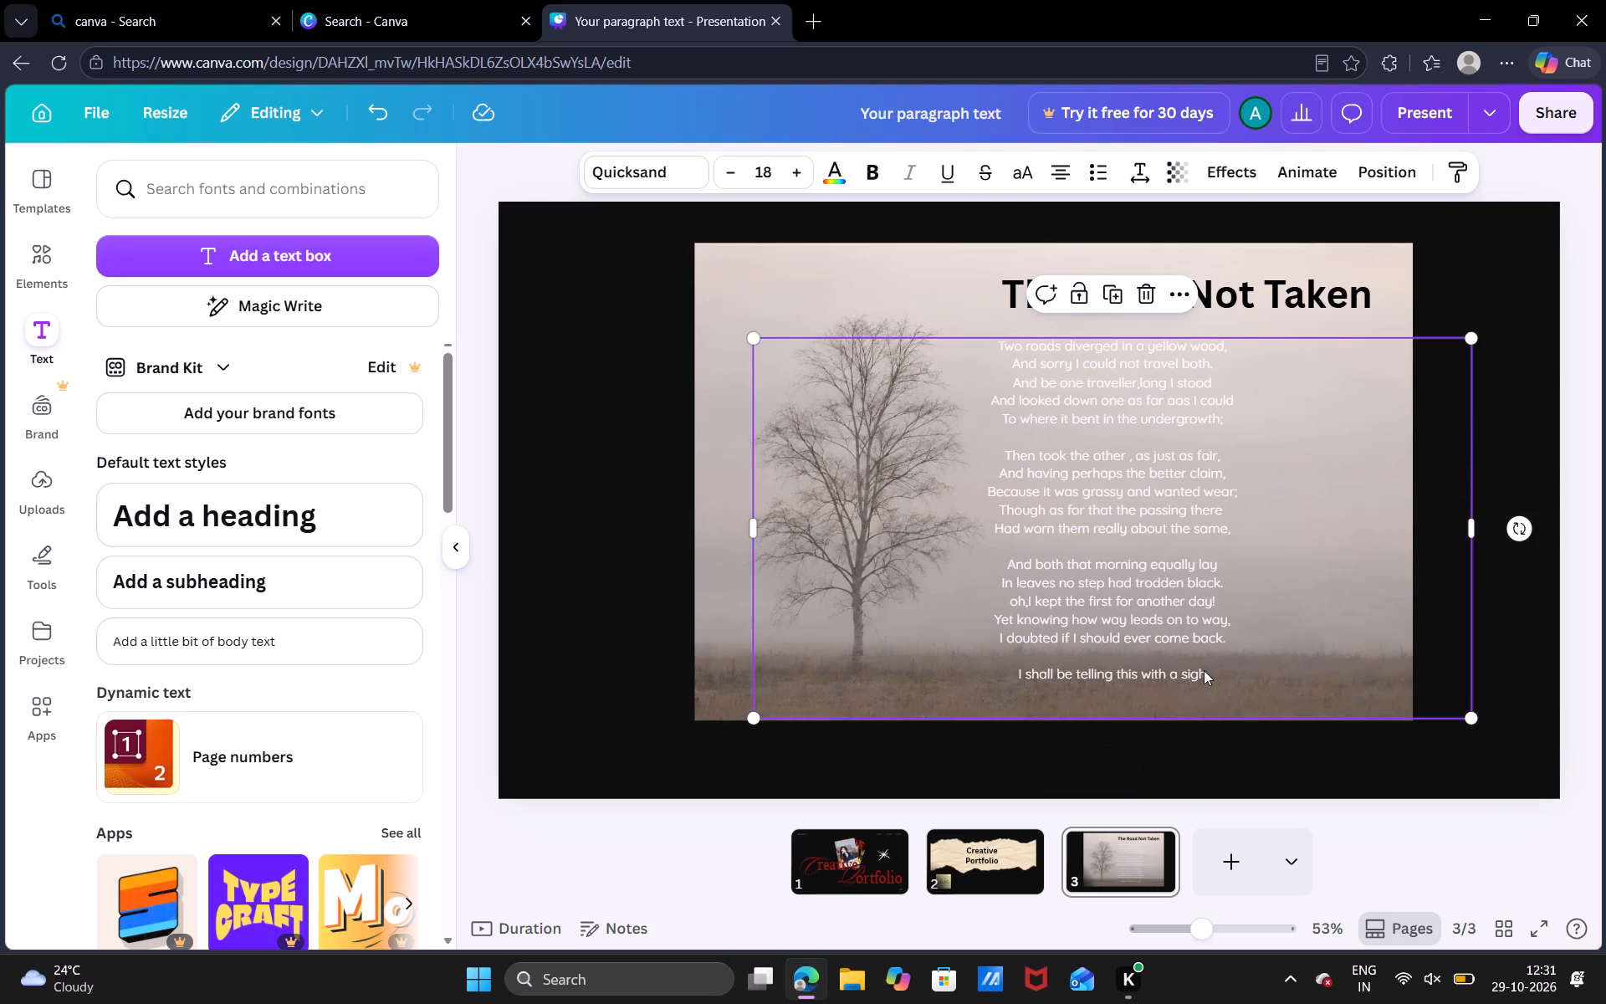
left_click(1211, 668)
left_click(1211, 668)
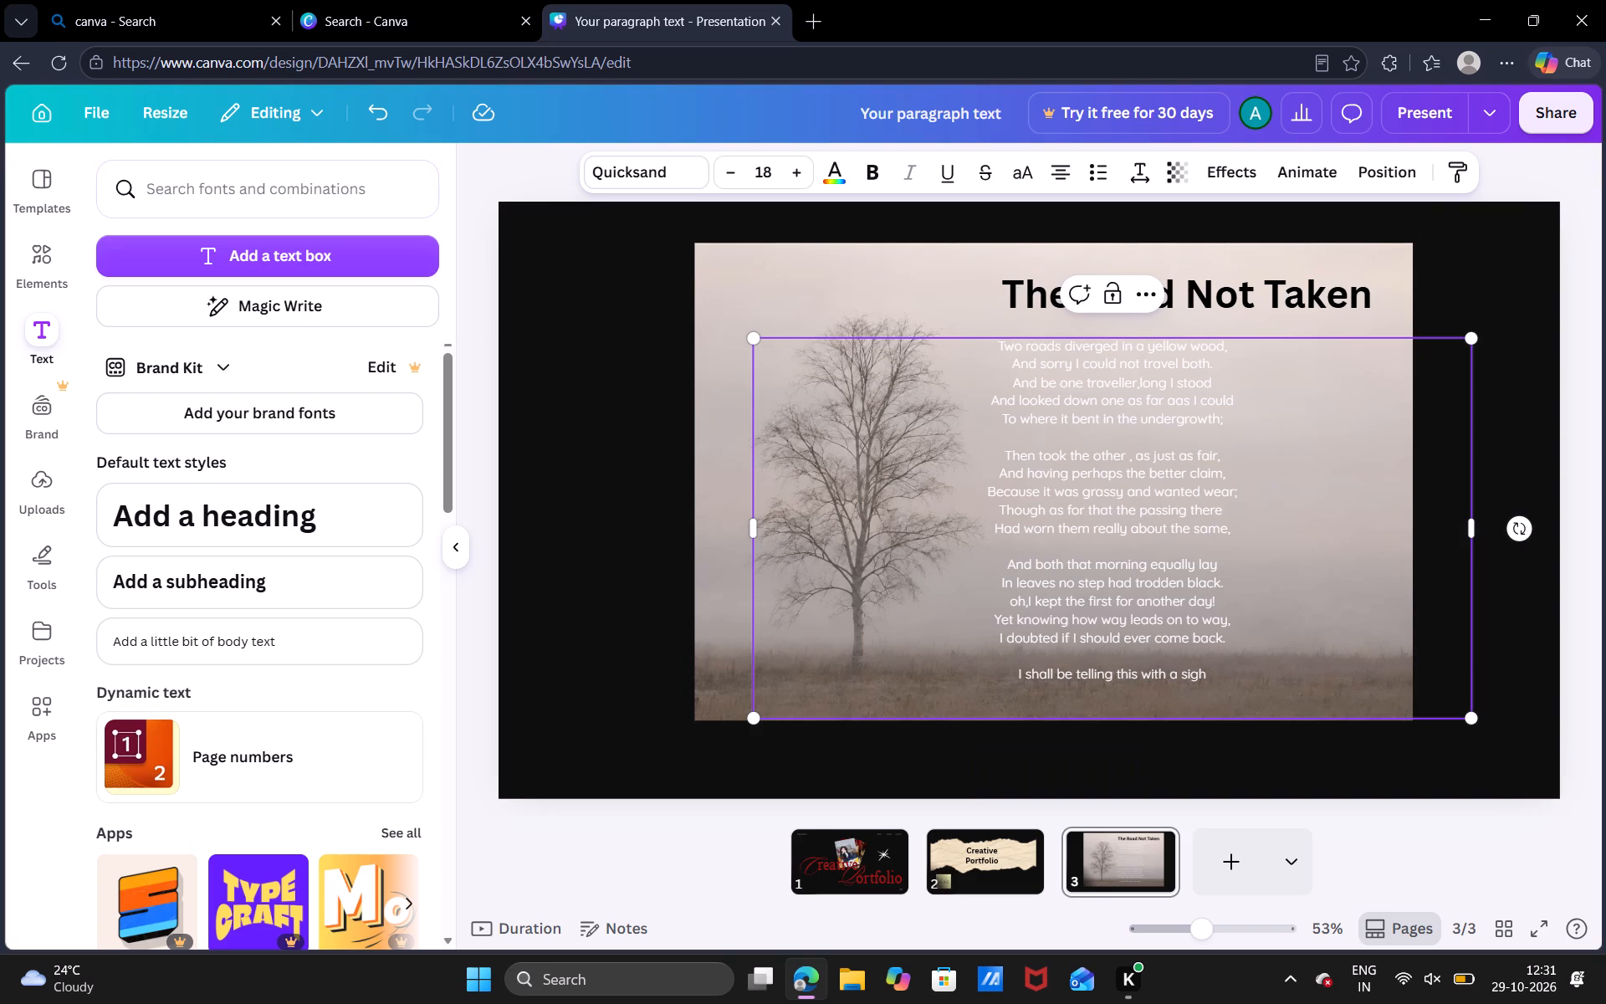
key("Return")
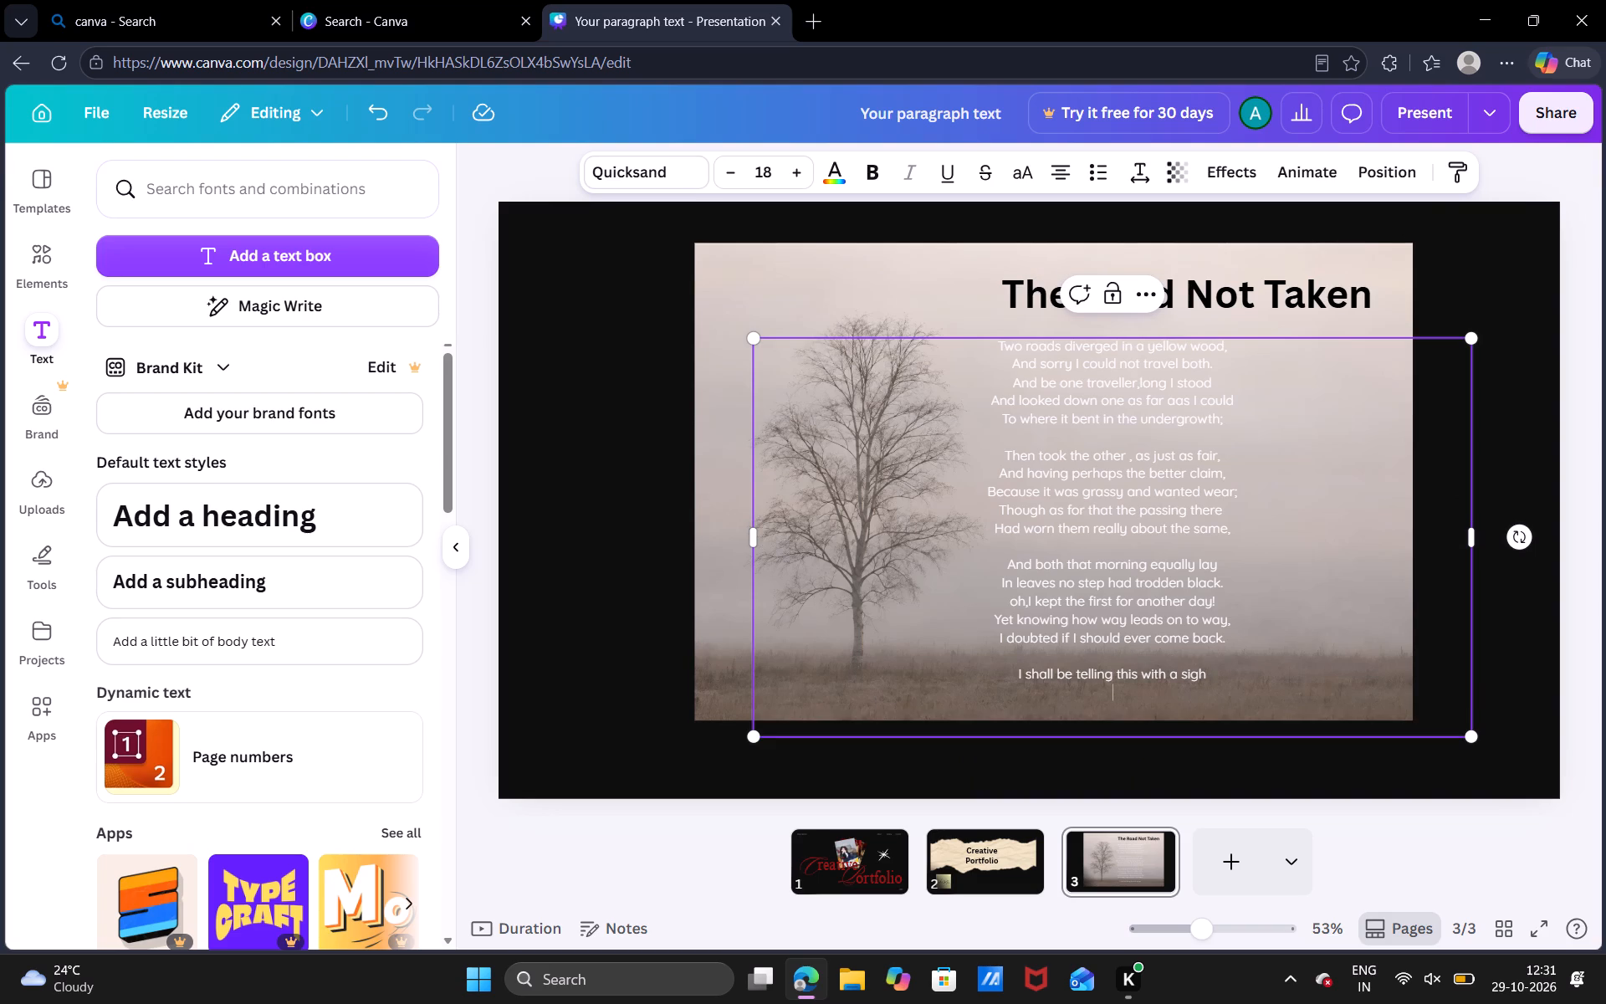
type("omewhere")
key("space")
type("ages")
key("space")
type("and ages")
key("space")
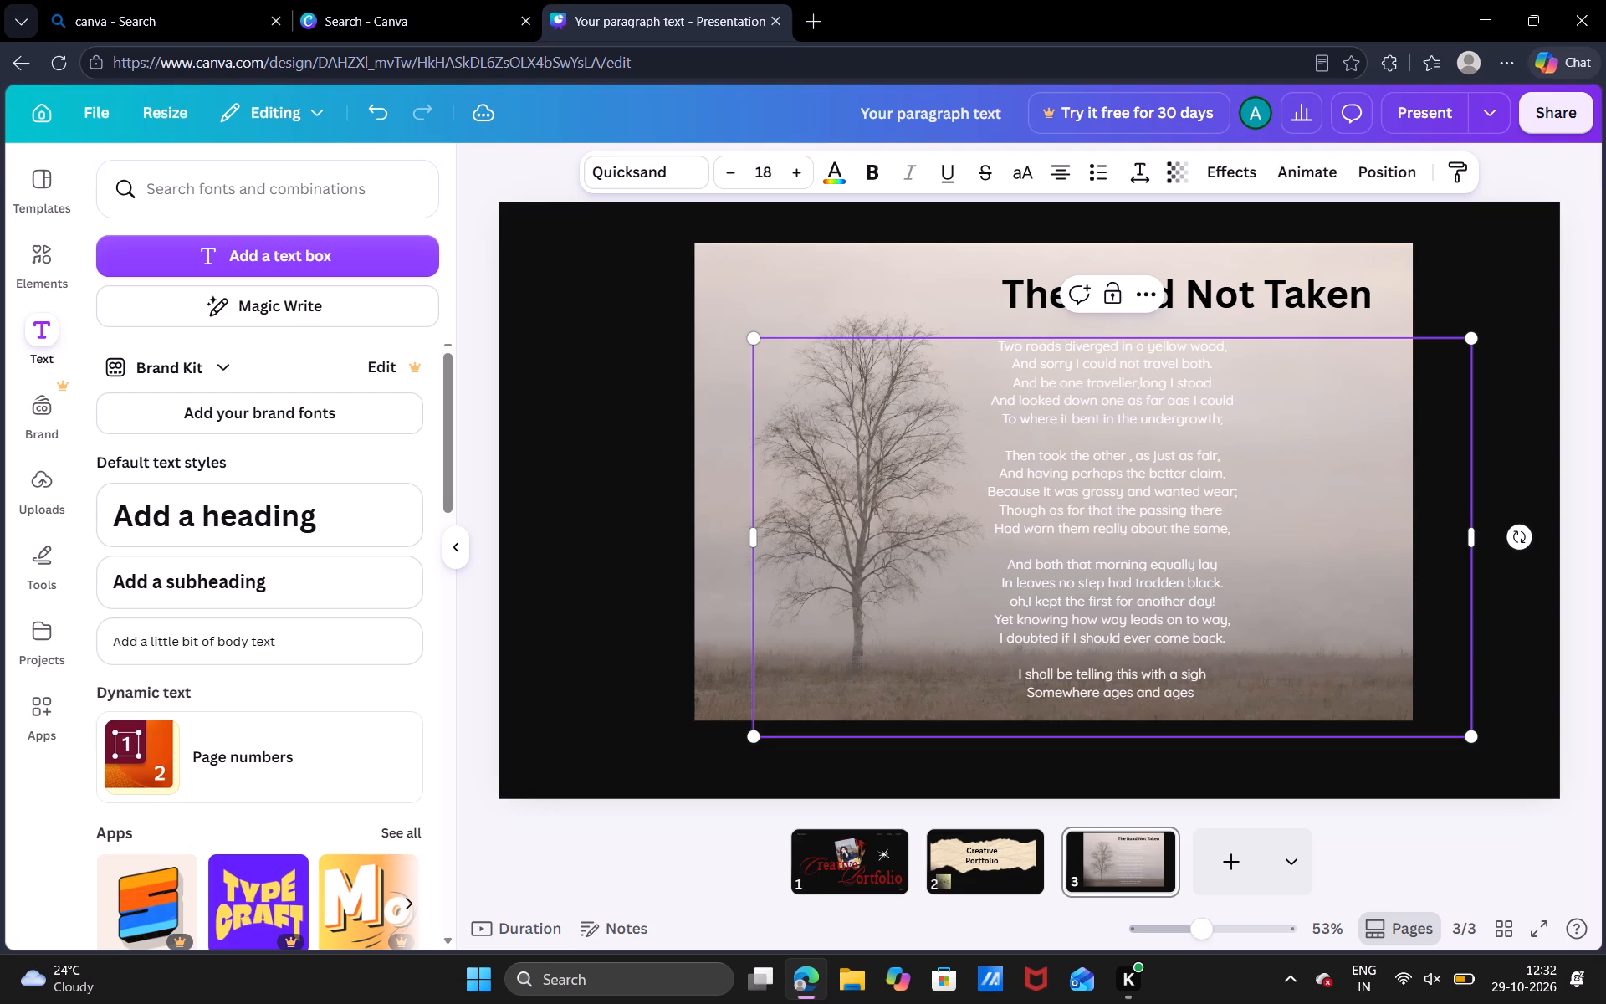
type("hence")
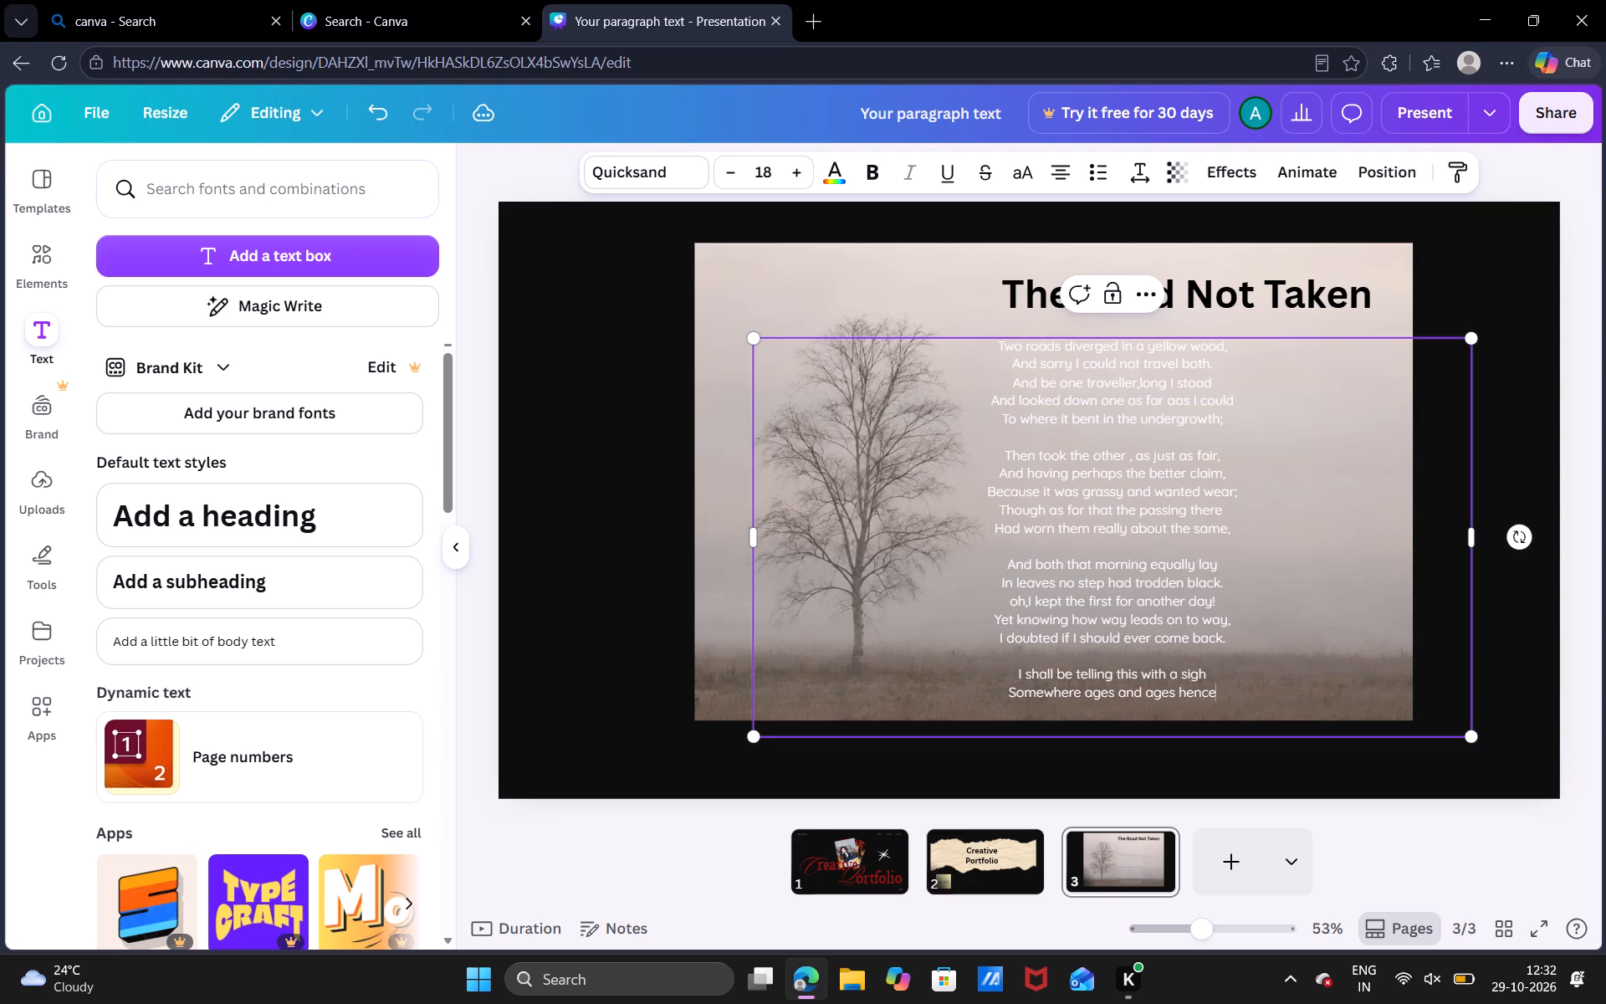
key("semicolon")
Add the fourth stanza's third line "Two roads diverged in a wood,and I-", ending it with a hyphen.
key("Return")
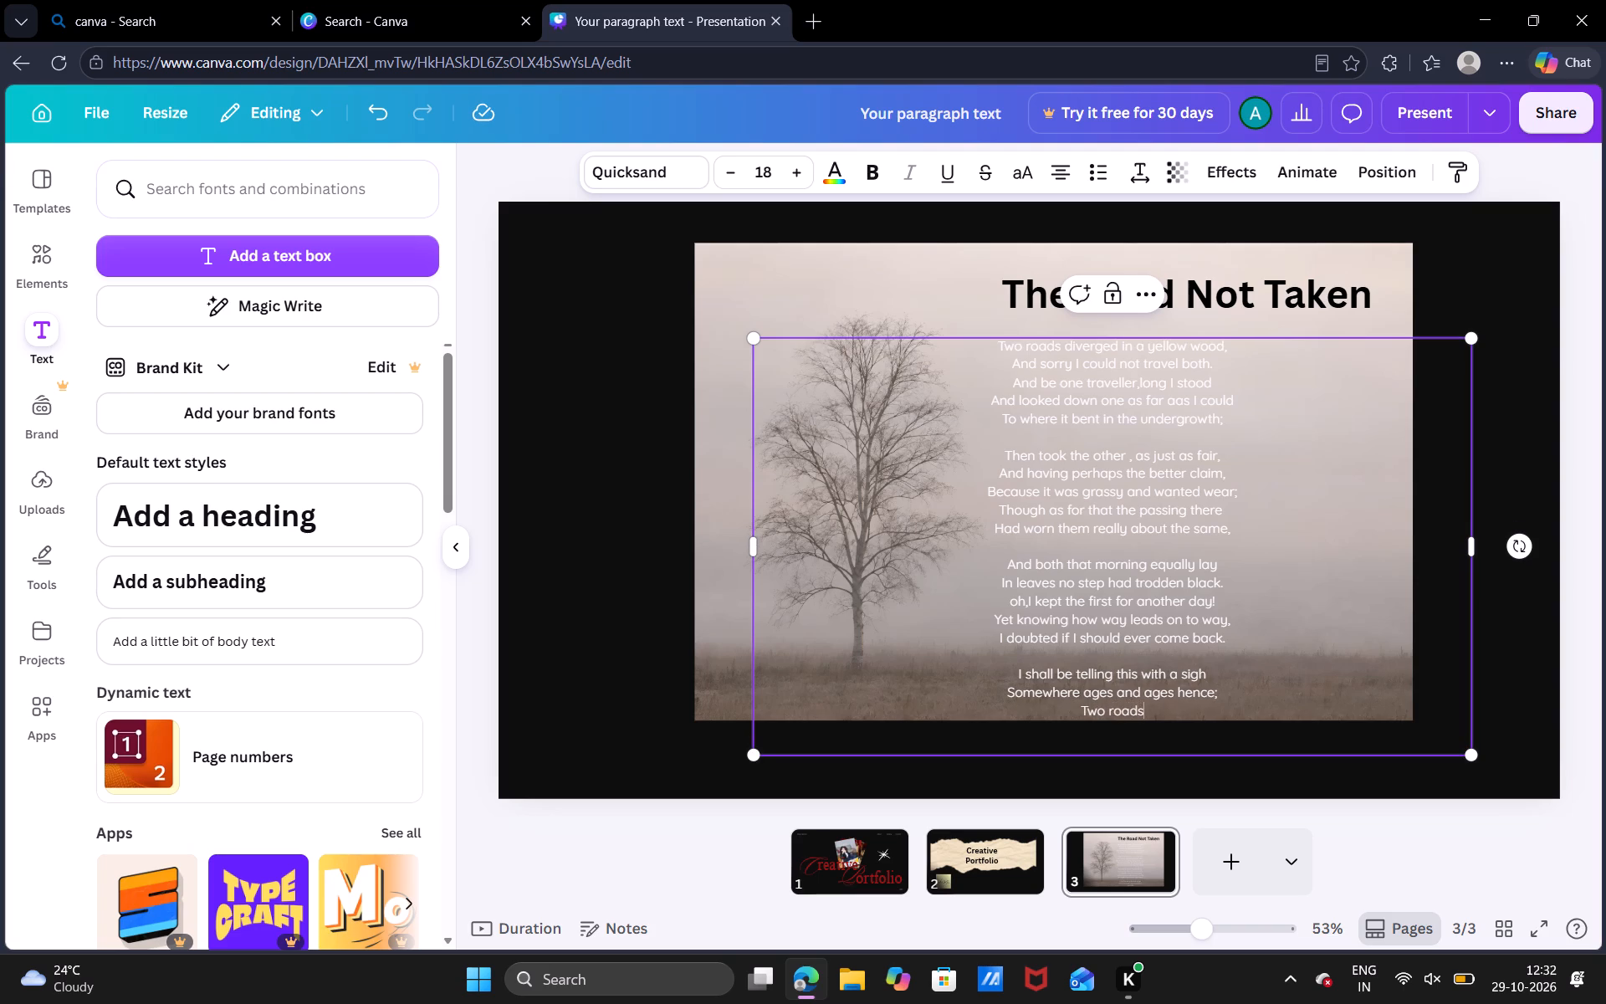
type("diverged in a")
key("space")
type("wood")
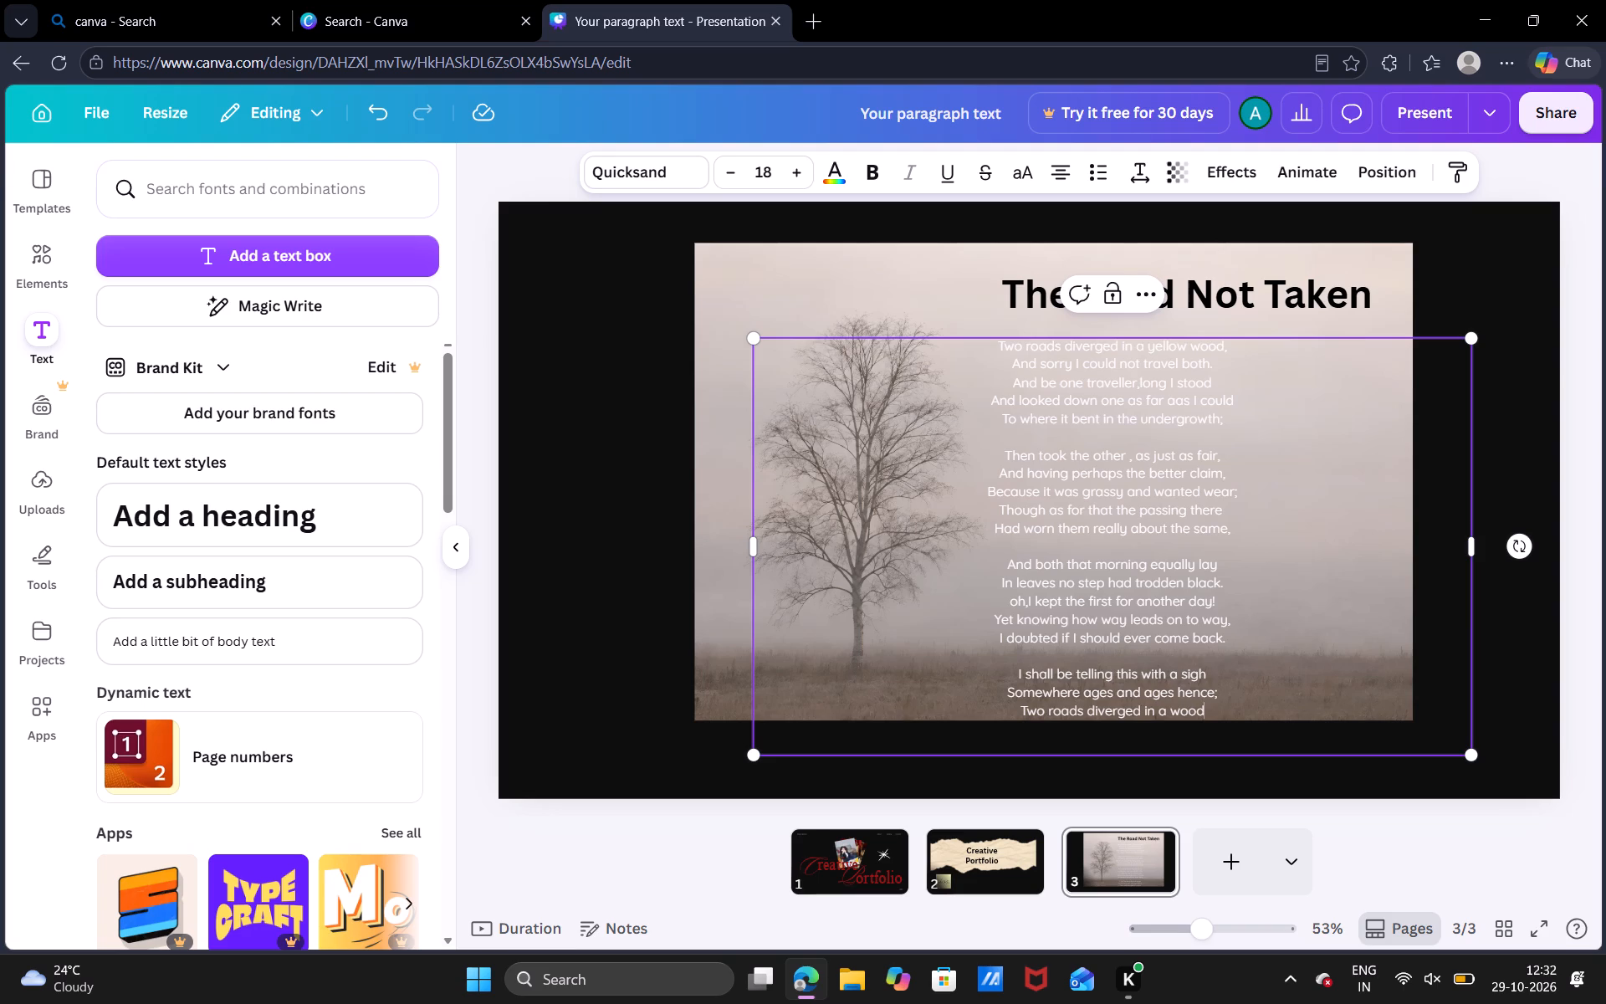
key("comma")
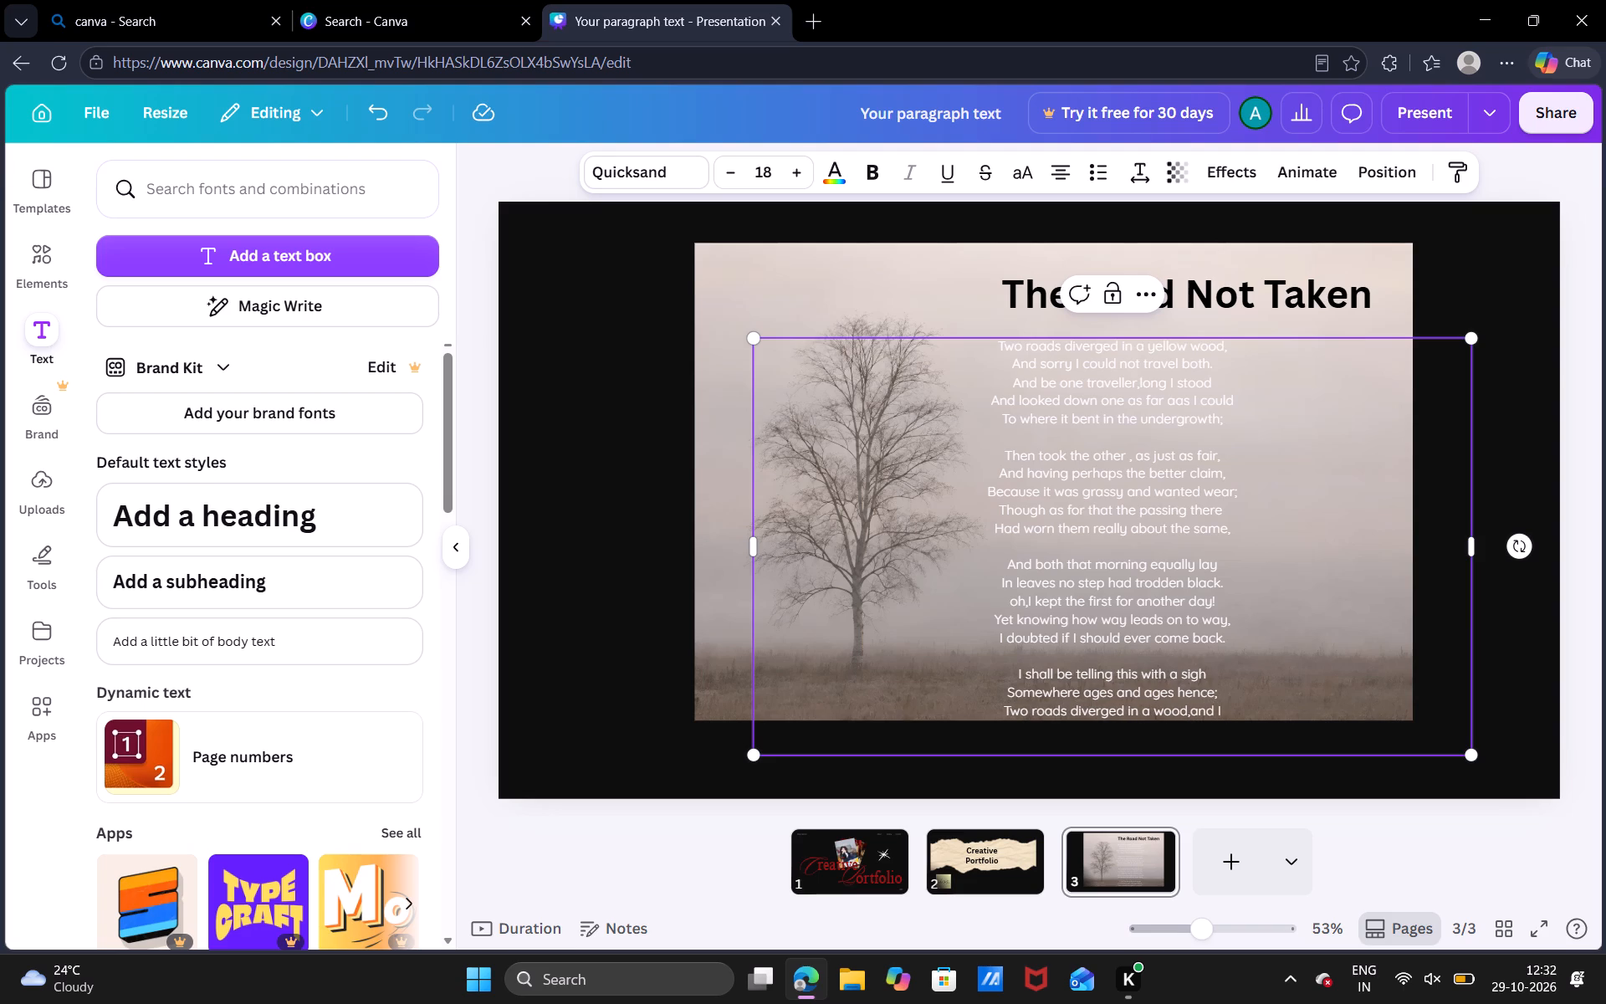
key("shift+underscore")
key("BackSpace")
key("minus")
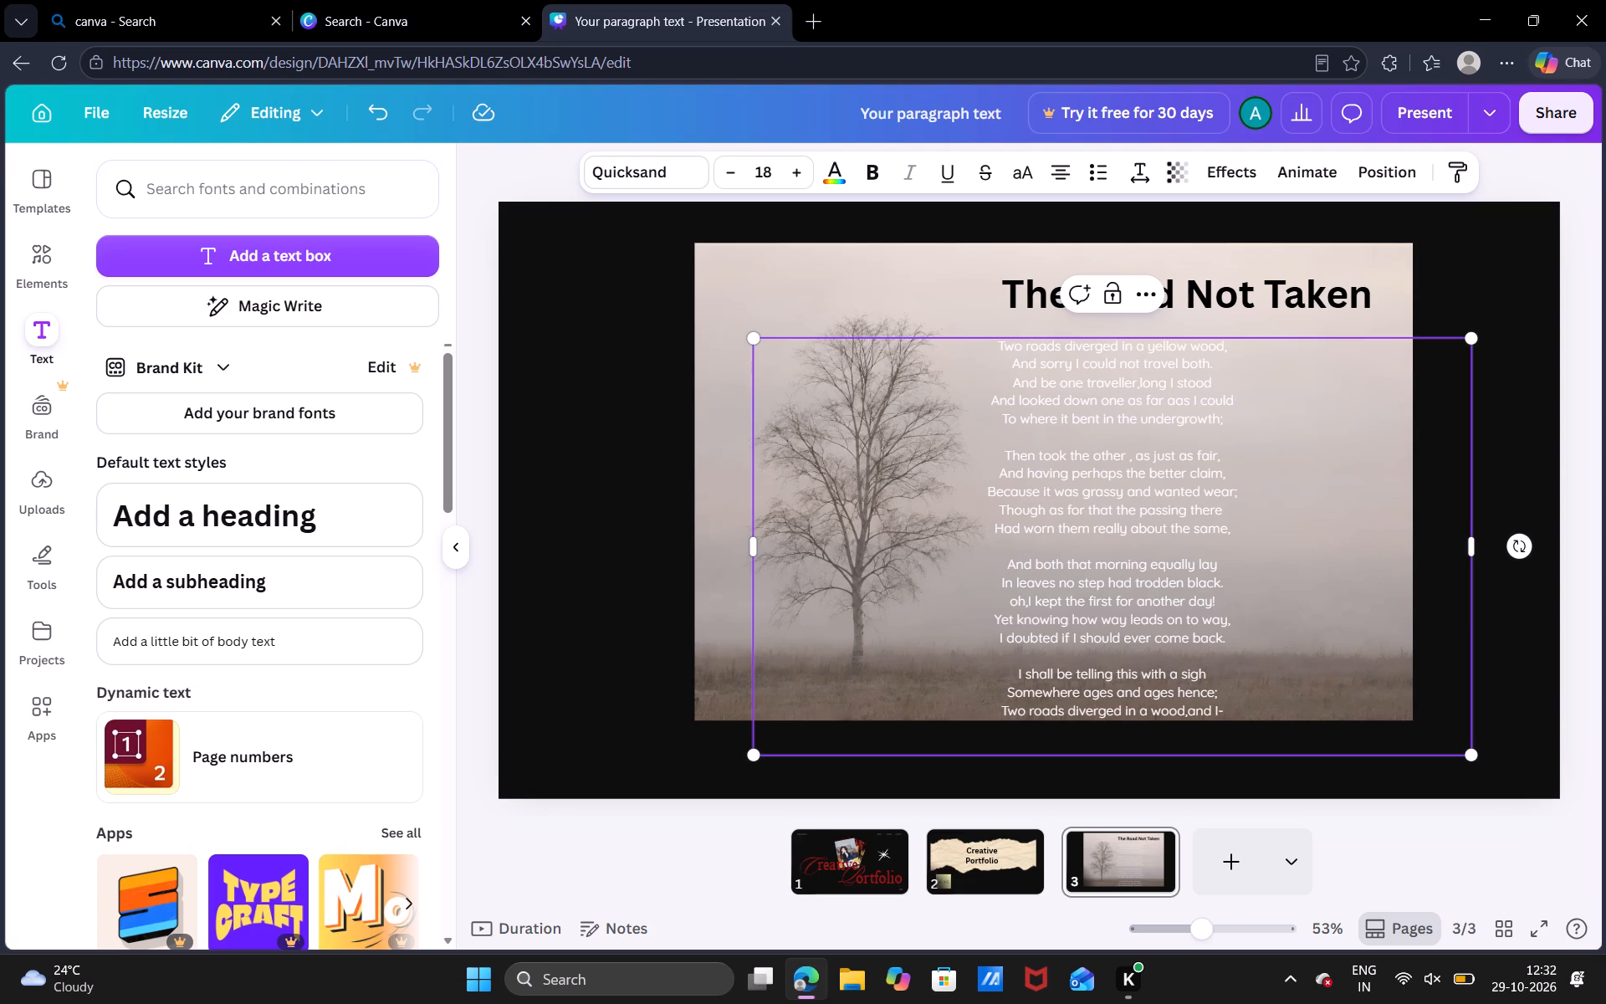
Add the fourth stanza's fourth line "I took the one less travelled by,", replacing the mistakenly capitalised start with lowercase wording.
key("Return")
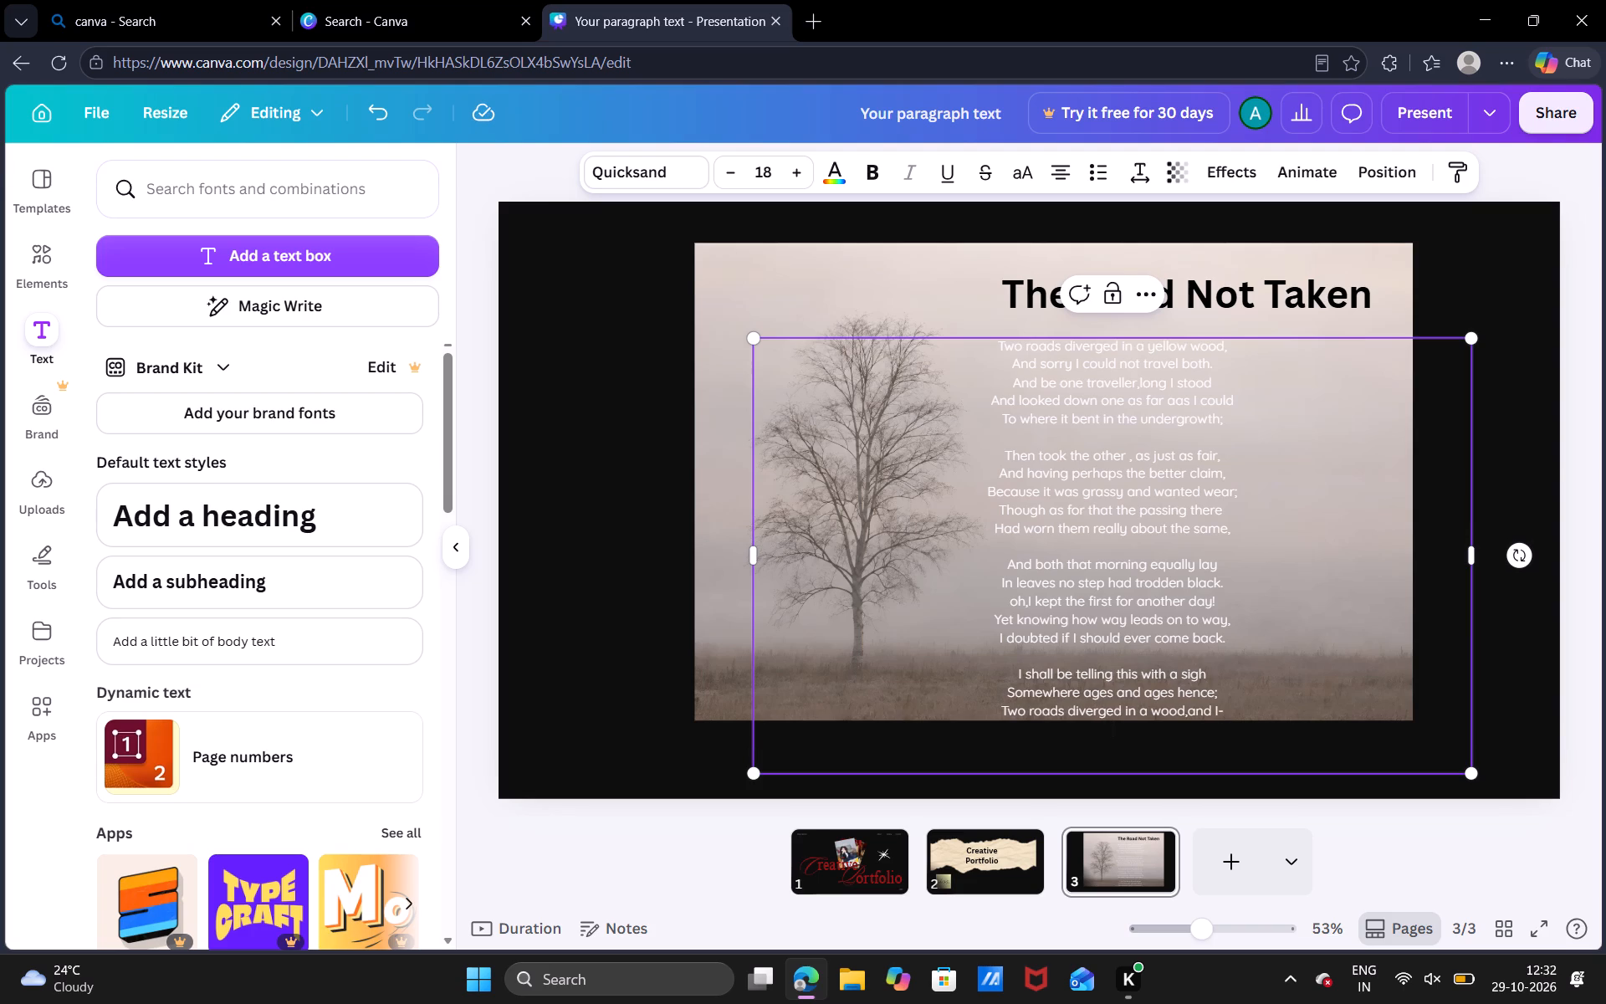
type("TOOK")
key("space")
type("THE")
key("space")
key("BackSpace")
key("BackSpace")
key("BackSpace")
key("BackSpace")
key("BackSpace")
key("BackSpace")
key("BackSpace")
key("BackSpace")
key("BackSpace")
key("BackSpace")
key("space")
type("took the one")
key("space")
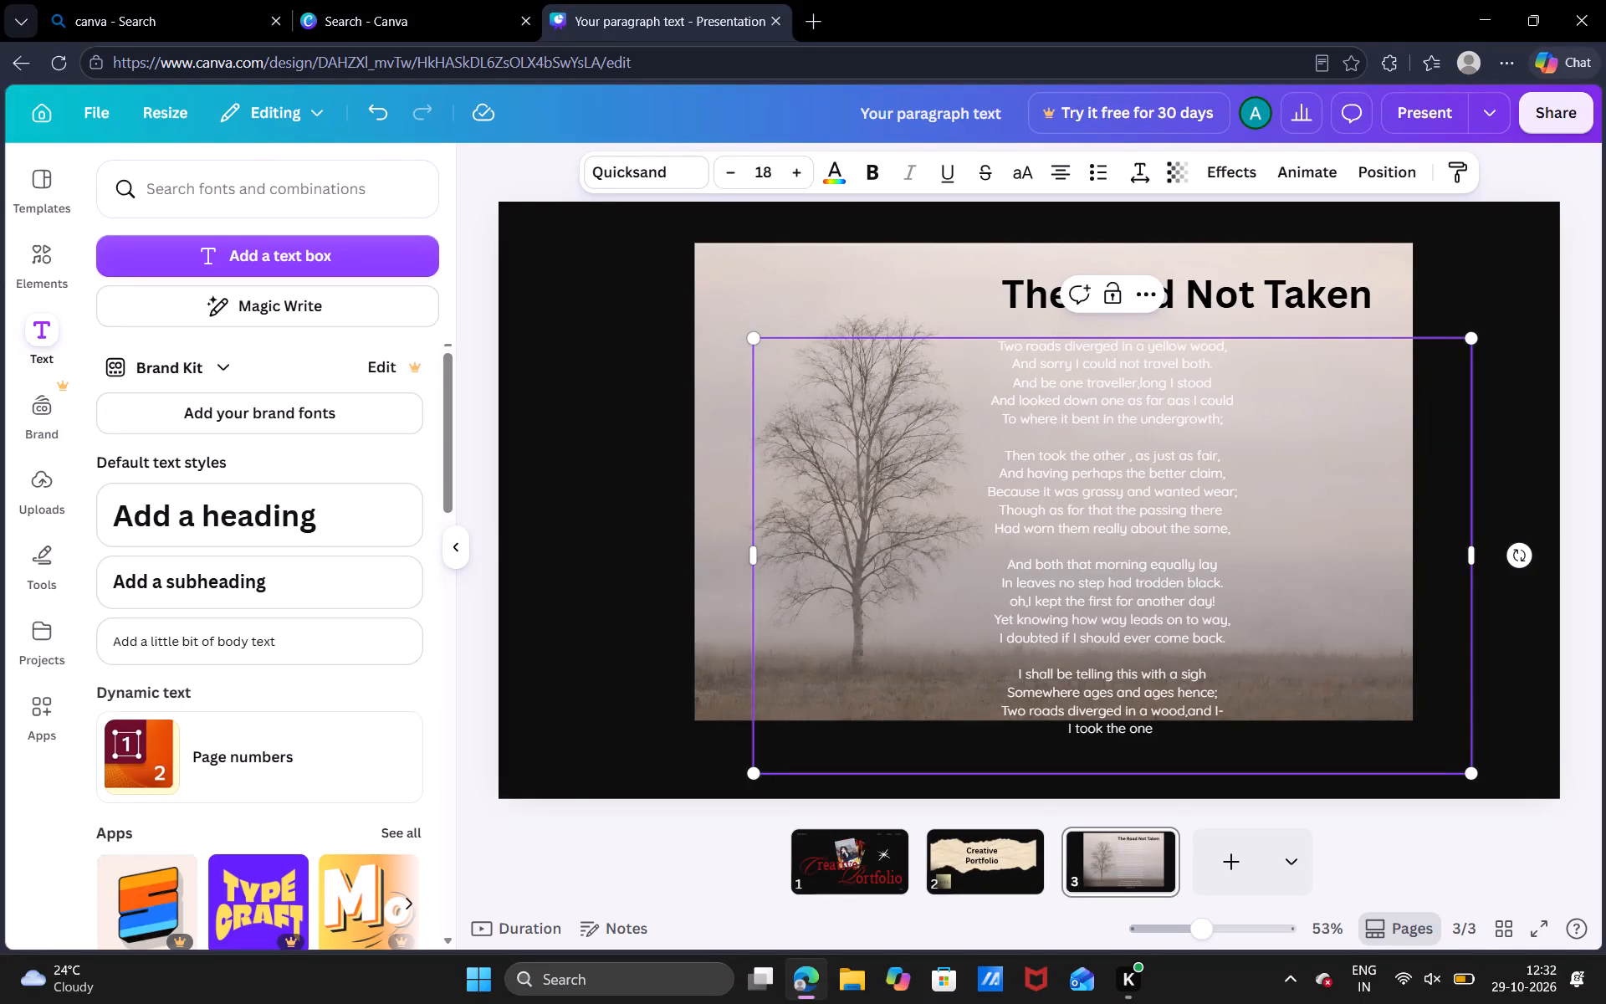
type("less travelled by,")
Add the poem's closing line "And that has made all the difference." below the line ending in "travelled by,".
key("Return")
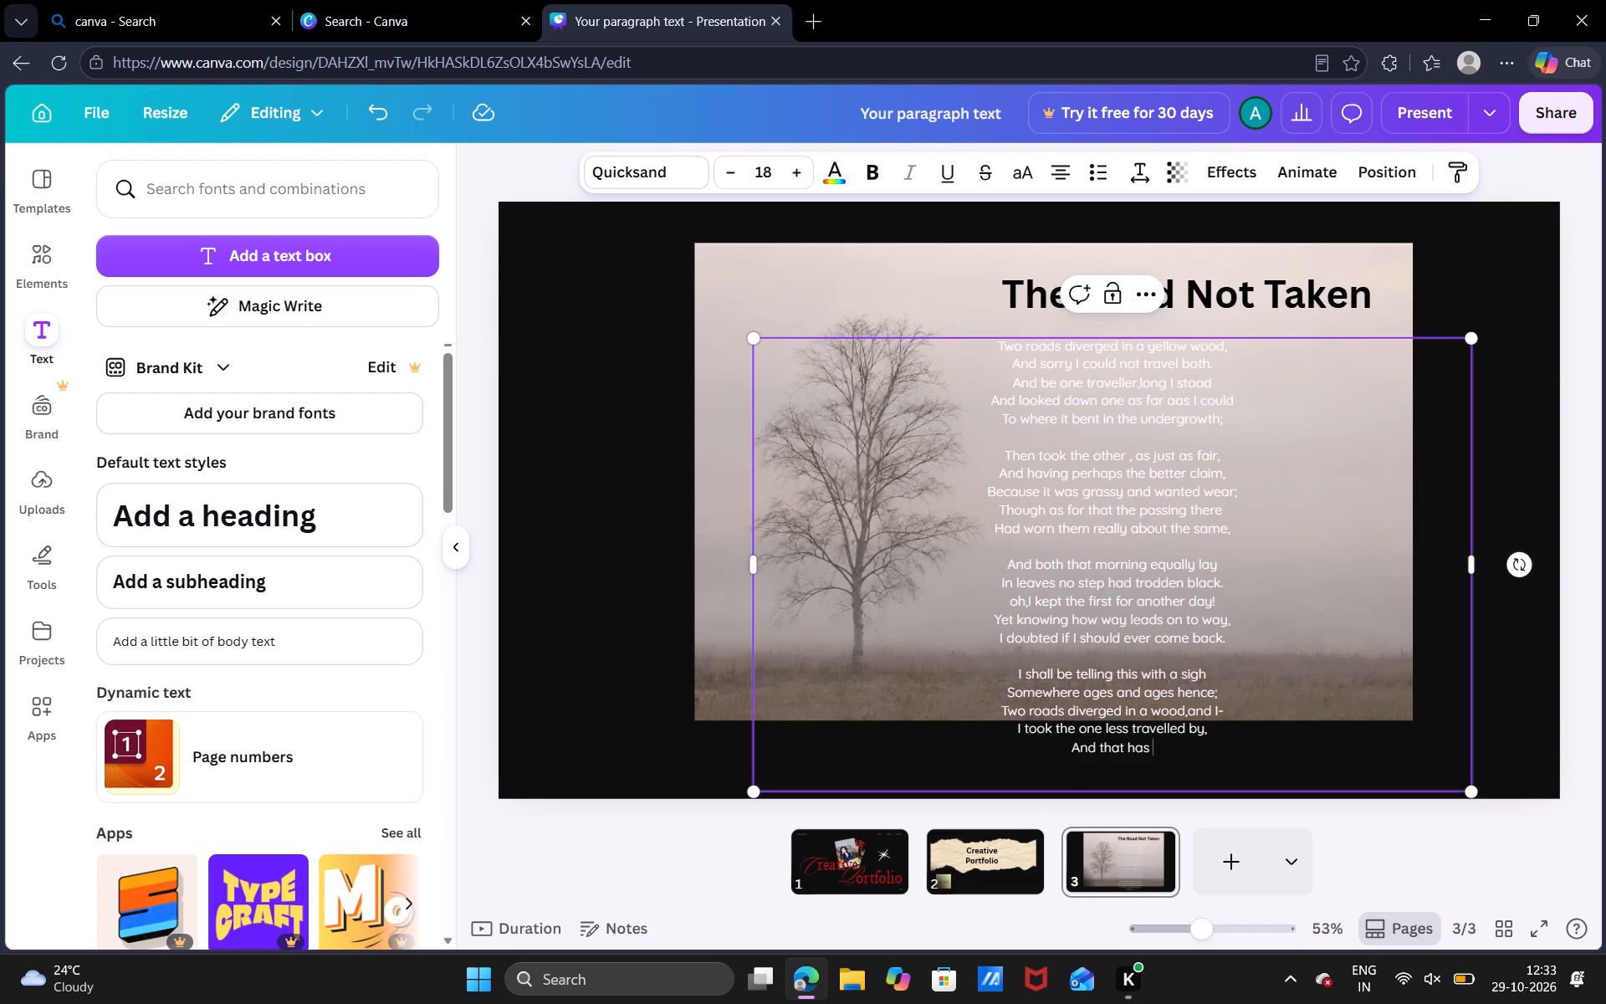
type("made a")
type("ll")
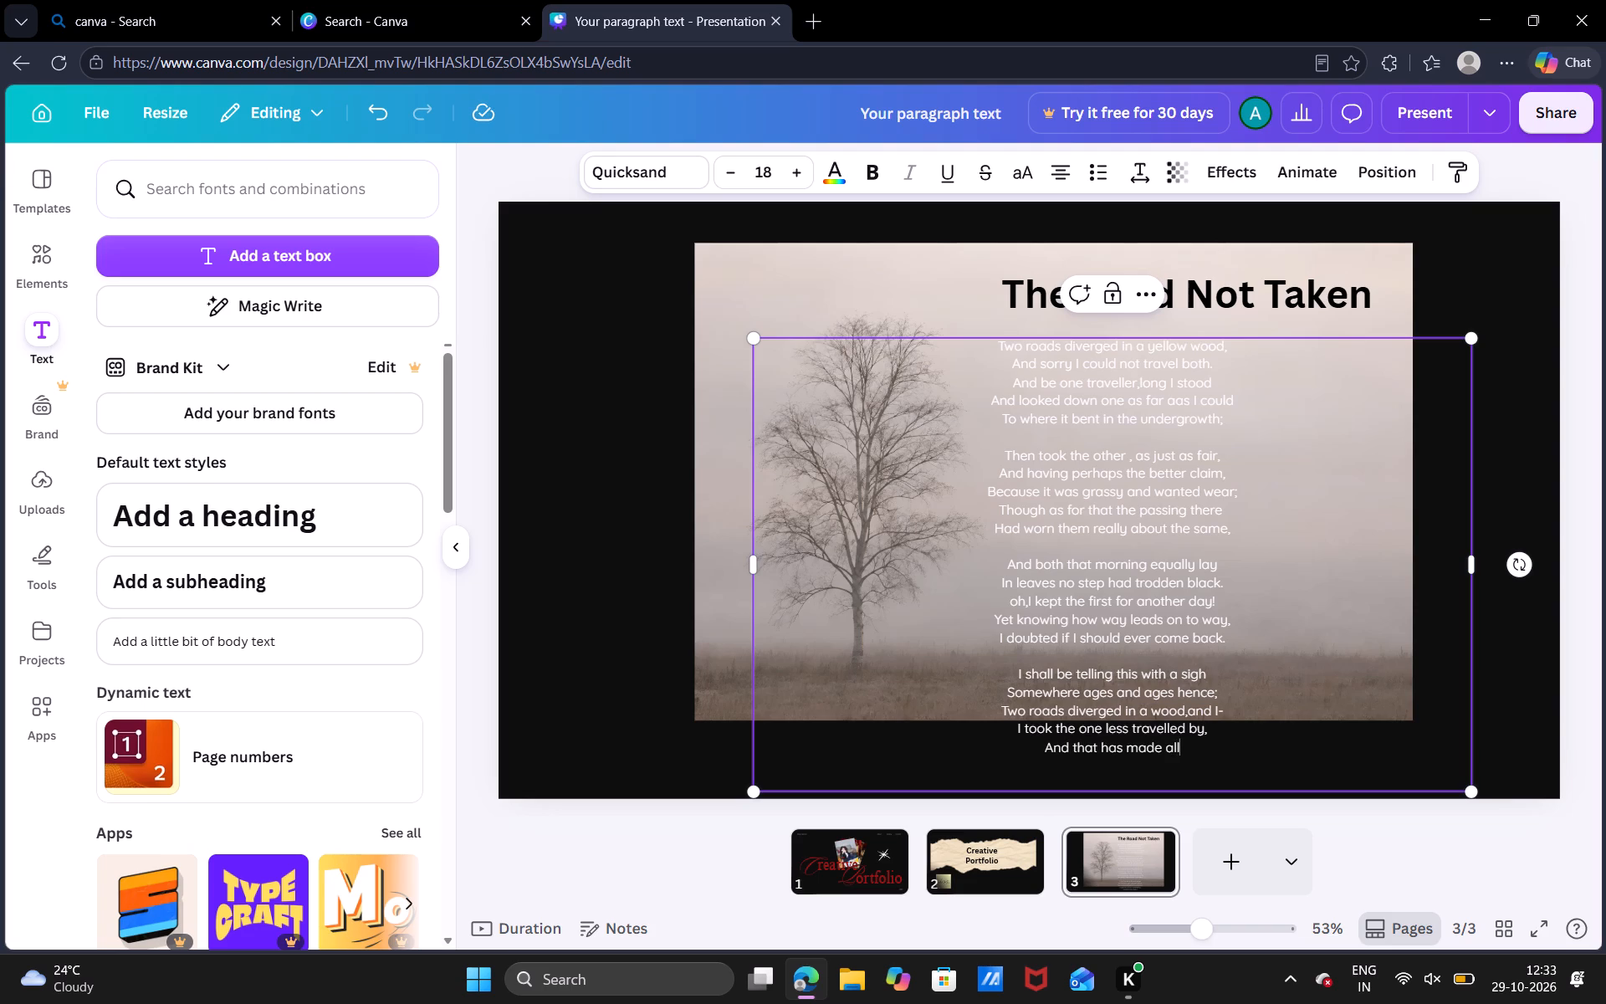
key("space")
type("the difference")
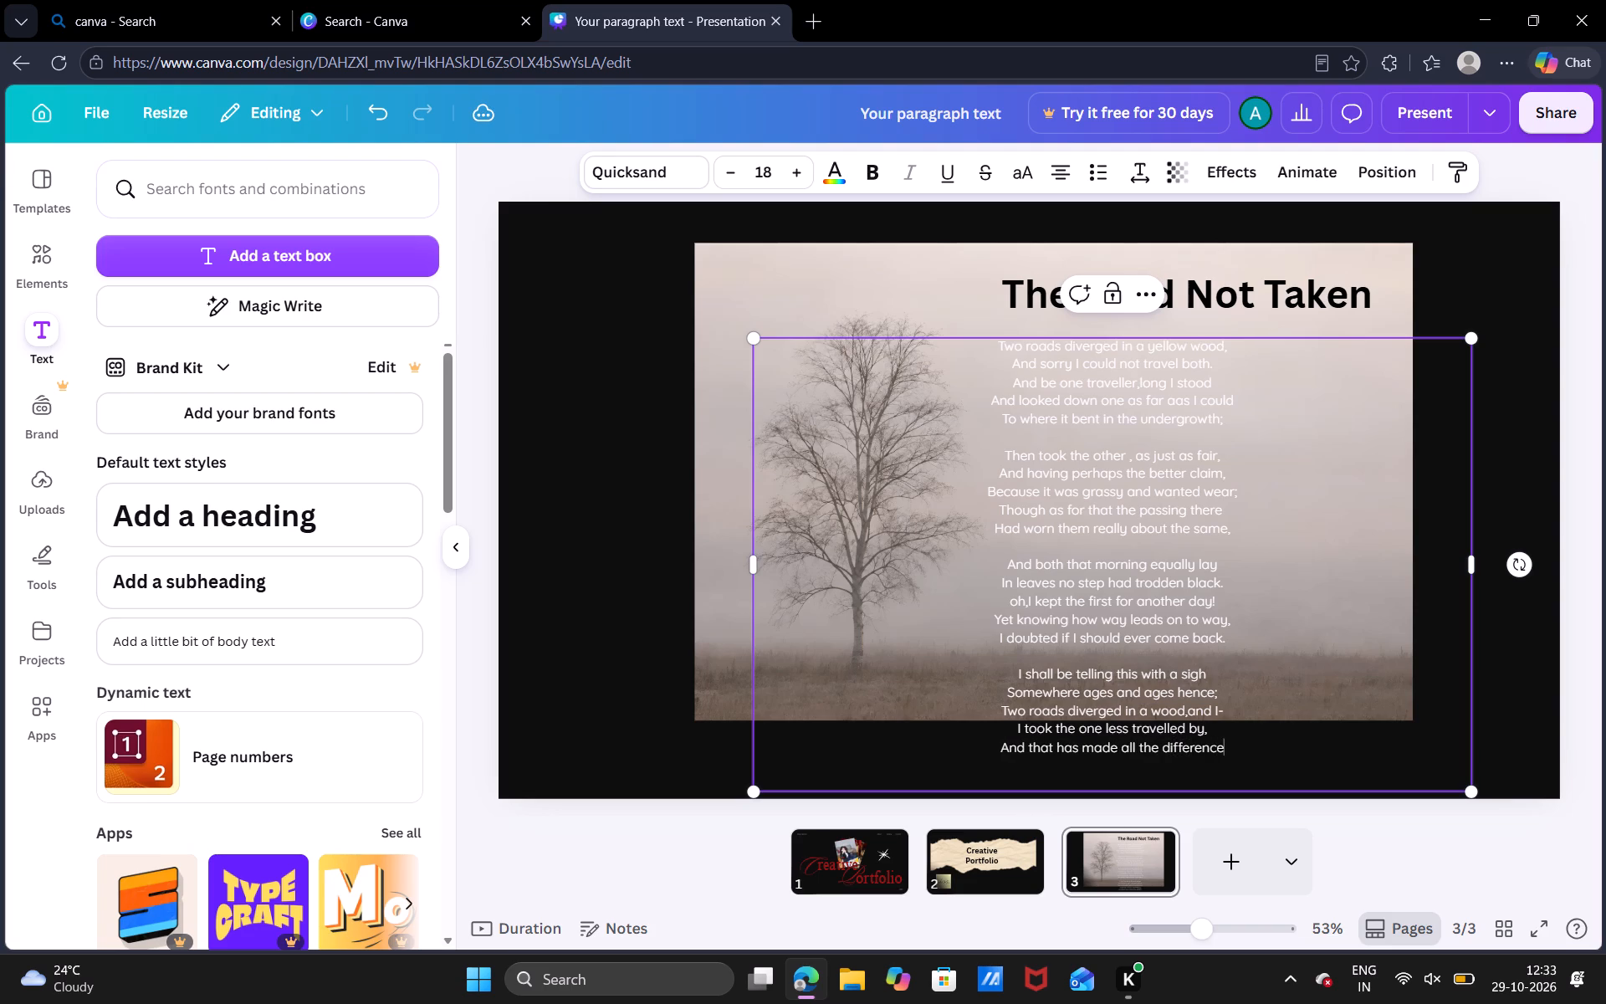
key("period")
Add the attribution "-Robert Frost" after a blank line below the poem, indented with spaces toward the right.
key("Return")
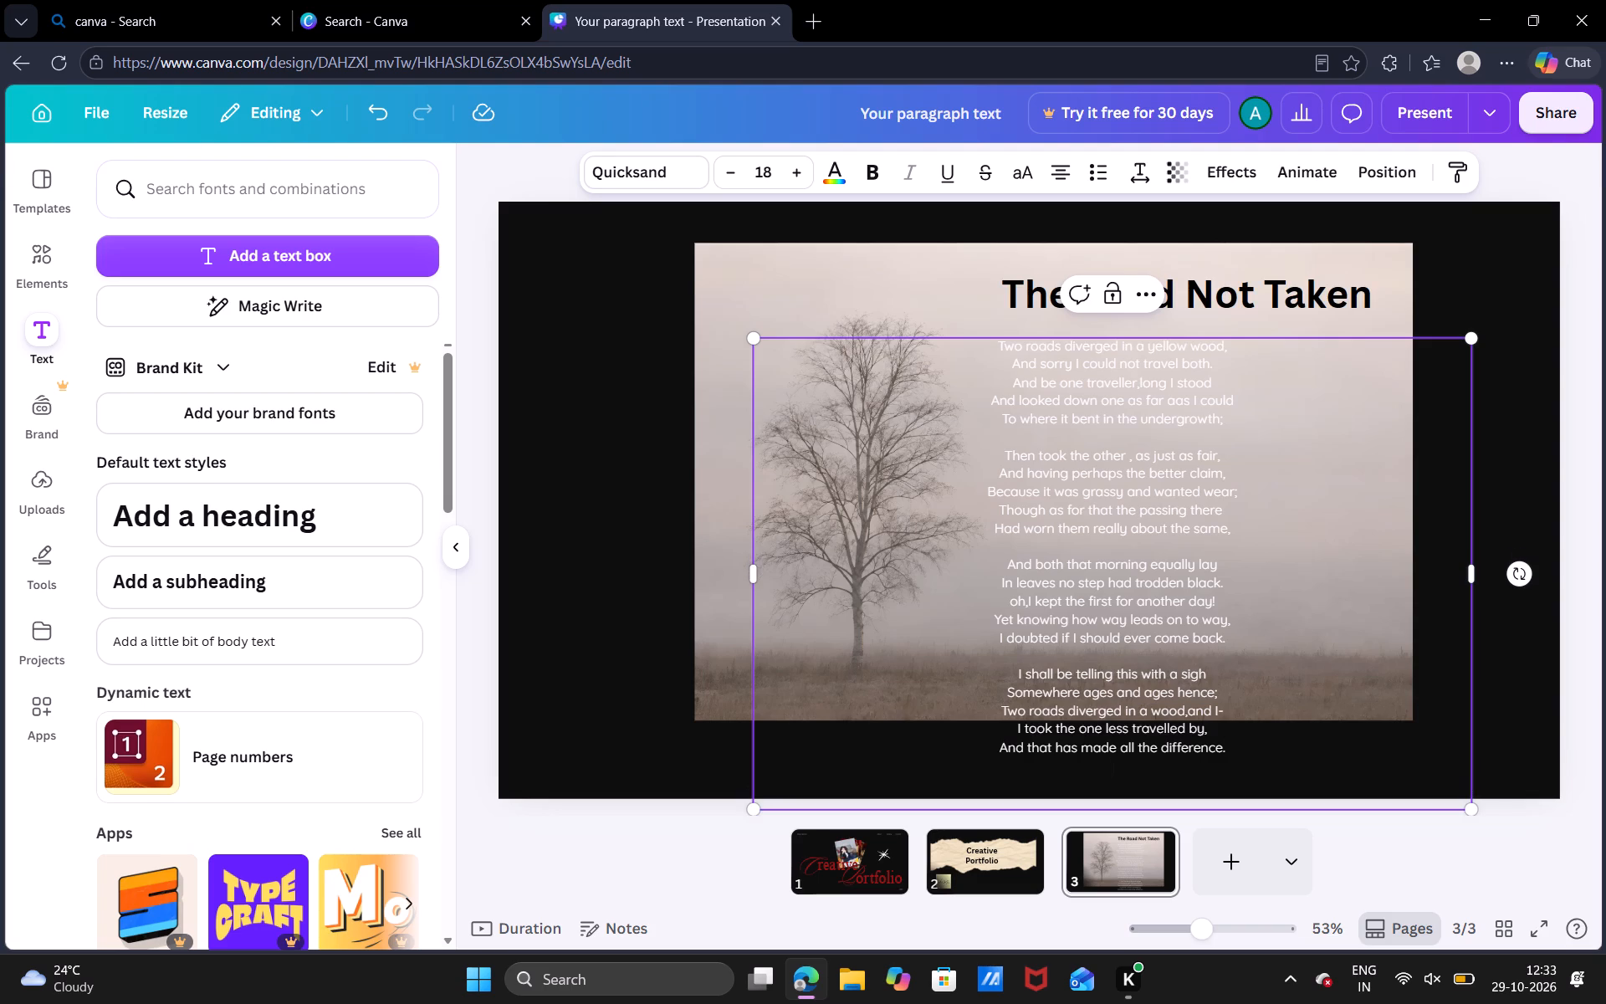
key("space")
key("space")
key("space")
key("space")
key("space")
key("Return")
key("space")
key("space")
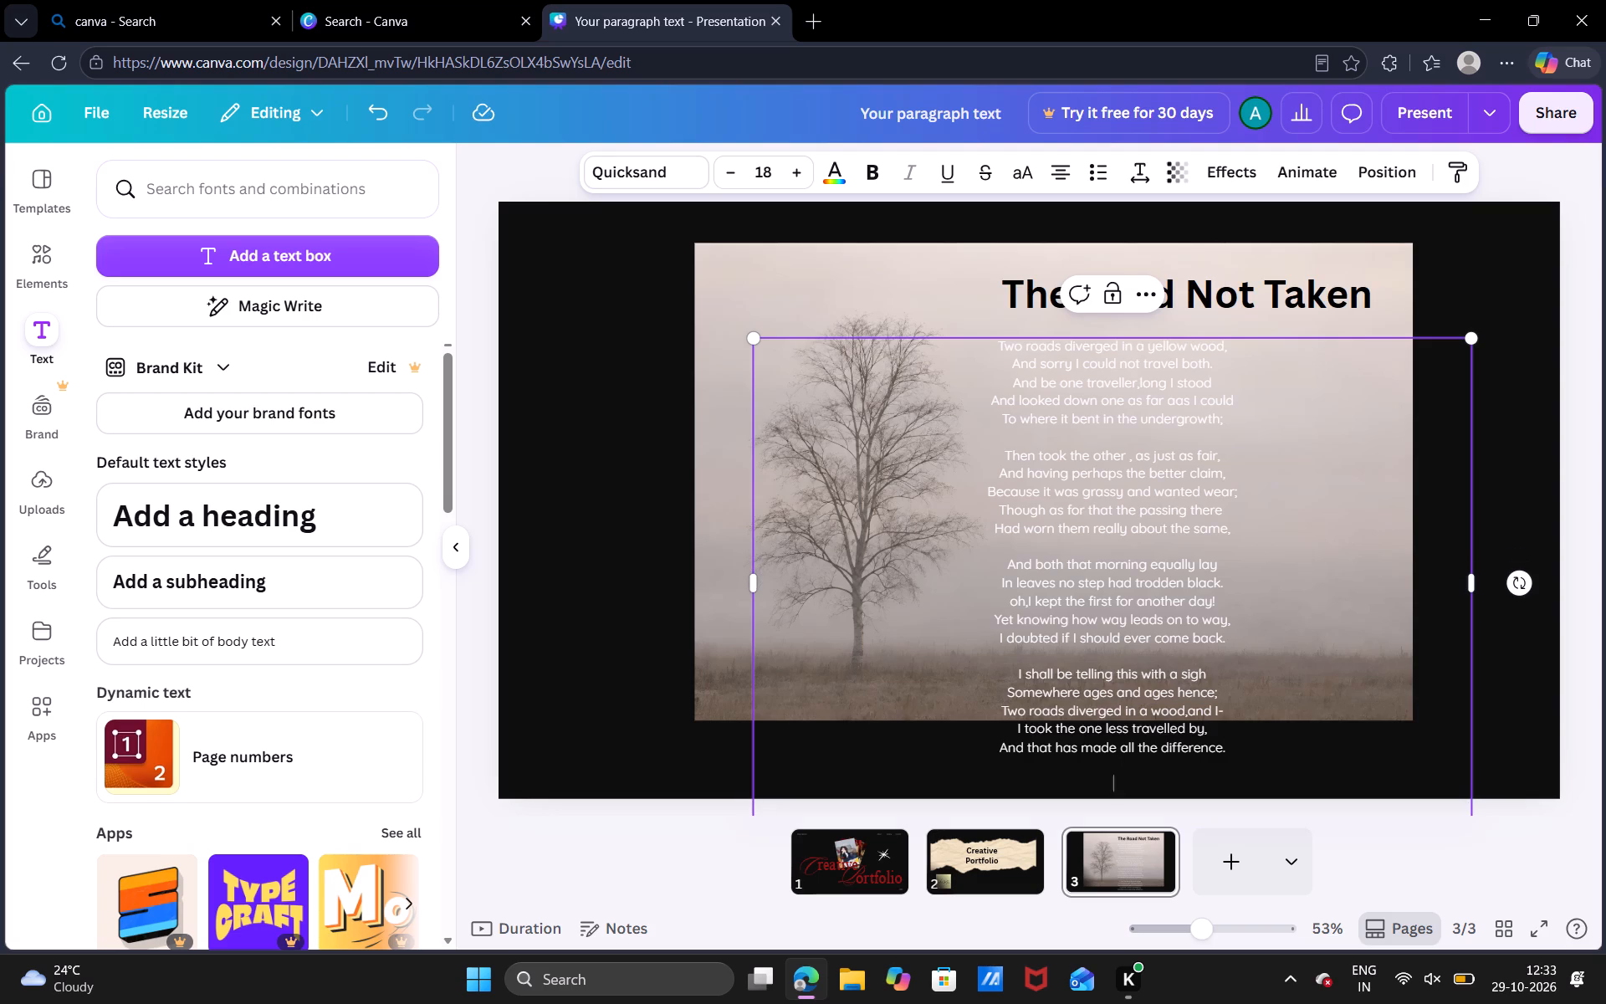
key("space")
key("space")
key("space")
key("space")
key("space")
key("space")
key("space")
key("space")
key("space")
key("space")
key("space")
key("space")
key("minus")
type("obert")
key("space")
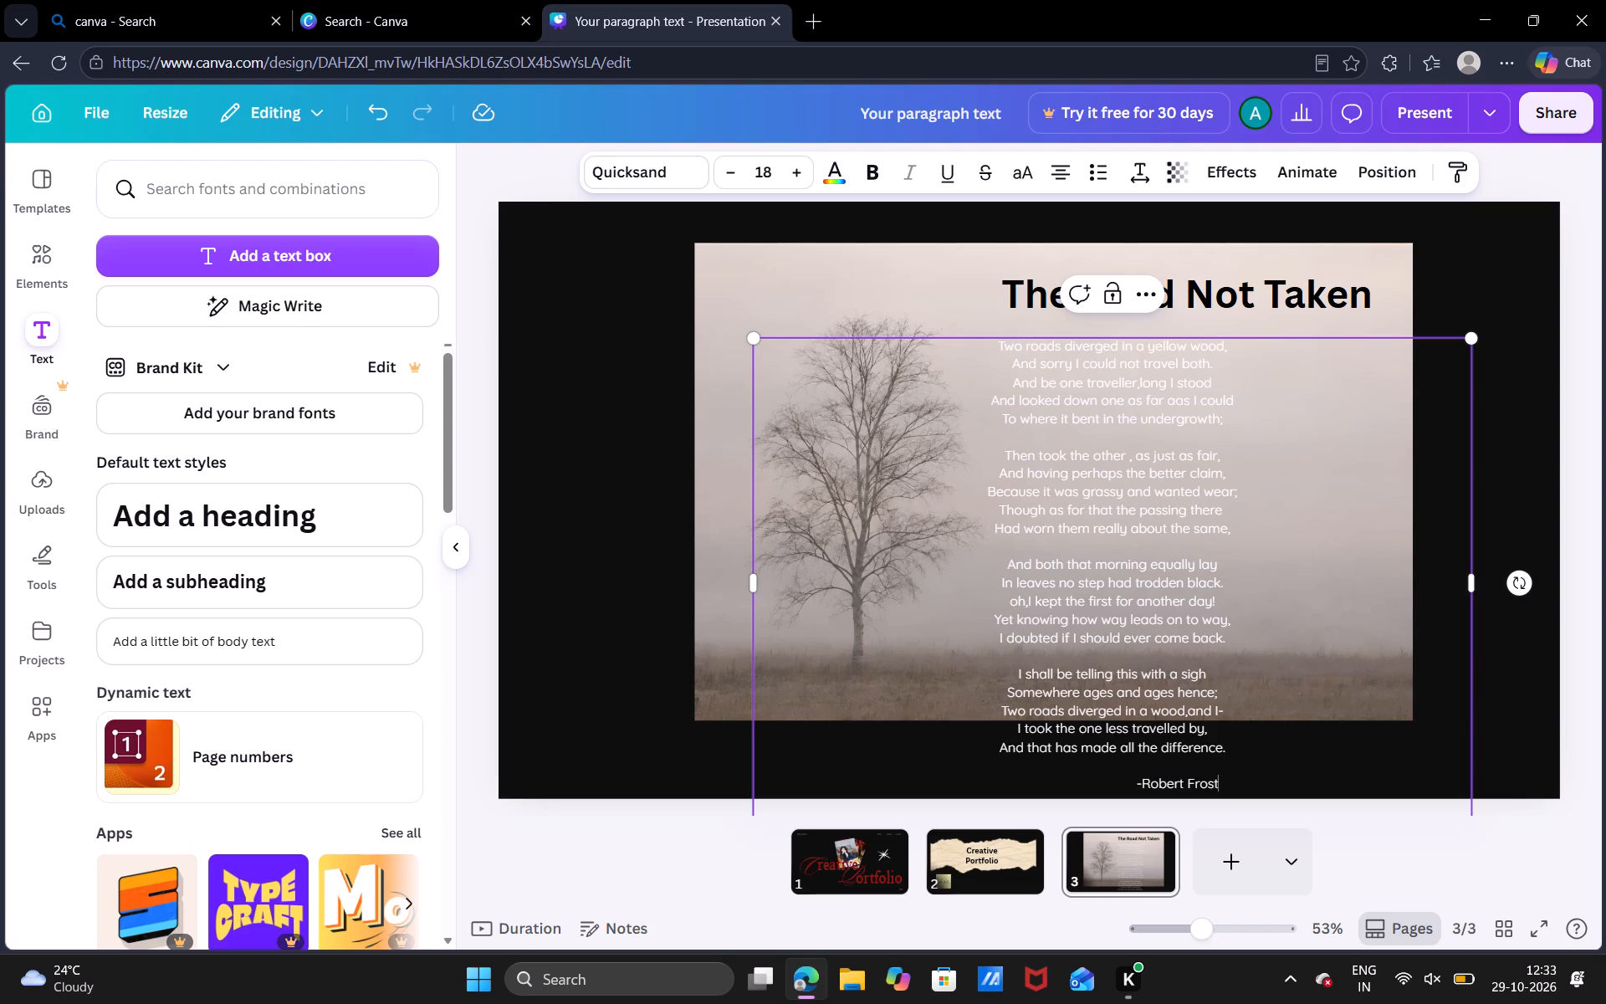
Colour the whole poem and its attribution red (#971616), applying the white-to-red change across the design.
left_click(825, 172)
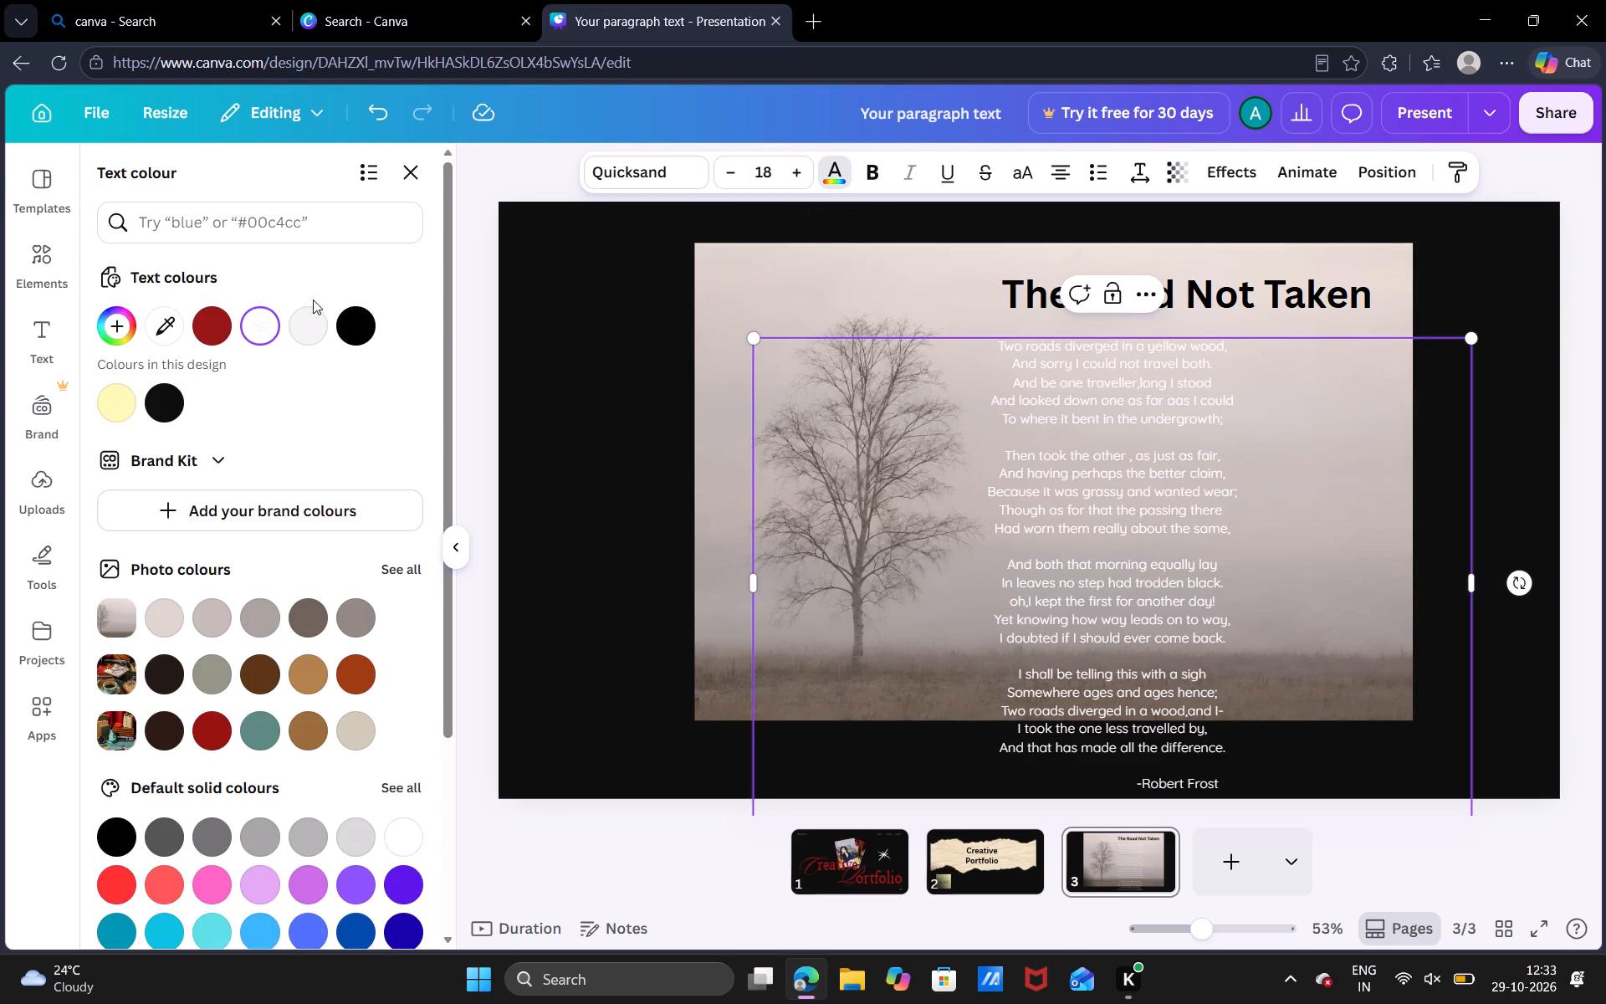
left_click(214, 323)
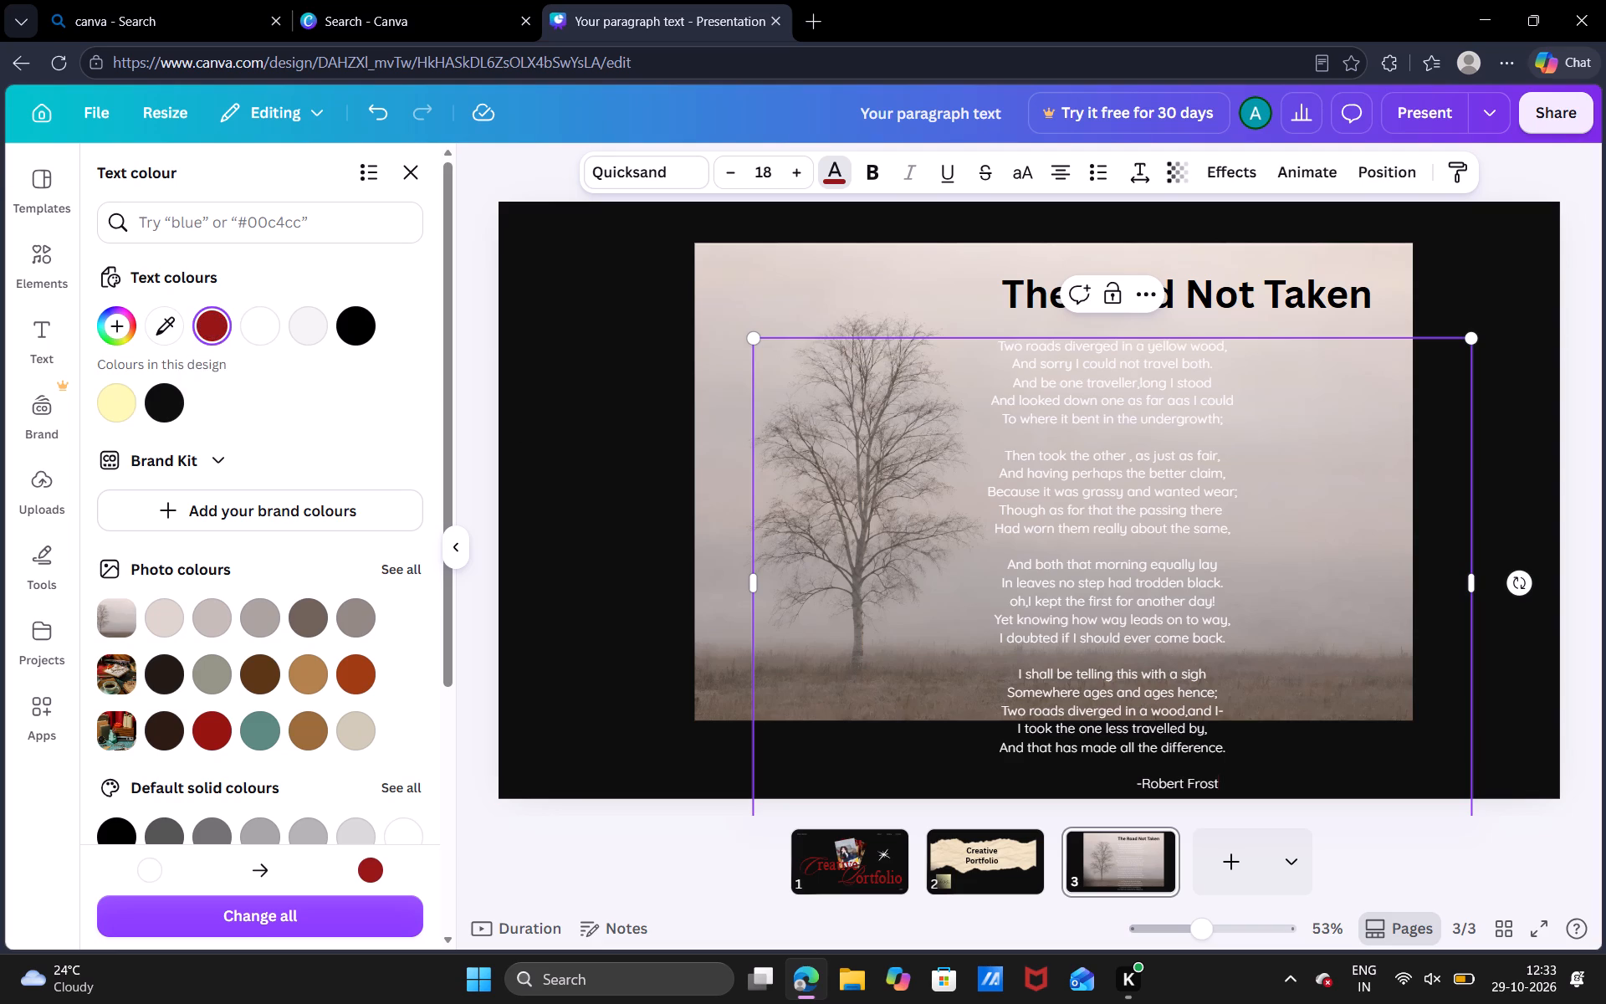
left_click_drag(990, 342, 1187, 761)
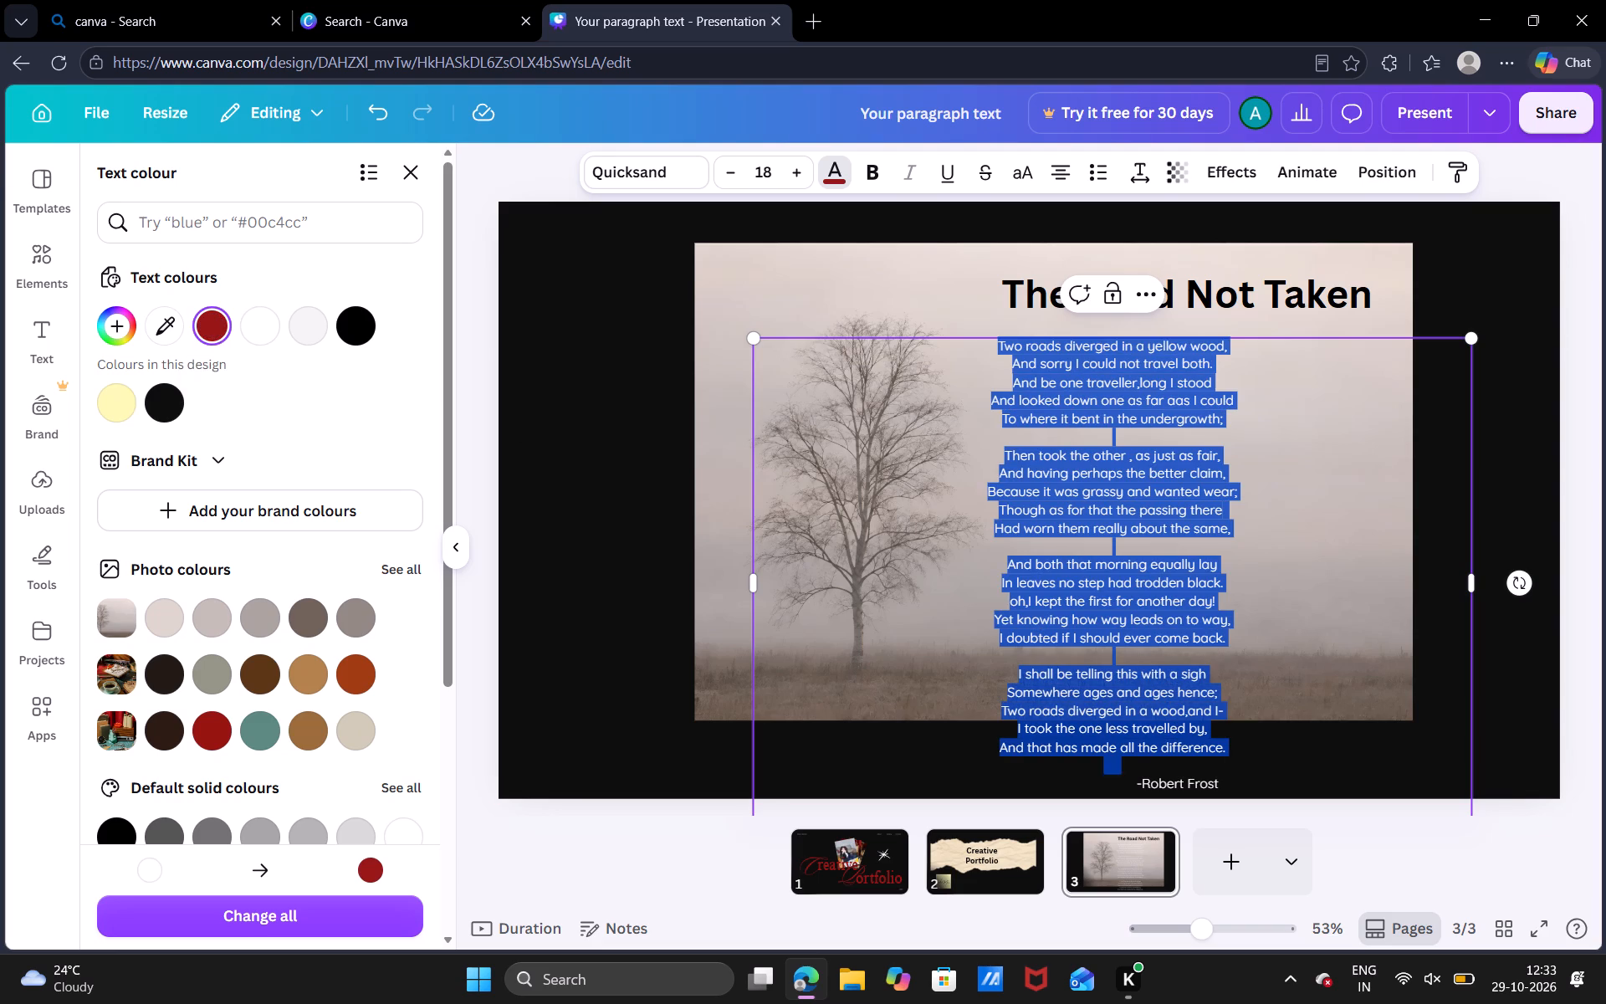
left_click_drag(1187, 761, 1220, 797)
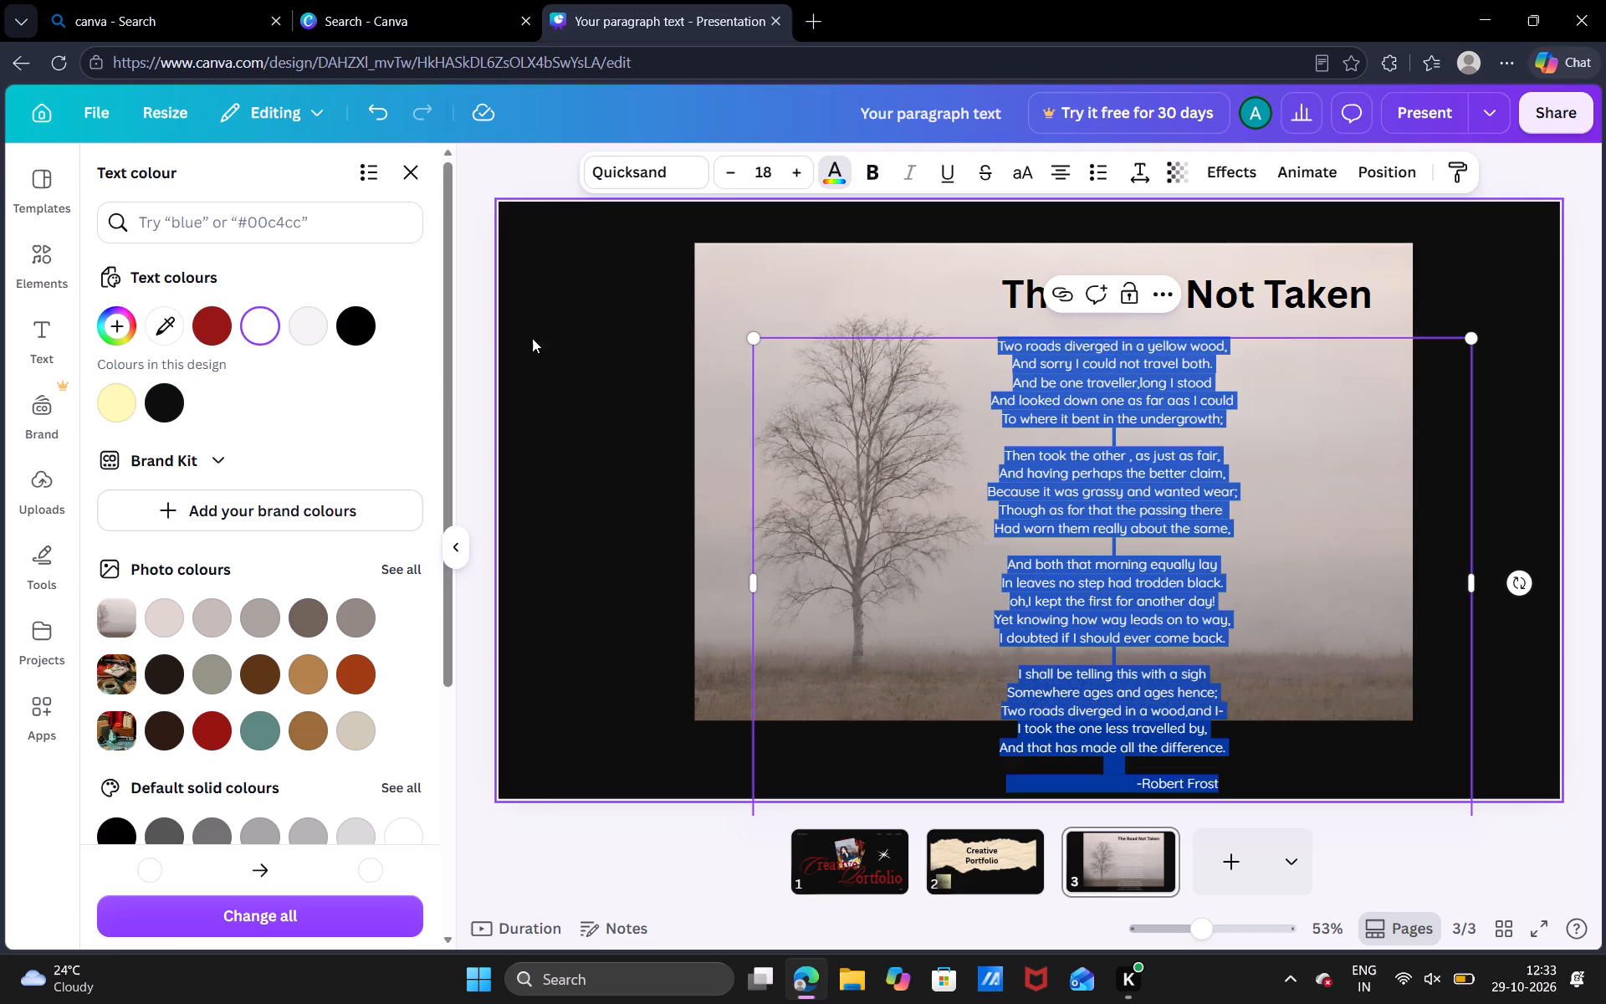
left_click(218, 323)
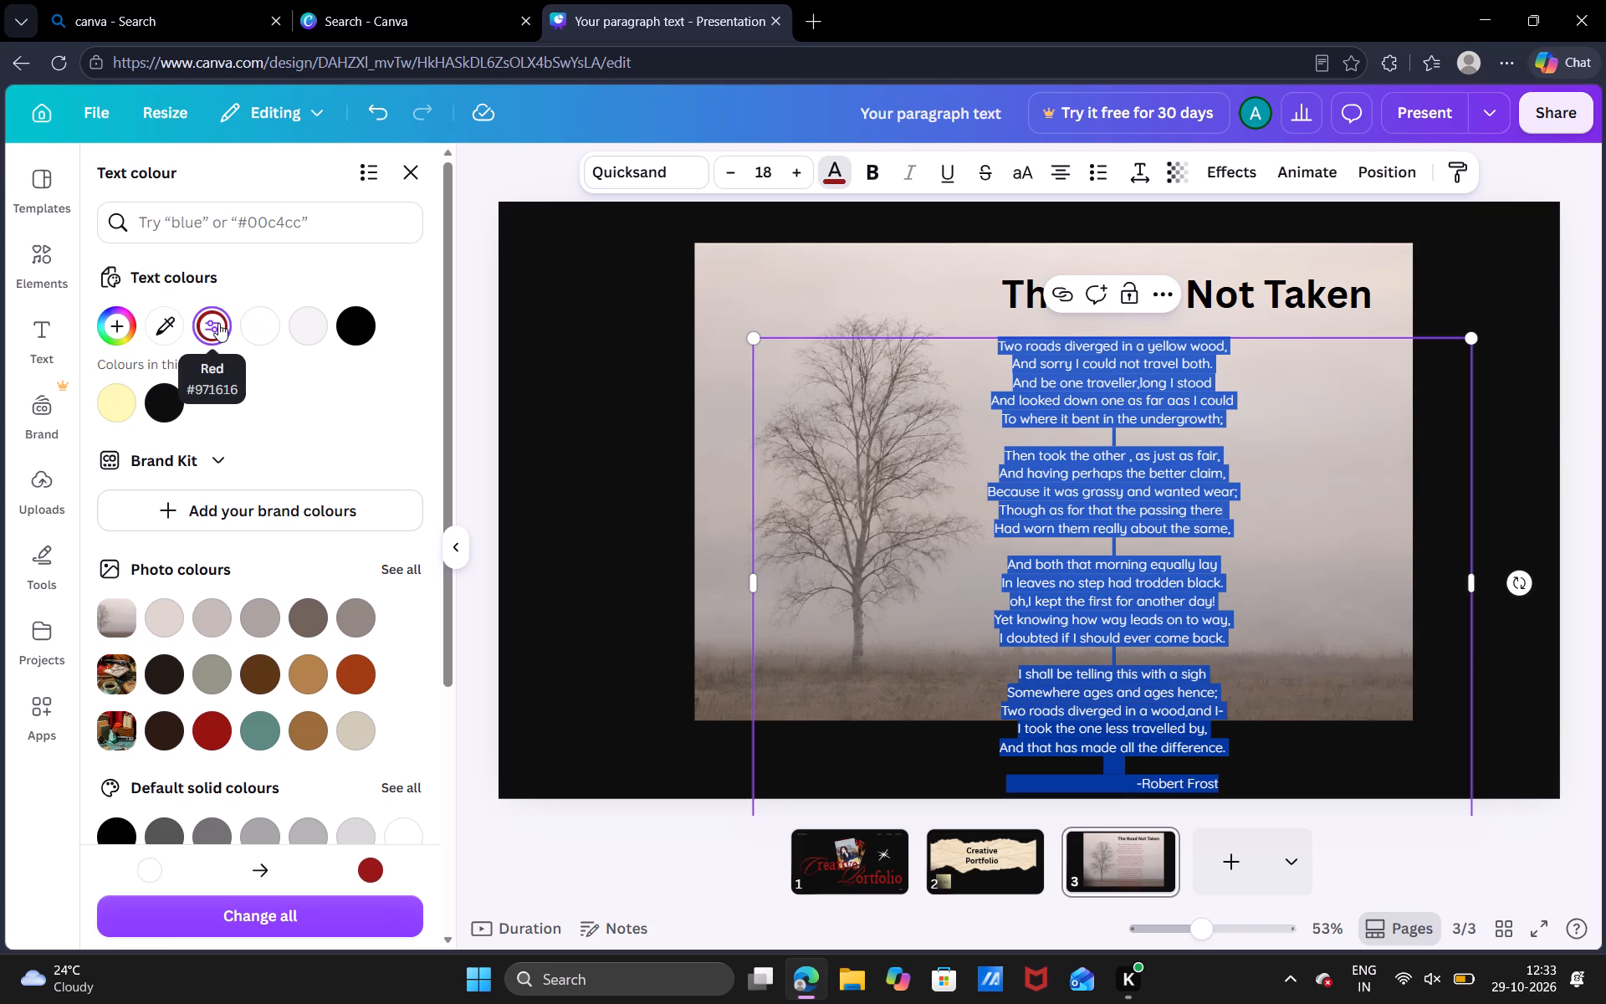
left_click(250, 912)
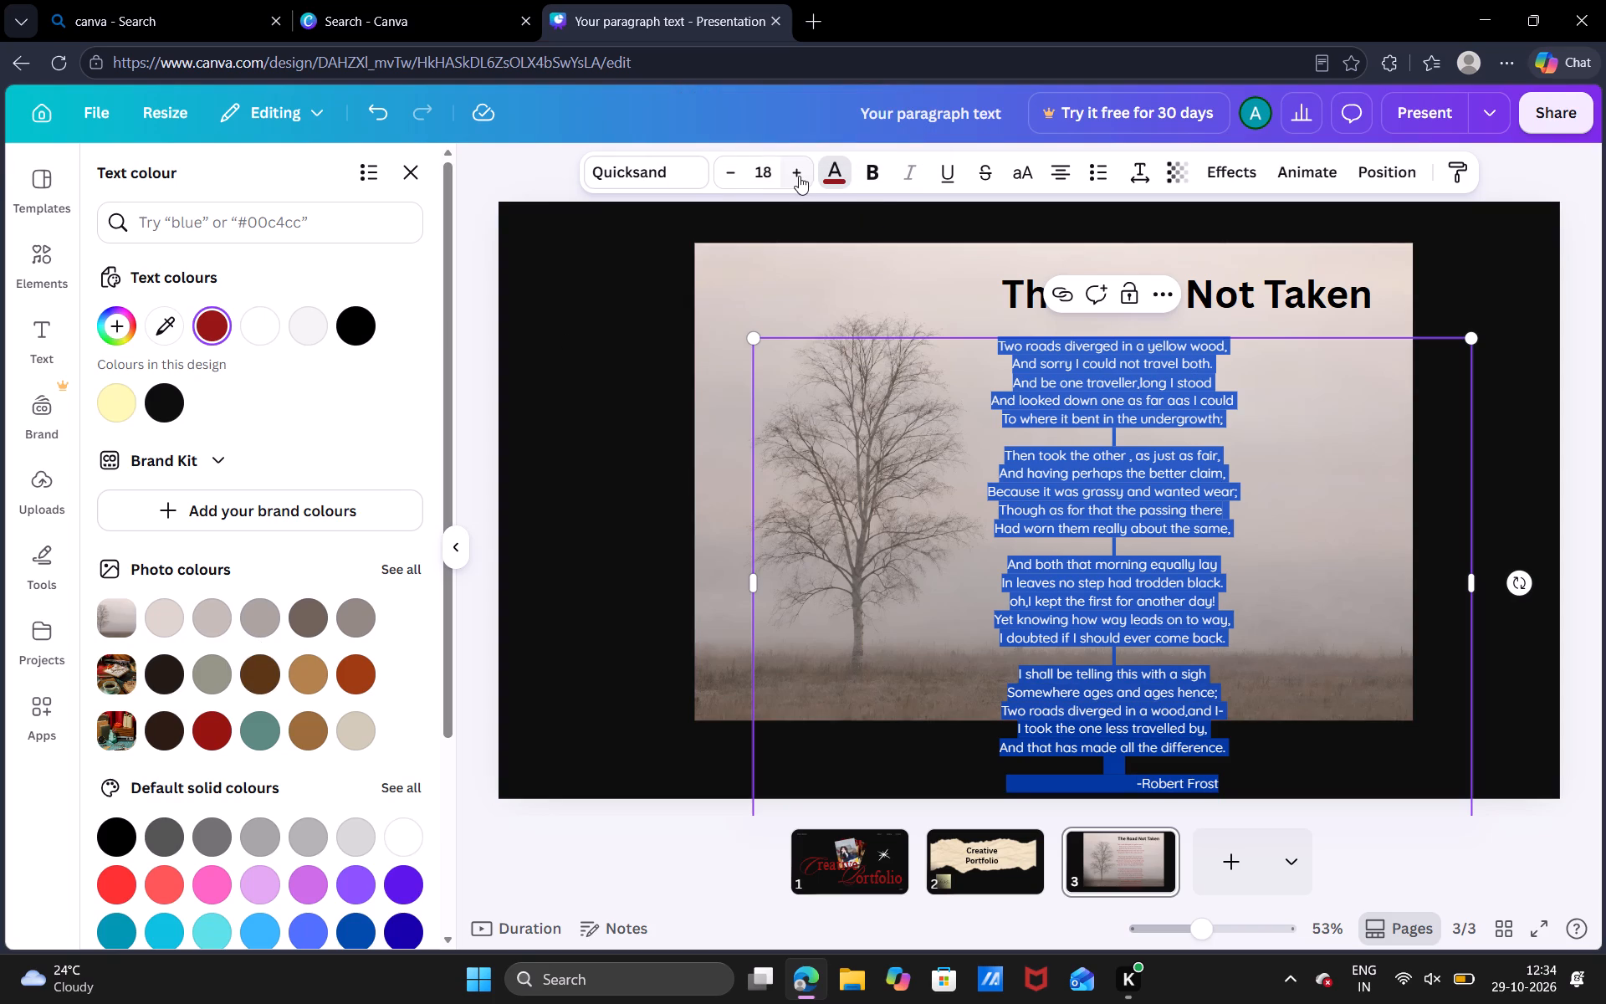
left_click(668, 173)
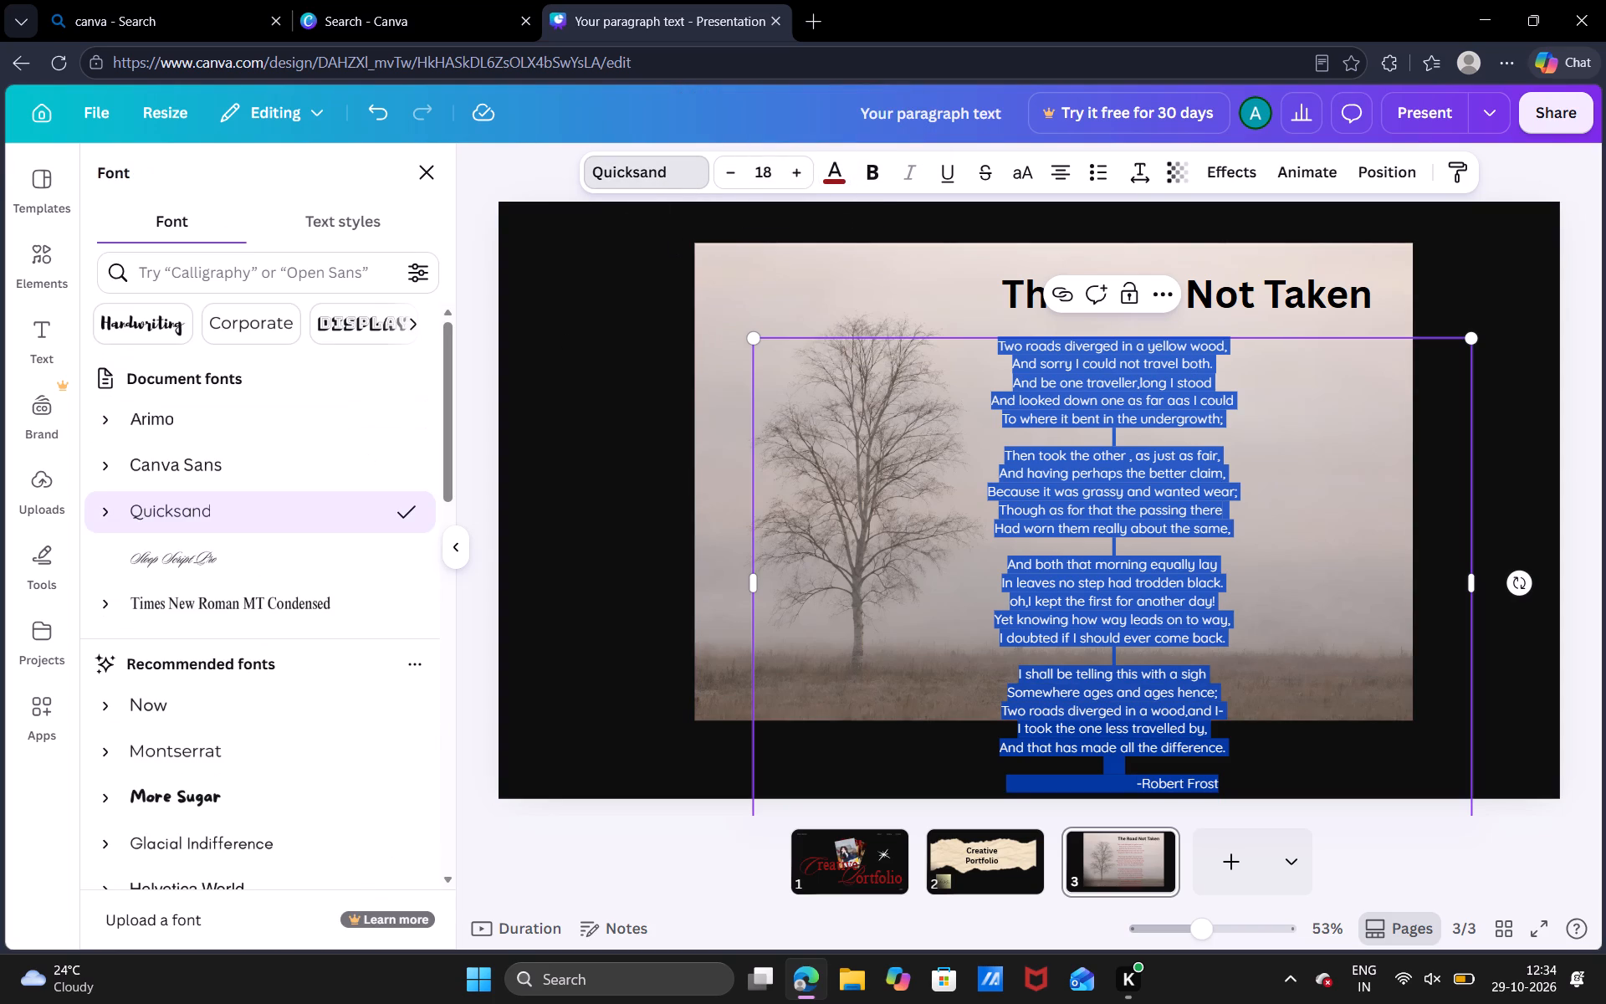
Move the tree photo slightly down and to the right on the page.
left_click(898, 254)
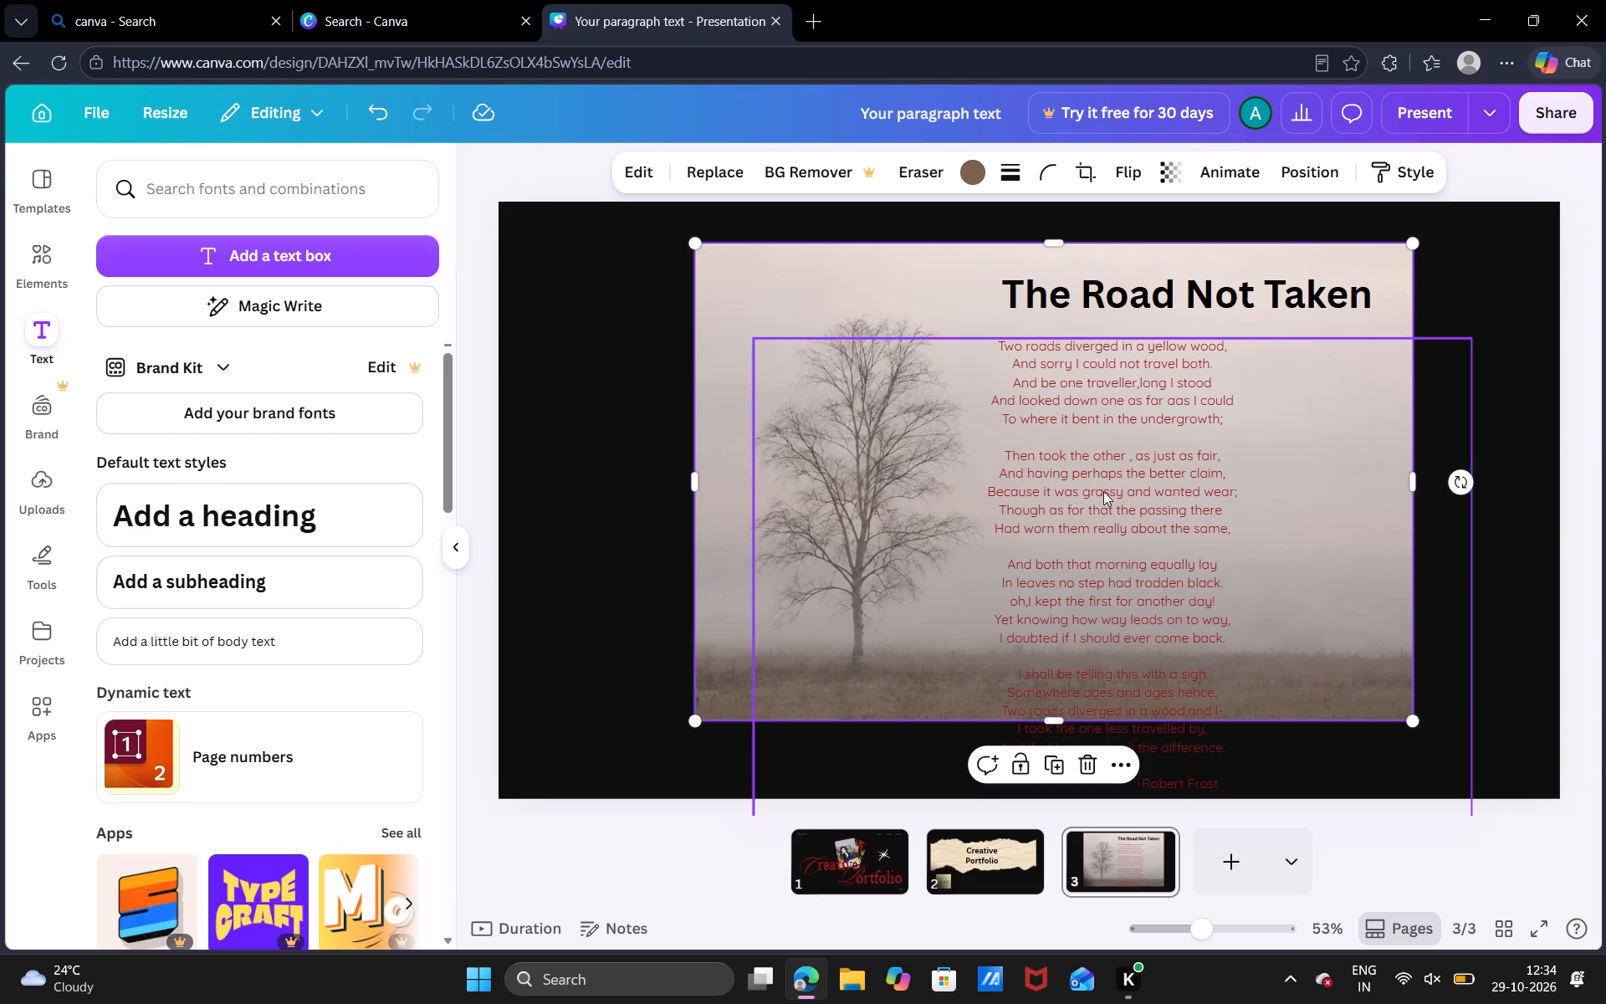
left_click_drag(990, 332, 1050, 492)
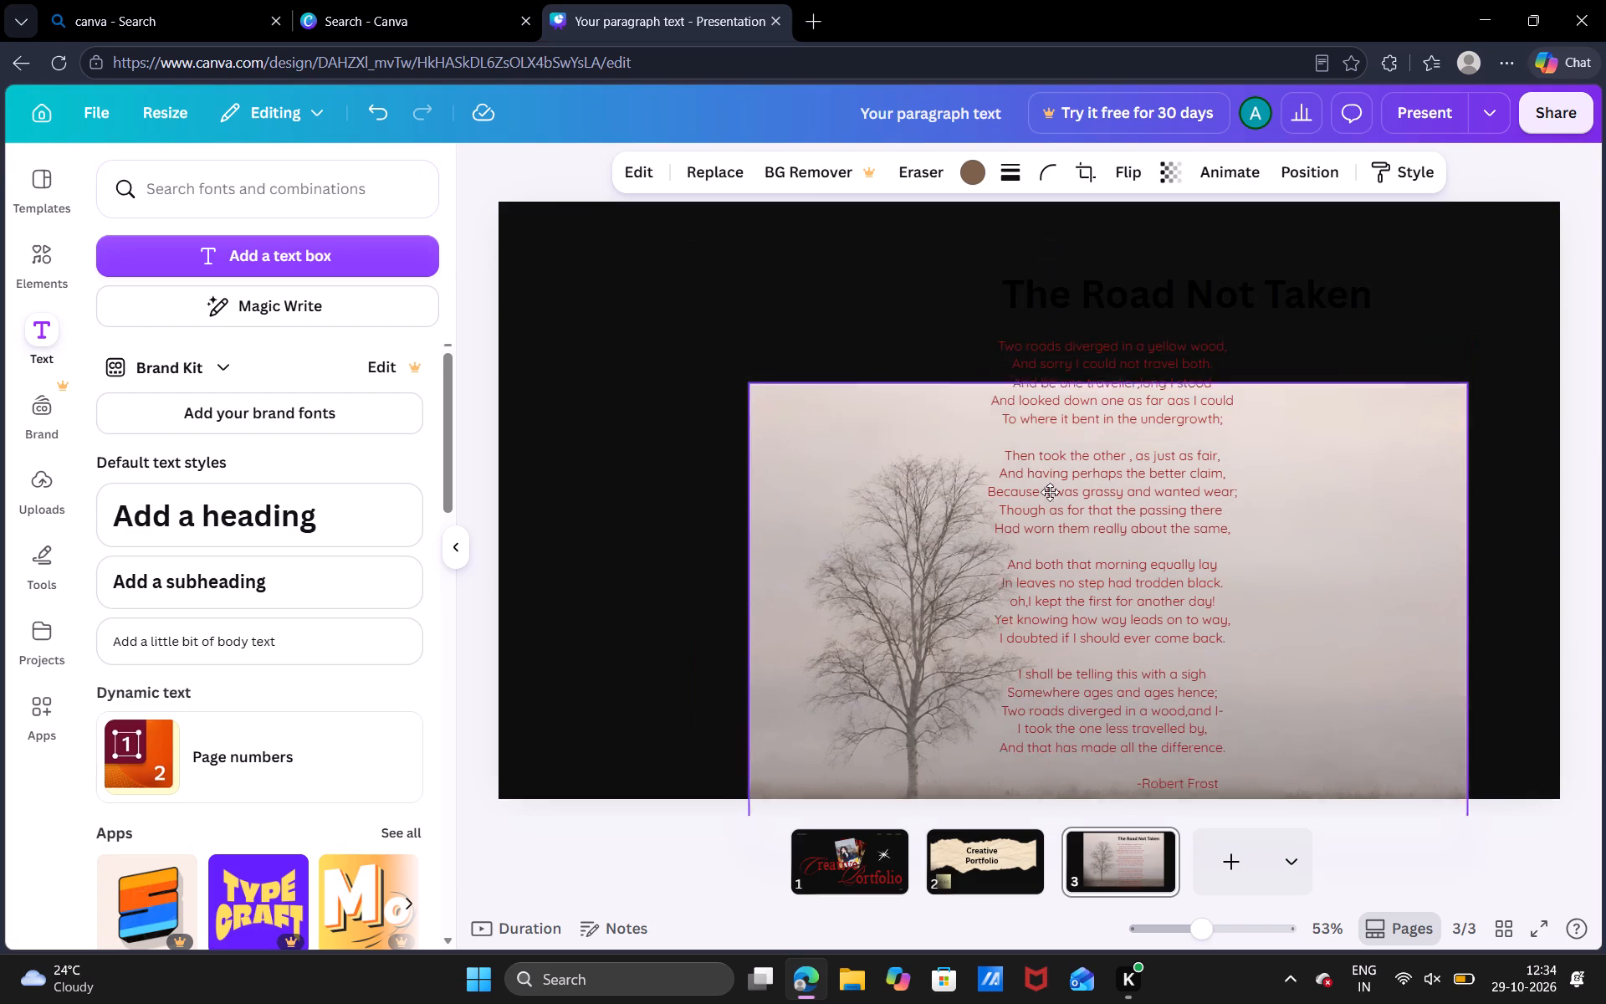
left_click_drag(1050, 492, 1007, 346)
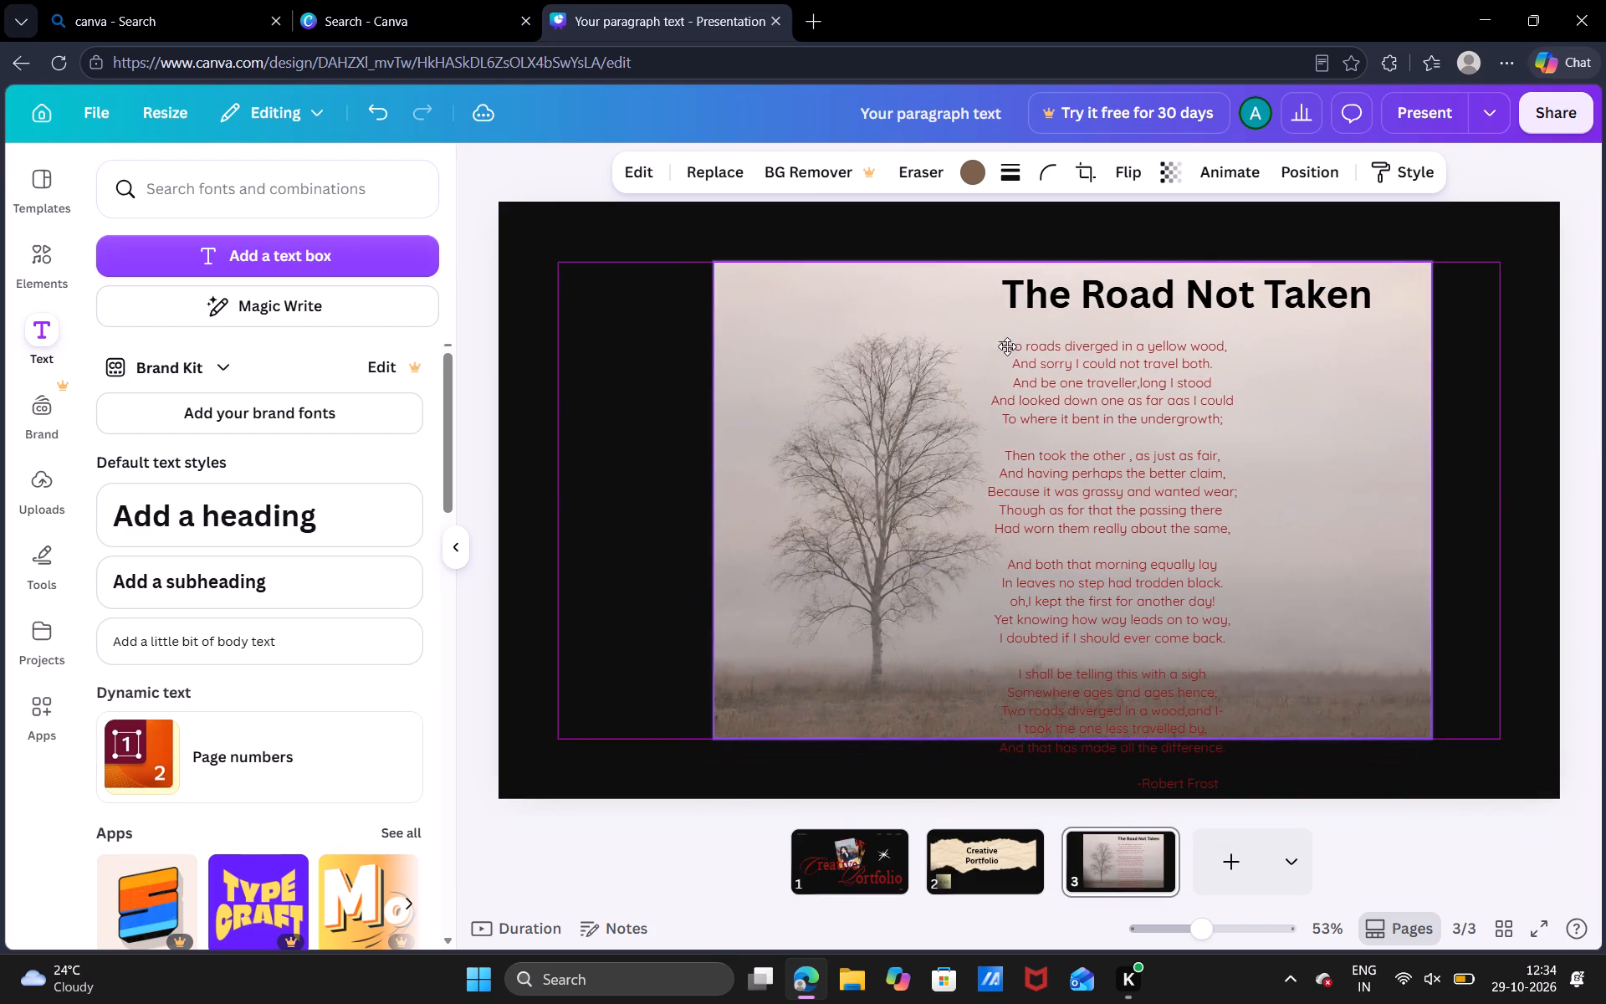
left_click_drag(1007, 346, 1002, 346)
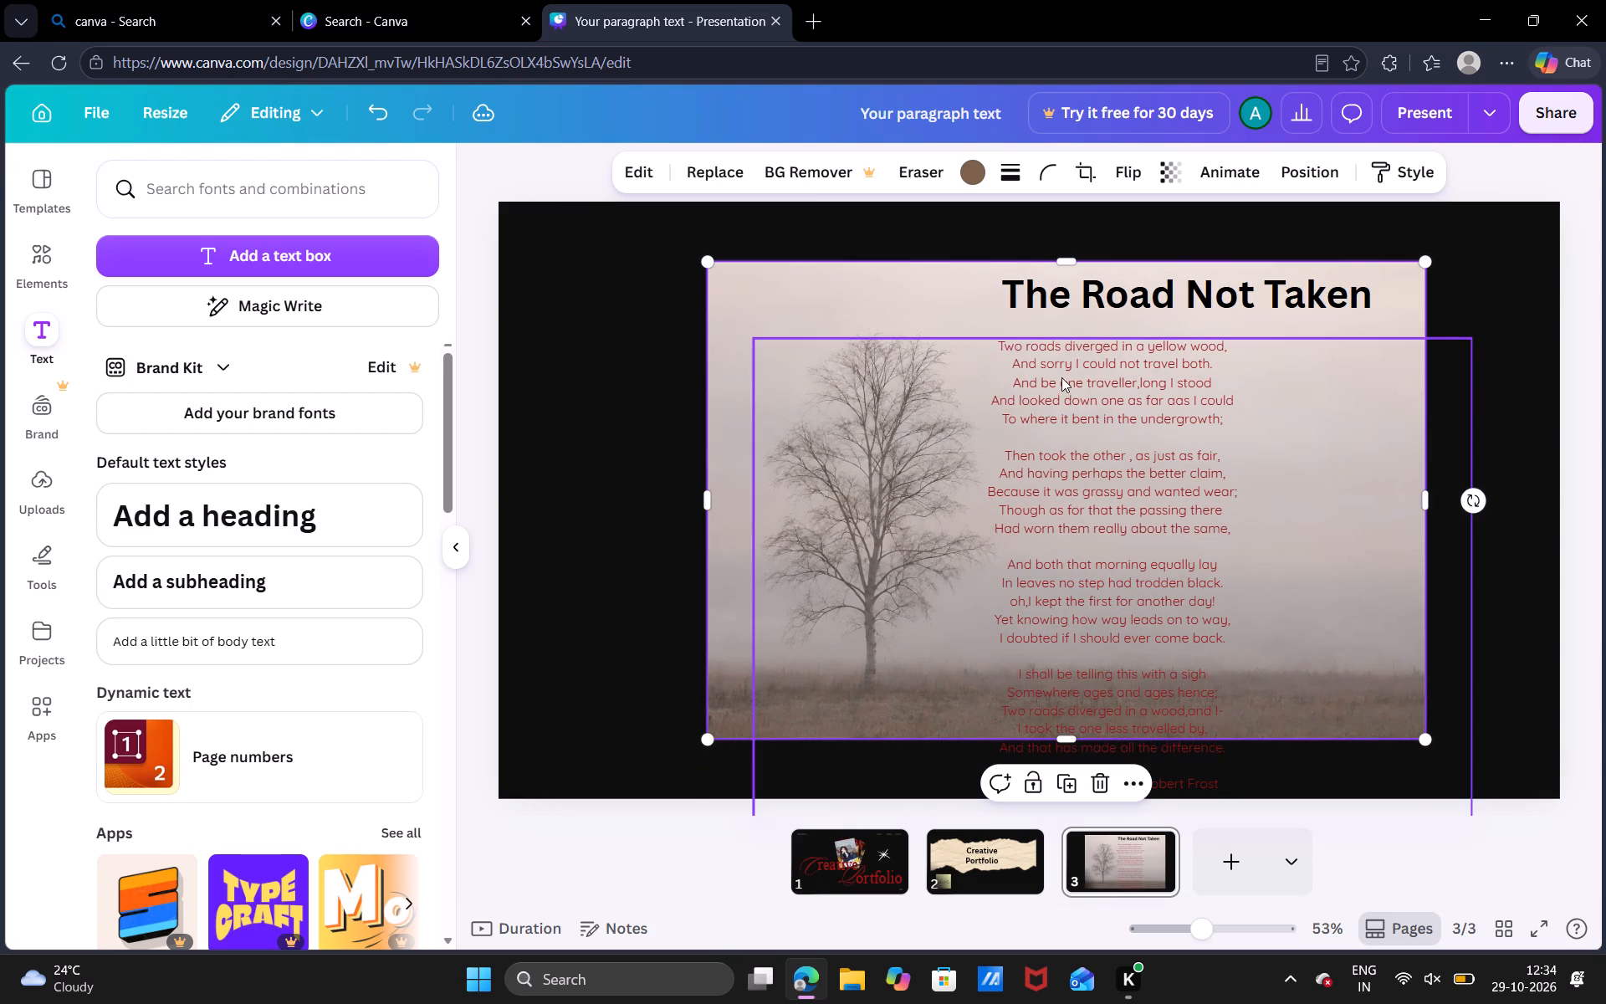
Move the poem text block right and slightly up, placing it just beneath the "The Road Not Taken" title.
left_click(1061, 379)
left_click_drag(1061, 379, 1061, 356)
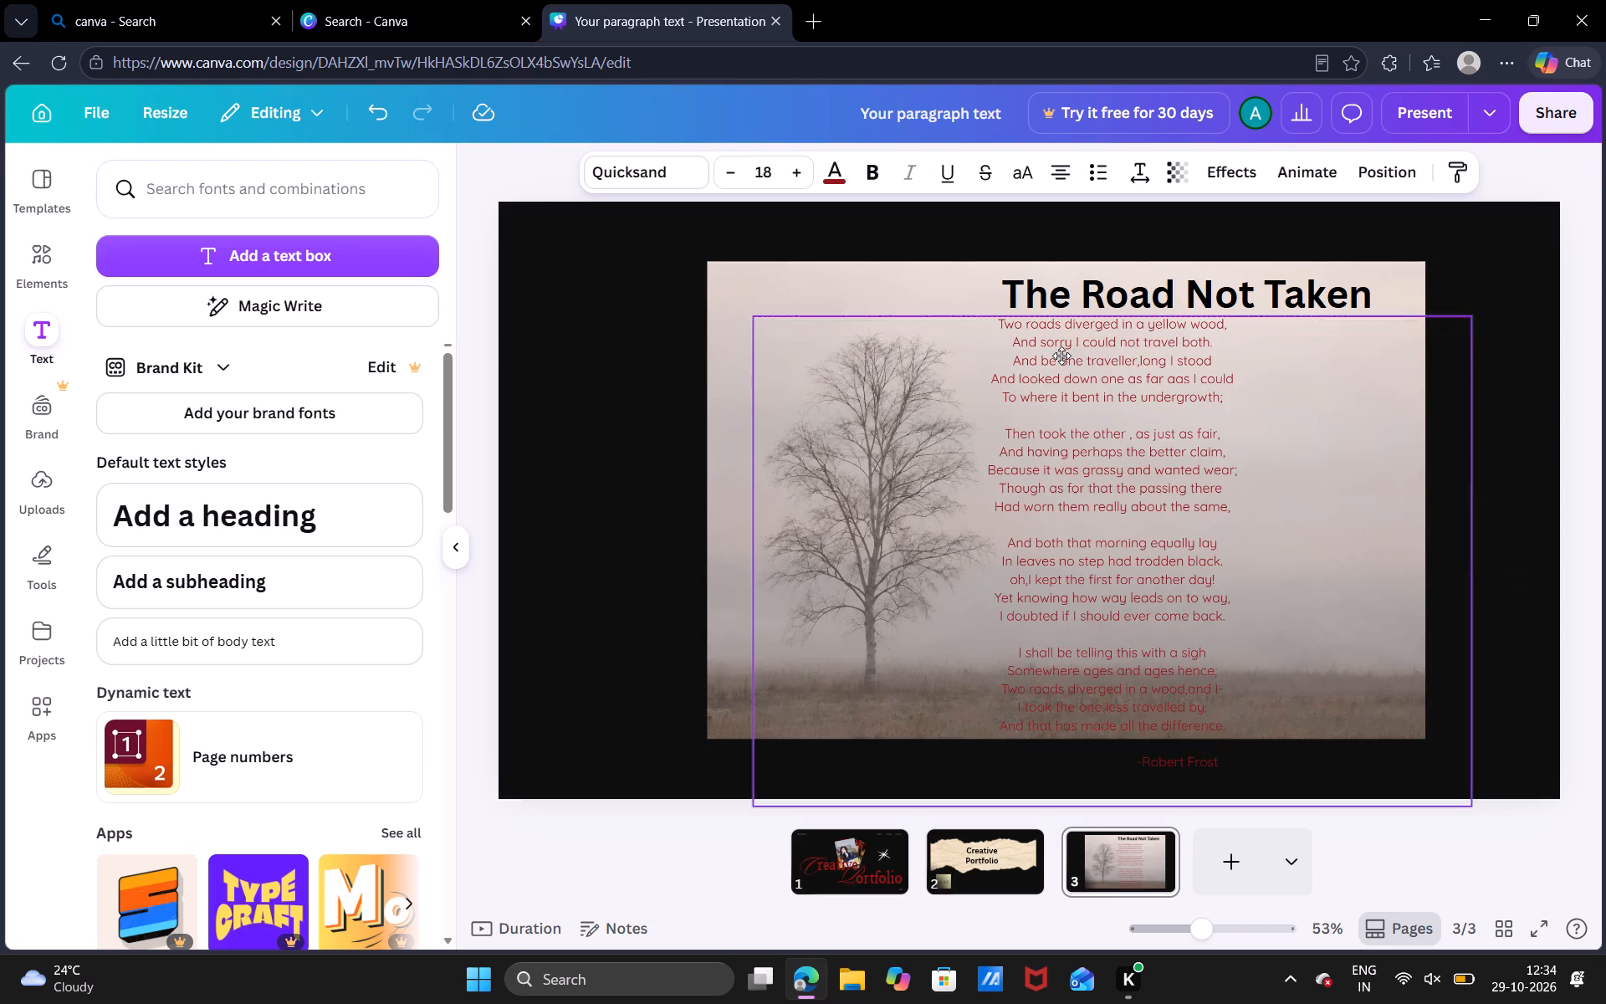
left_click_drag(1061, 356, 1077, 361)
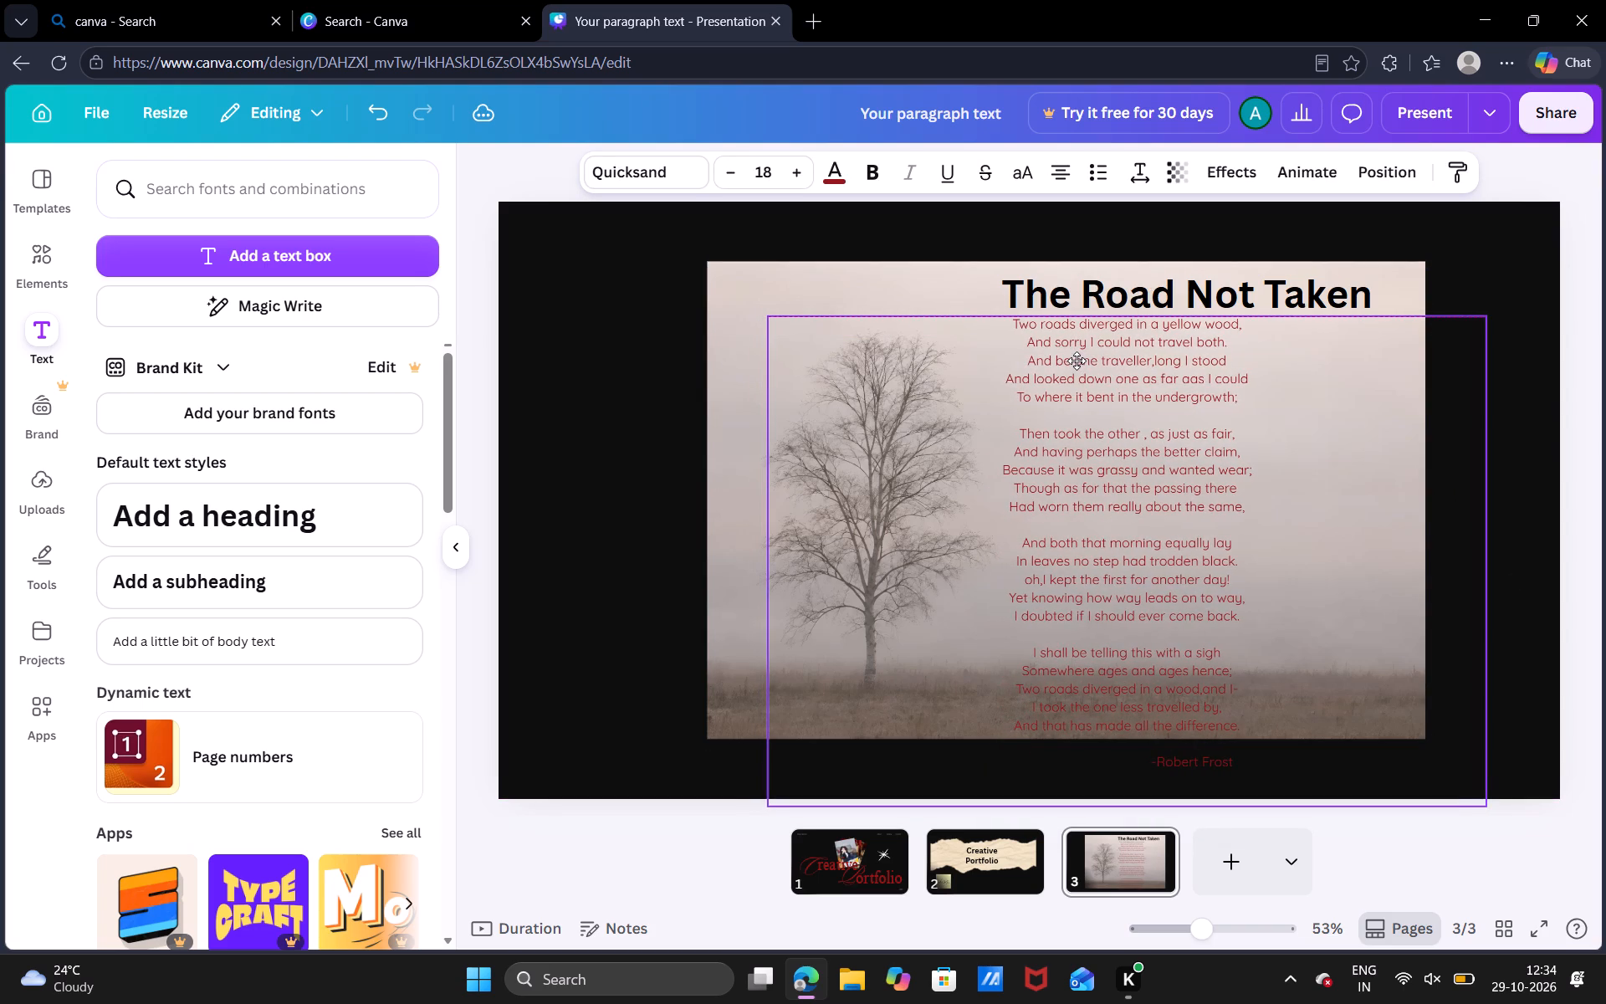
left_click_drag(1077, 361, 1100, 367)
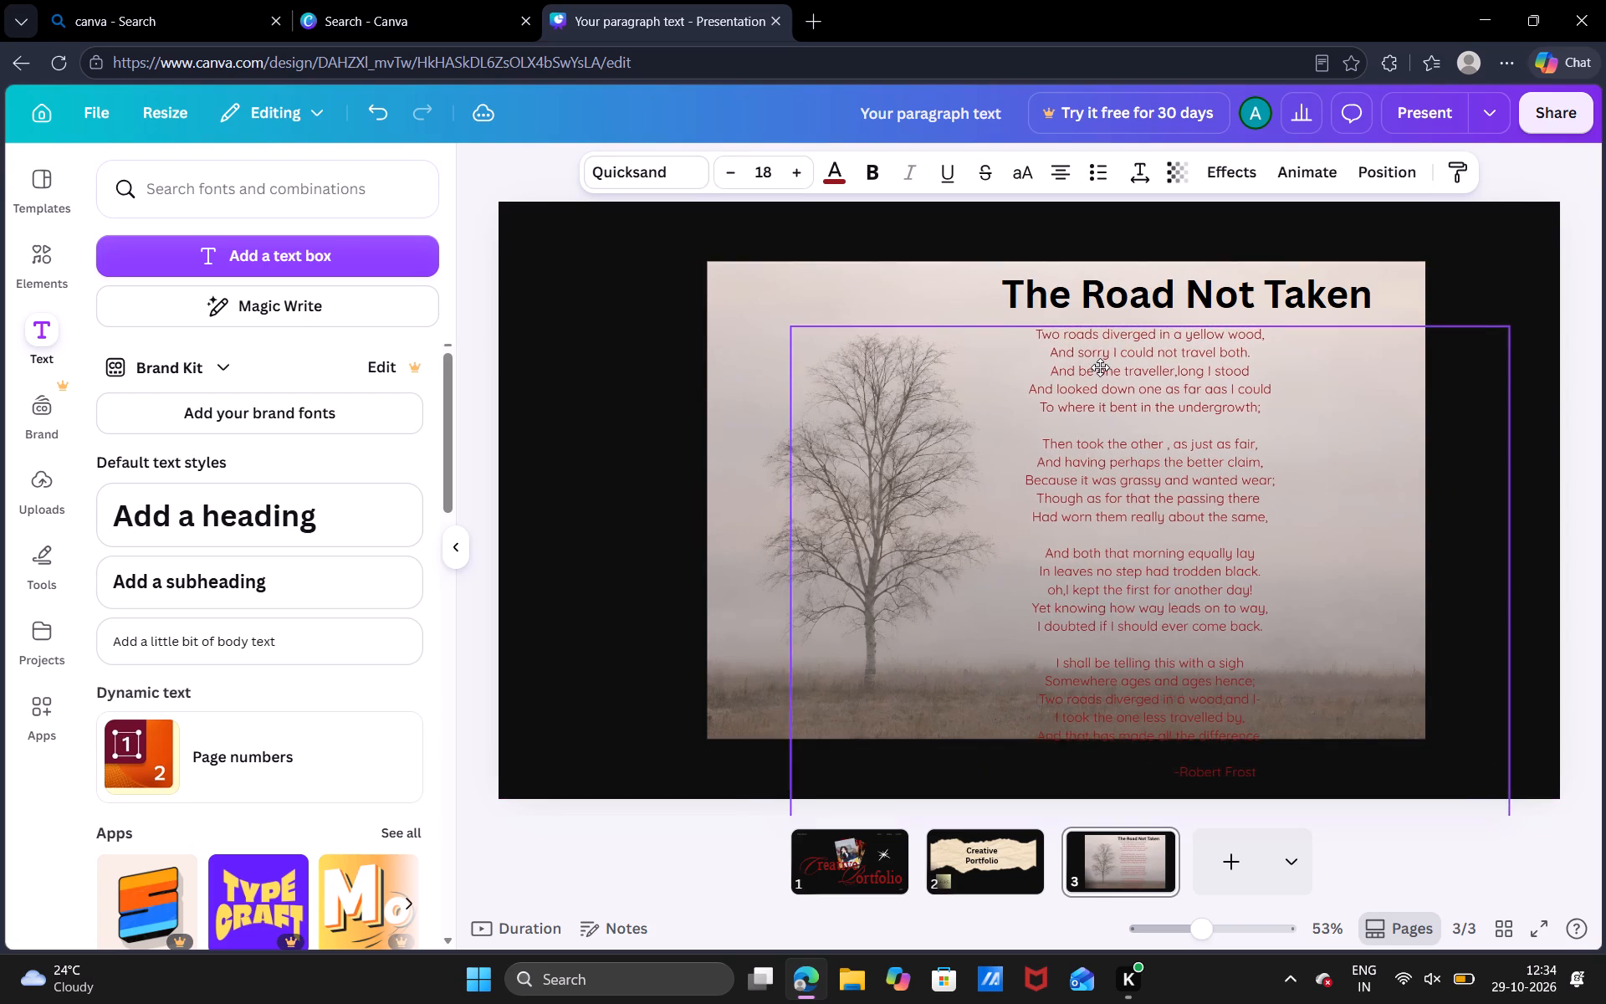
left_click_drag(1100, 367, 1115, 366)
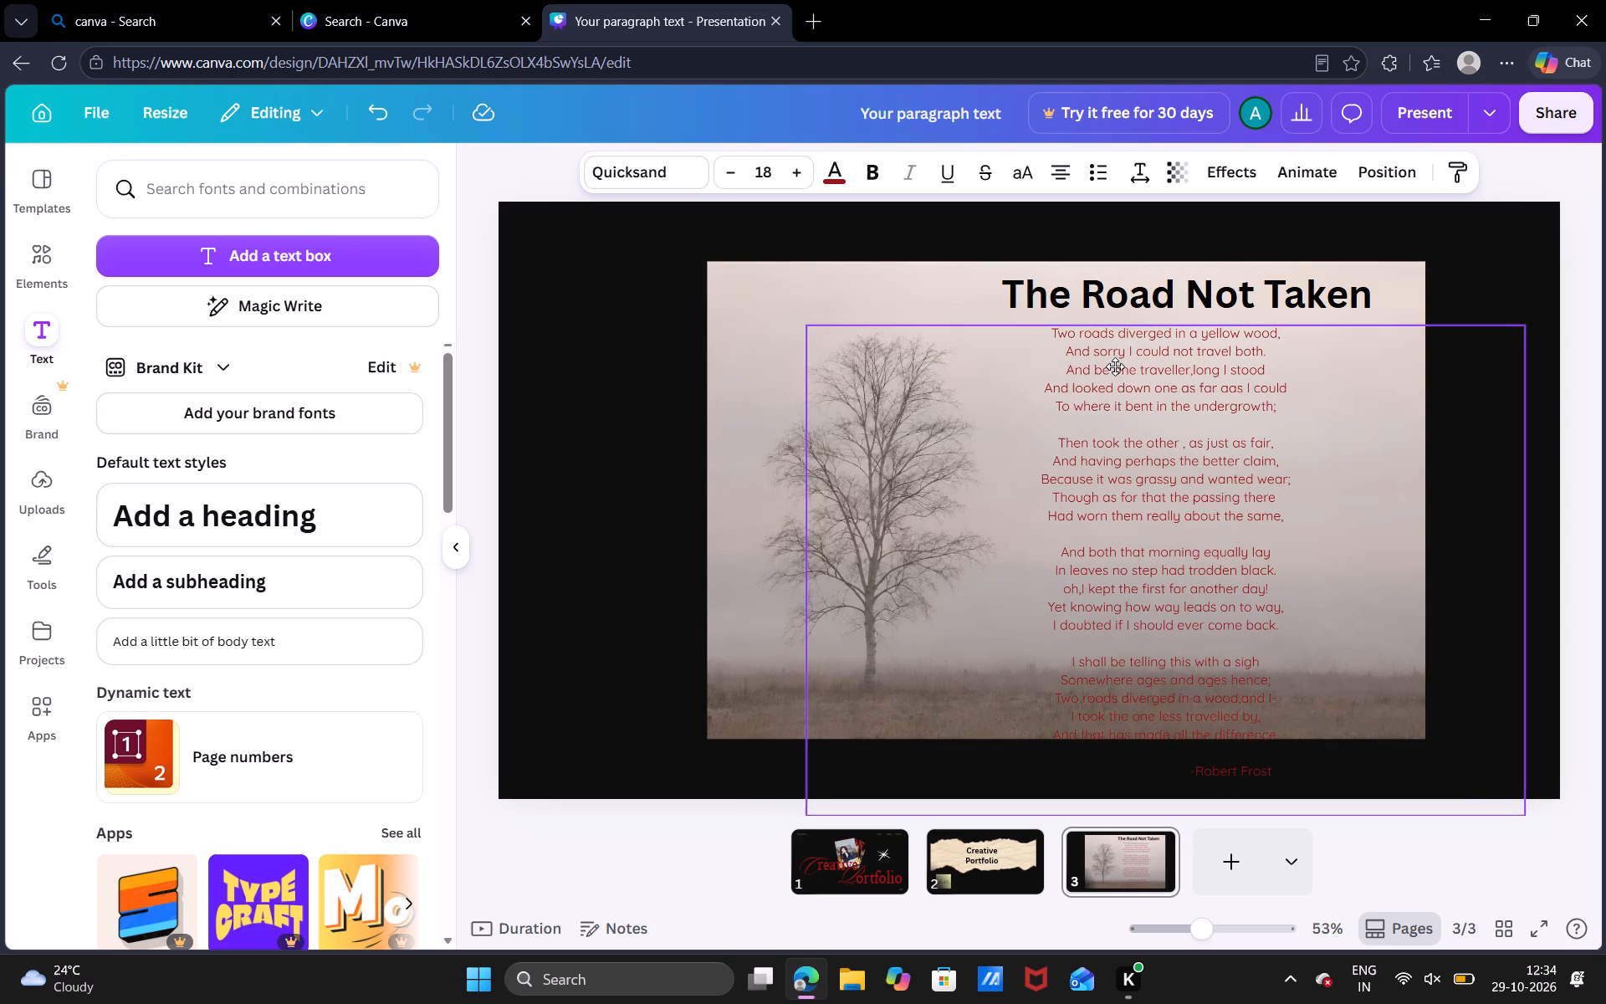
left_click_drag(1115, 366, 1115, 366)
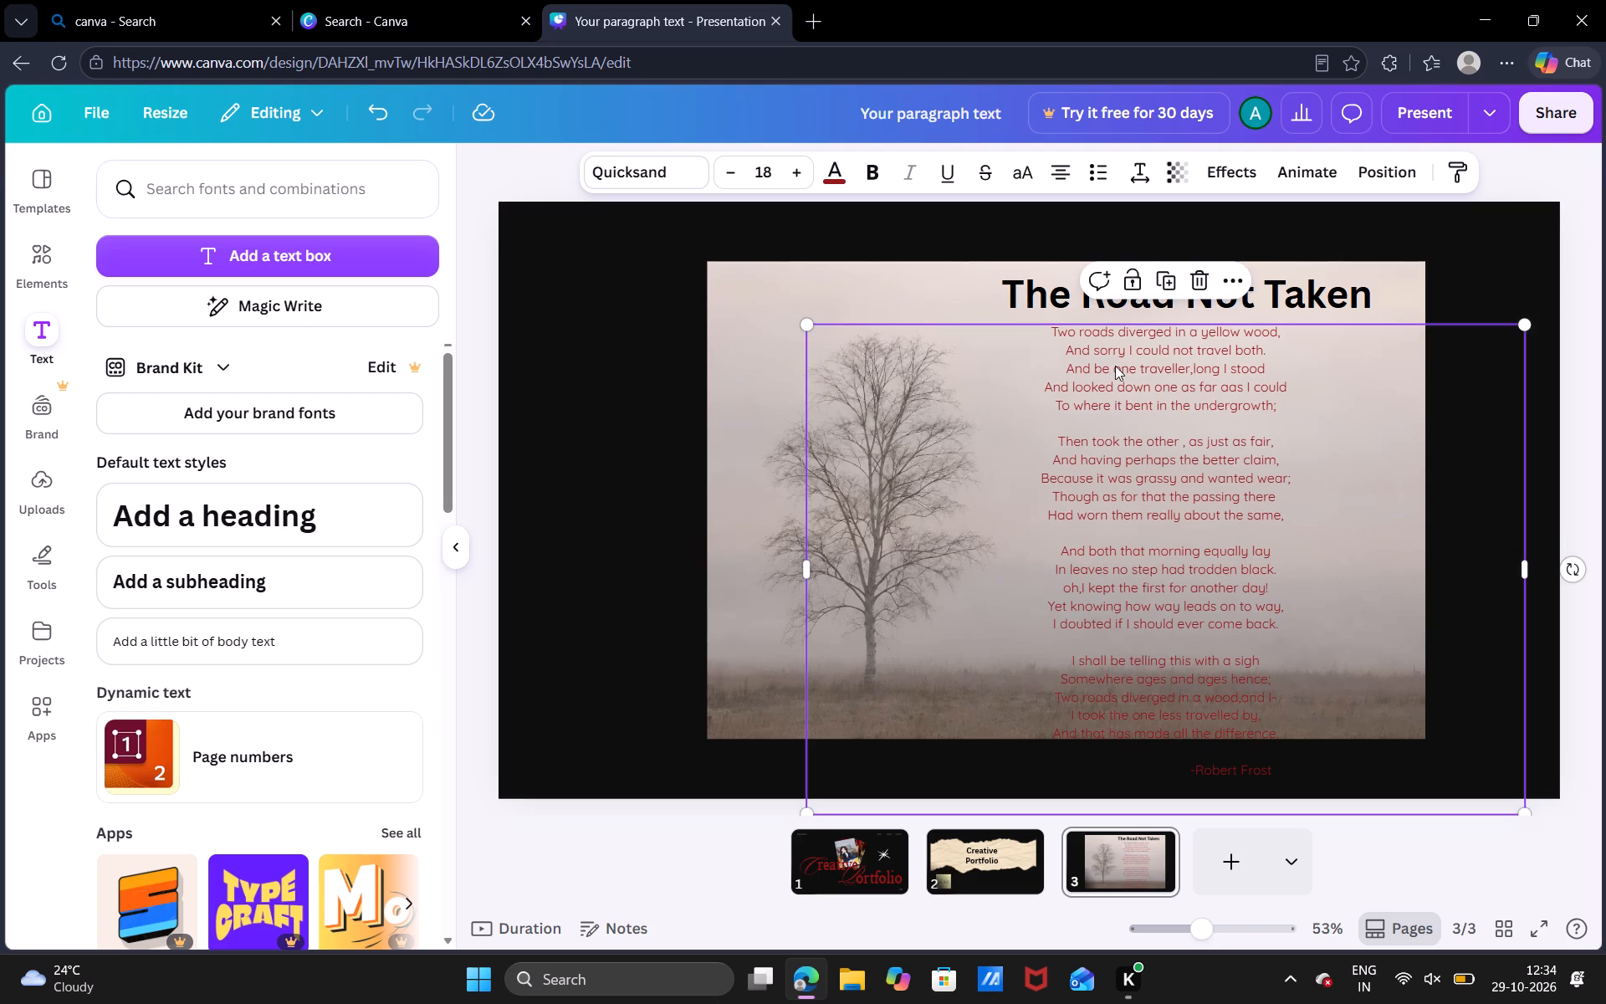
Colour all of the poem text, including the attribution, light grey (#f4f4f4).
left_click(1115, 366)
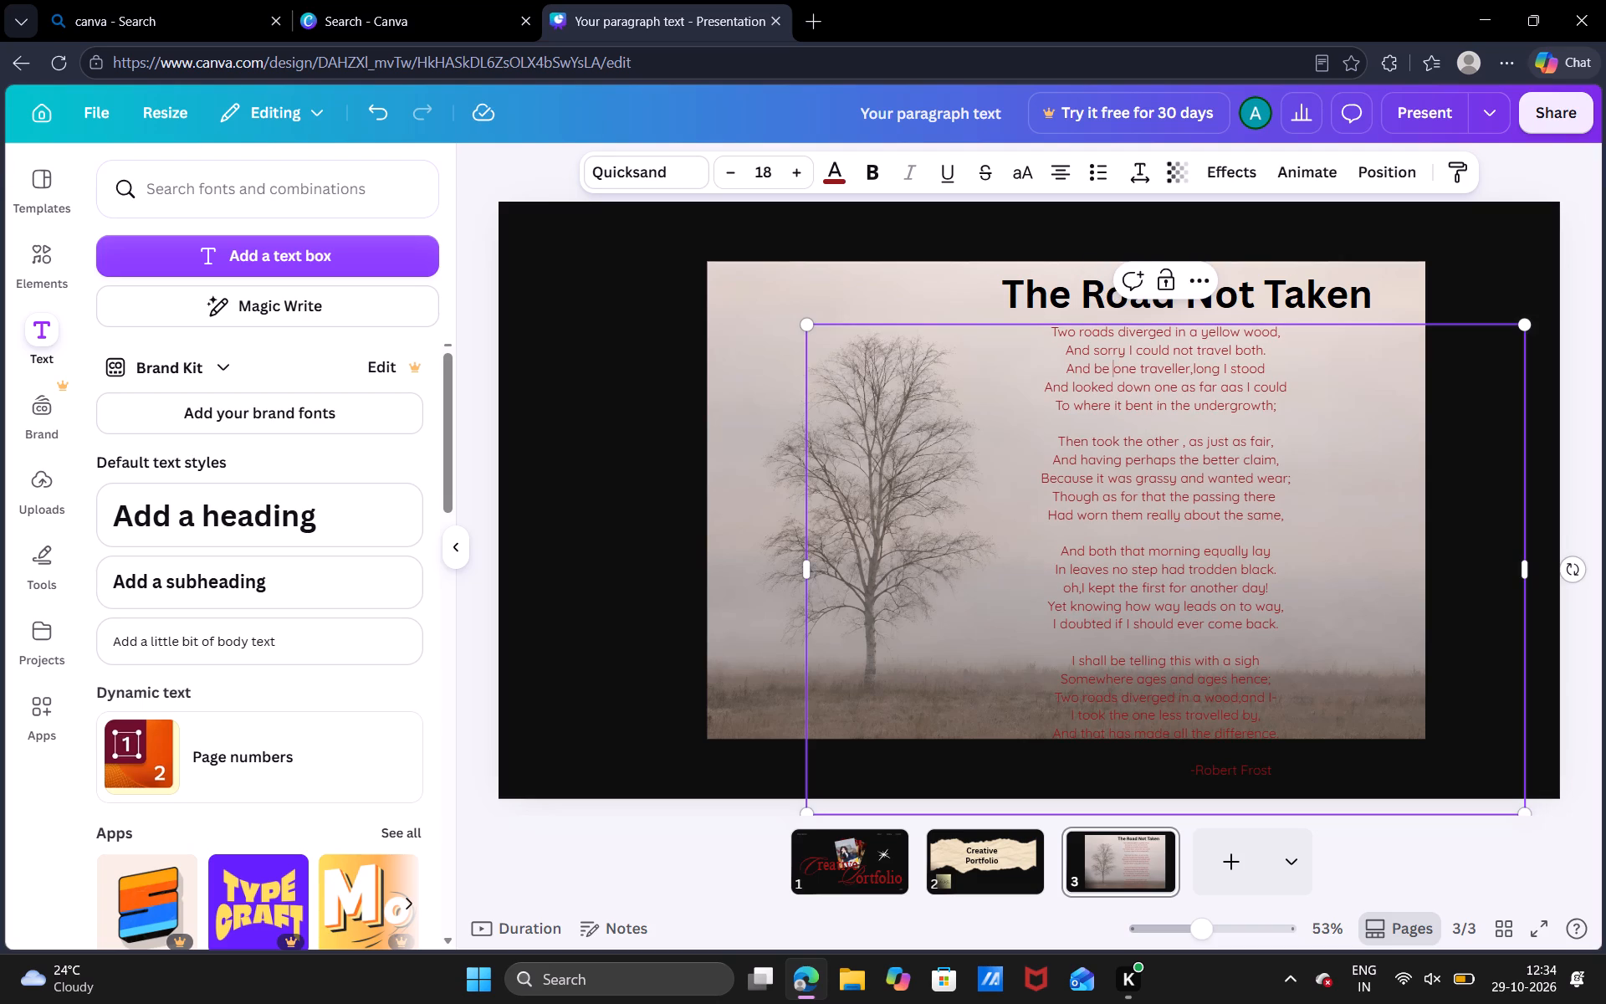
left_click_drag(1285, 772, 1107, 392)
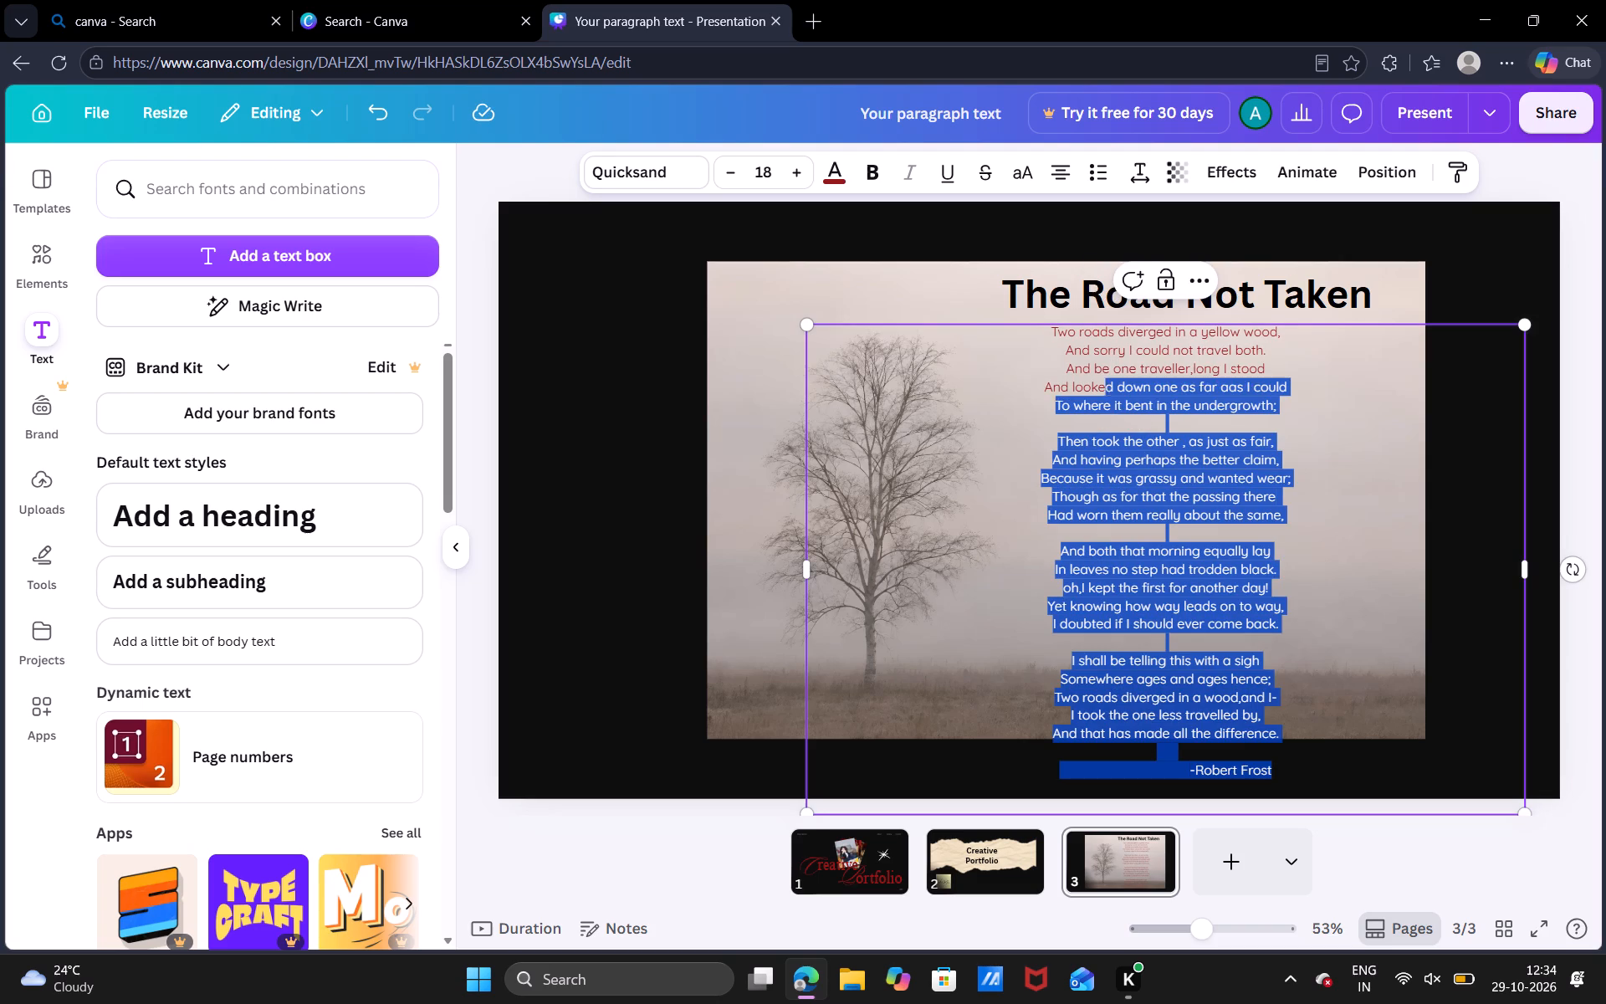
left_click_drag(1107, 392, 1049, 316)
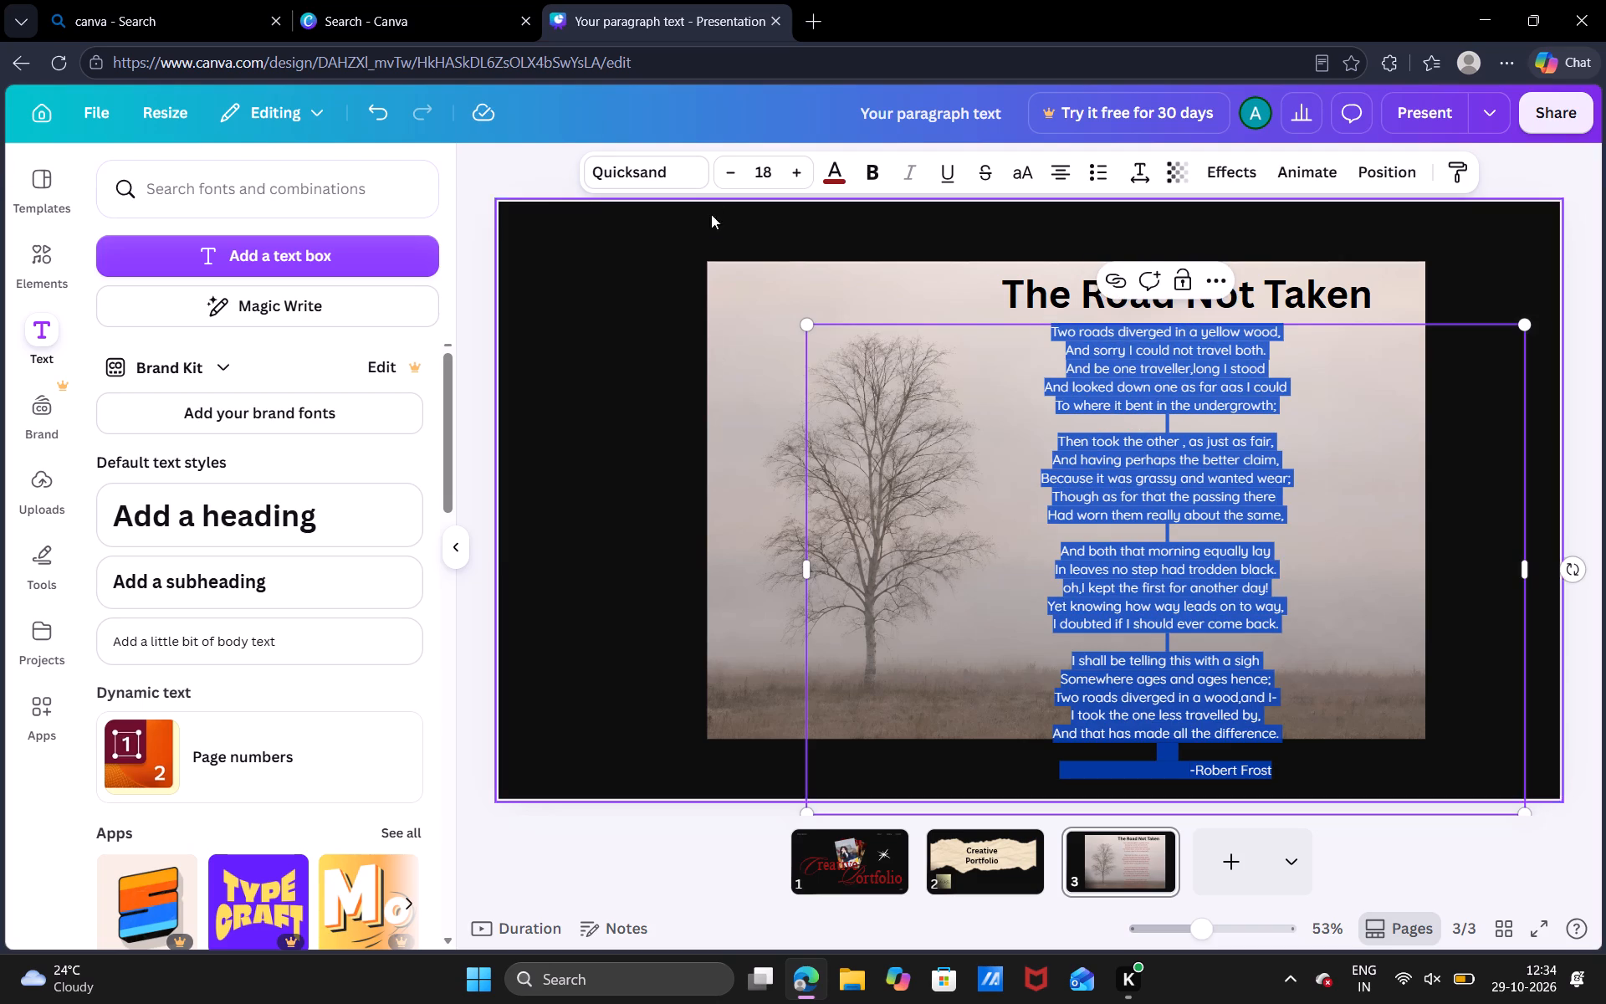
left_click(836, 171)
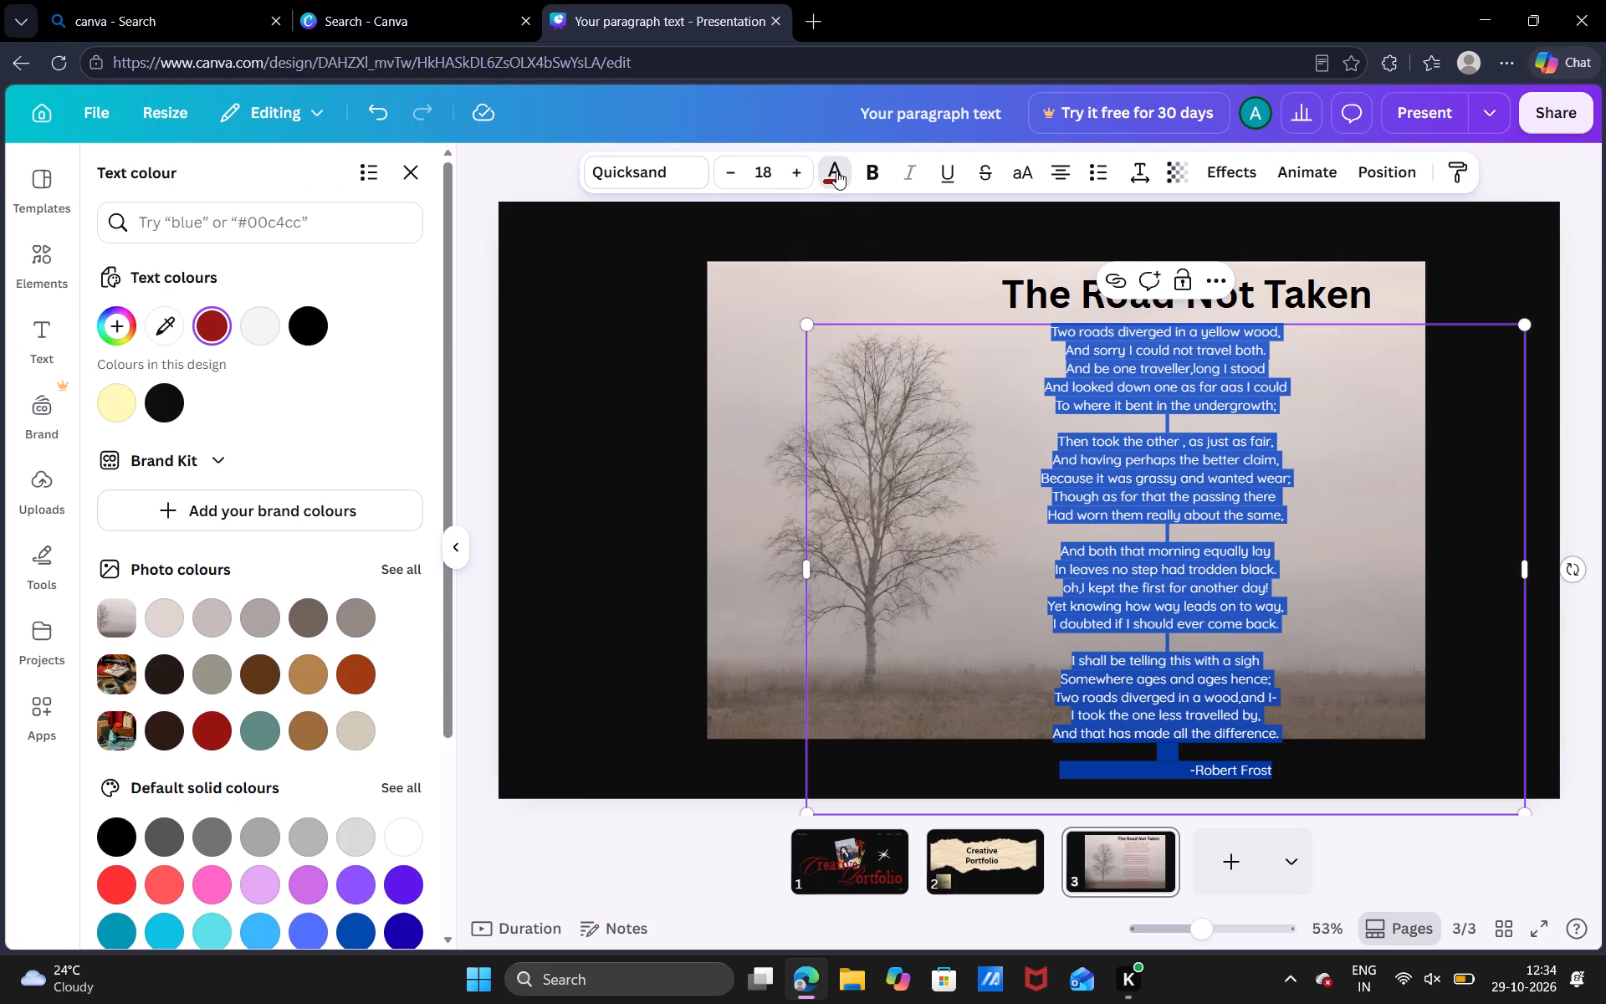
left_click(257, 336)
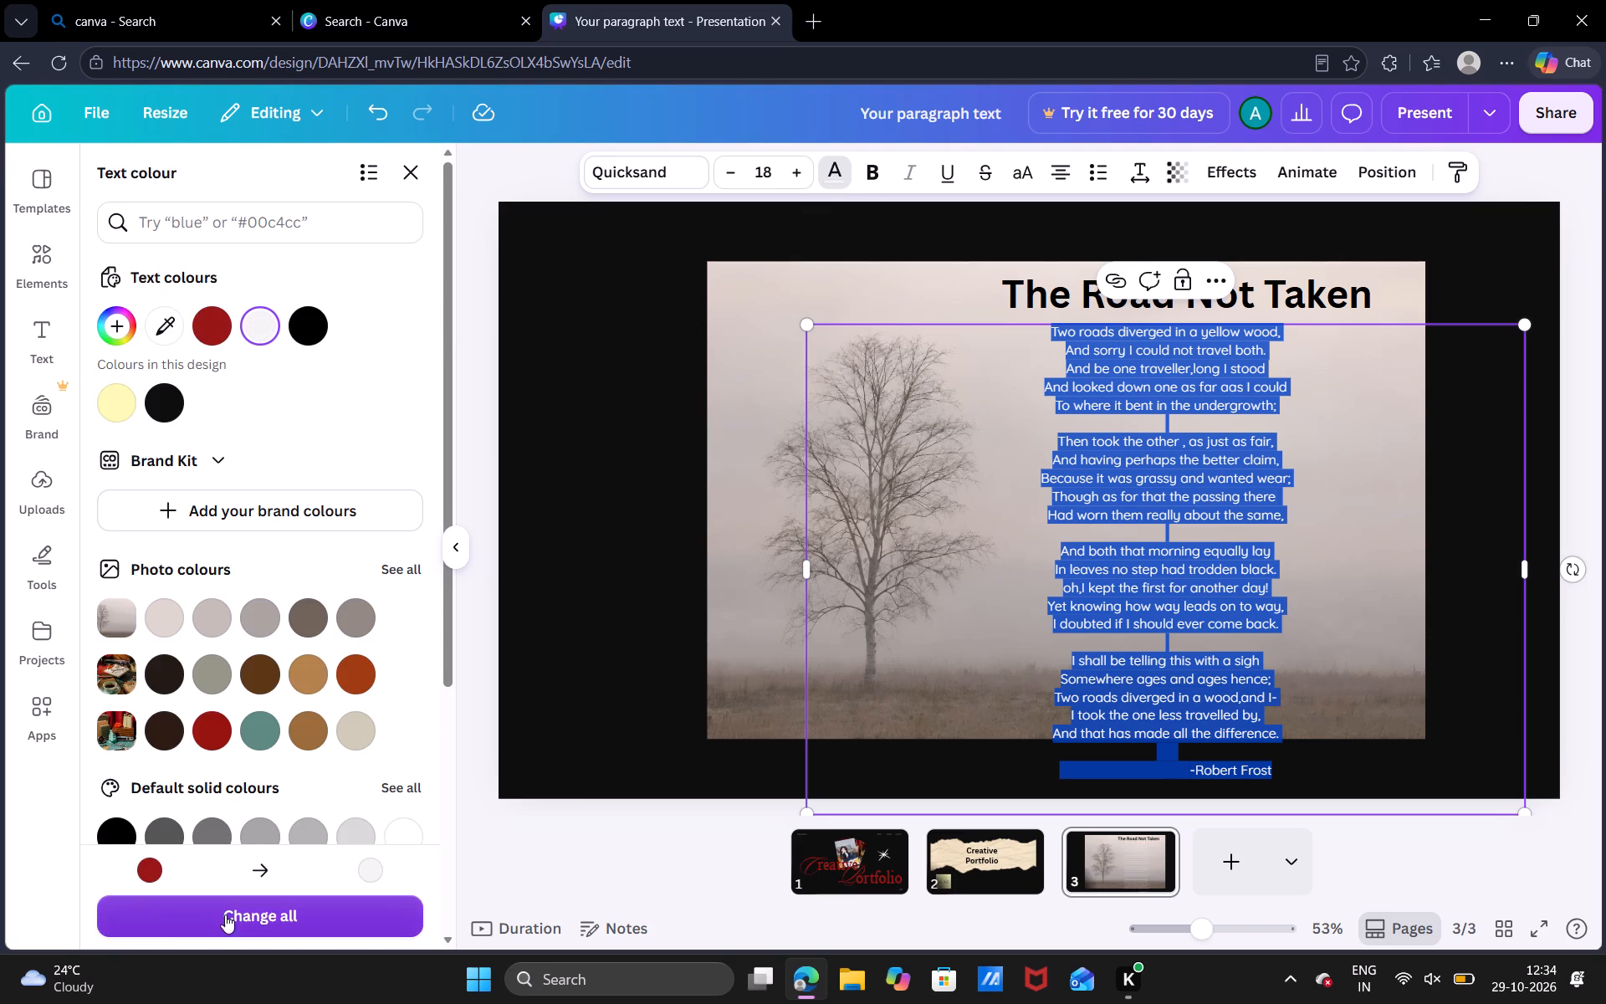
Apply the red-to-light-grey colour change to every matching element across all pages of the design.
left_click(226, 925)
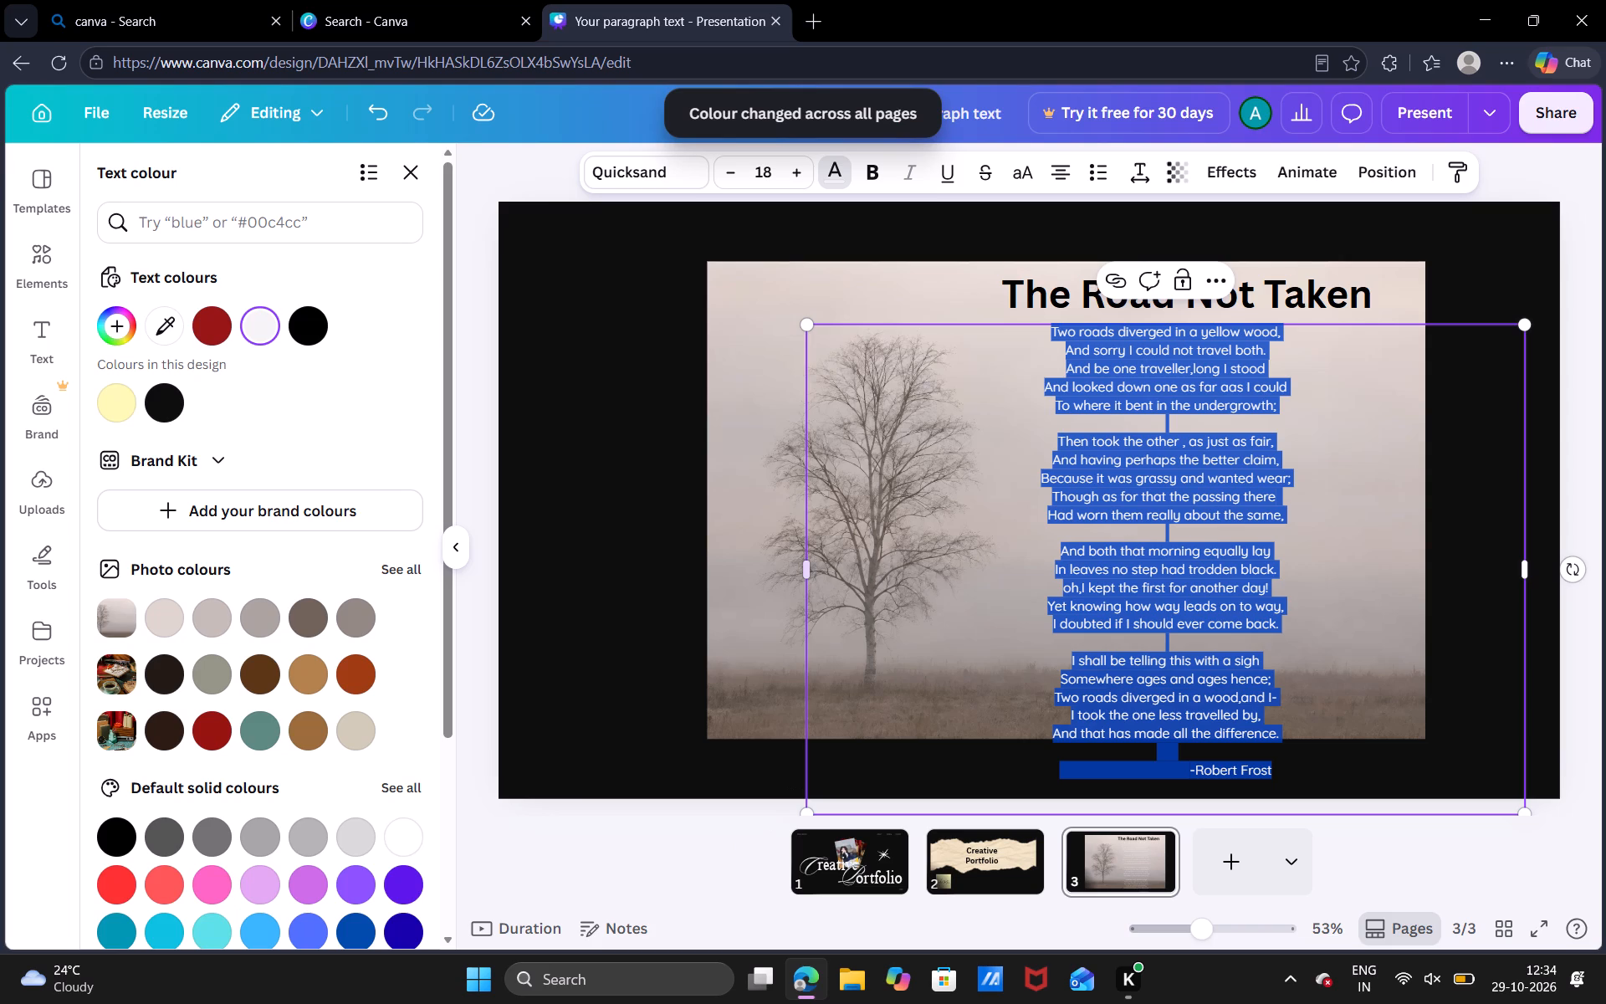
left_click(992, 635)
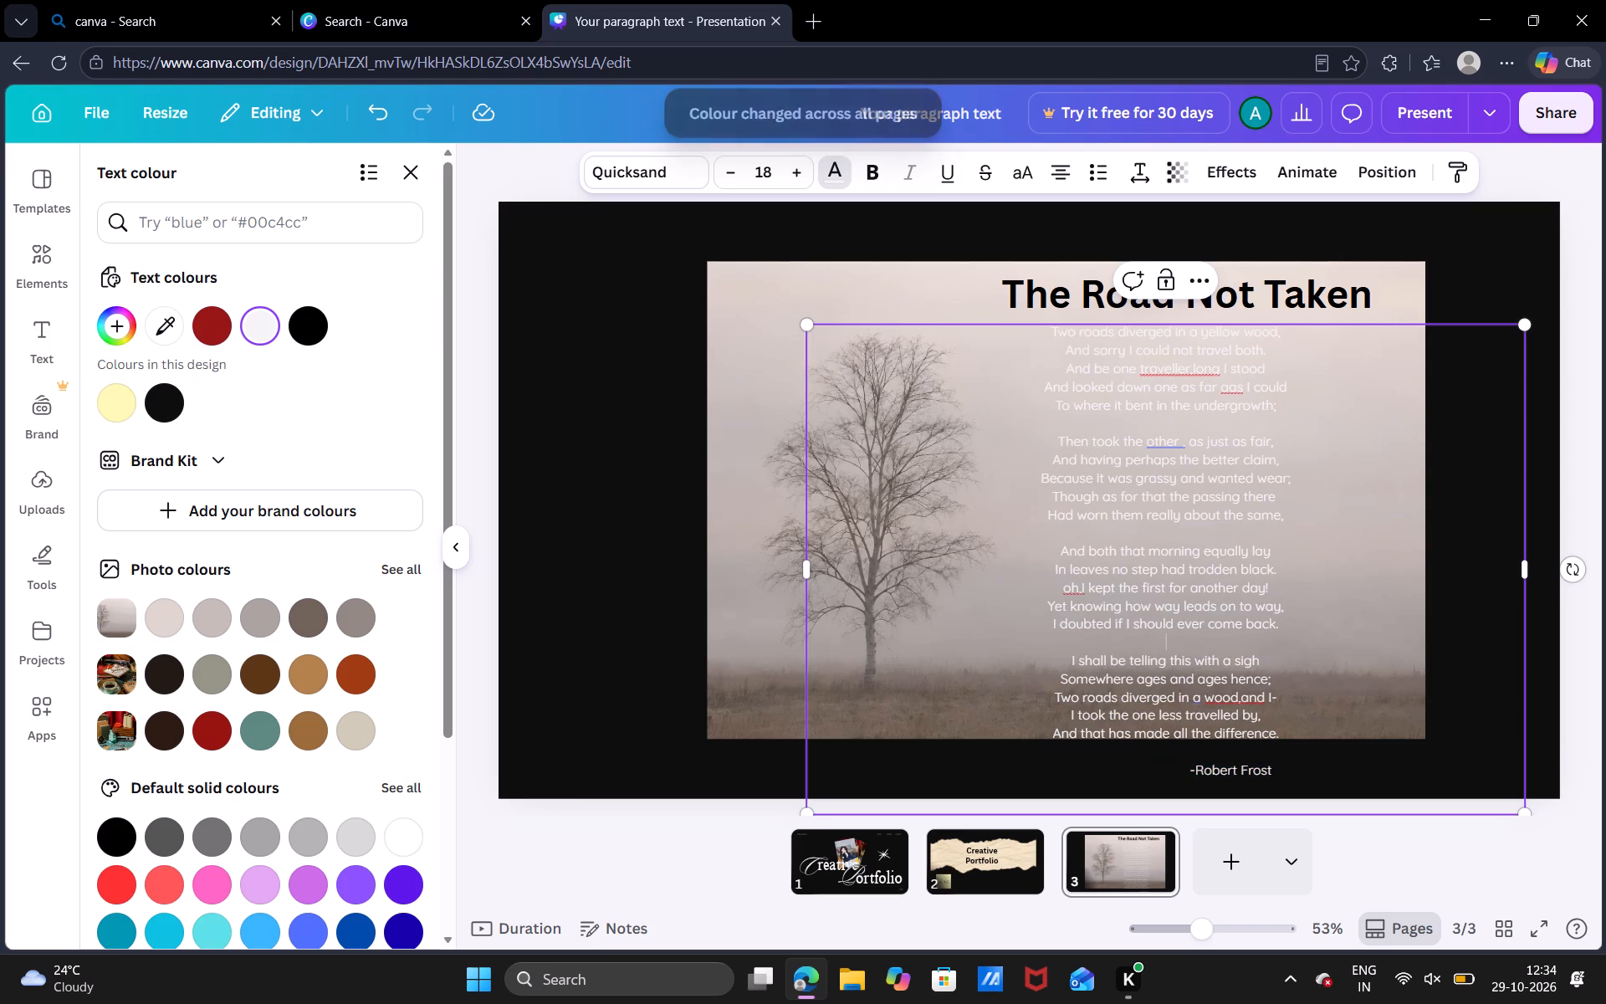
Add spaces around the comma in the poem's third line so it reads "traveller , long".
left_click(1187, 370)
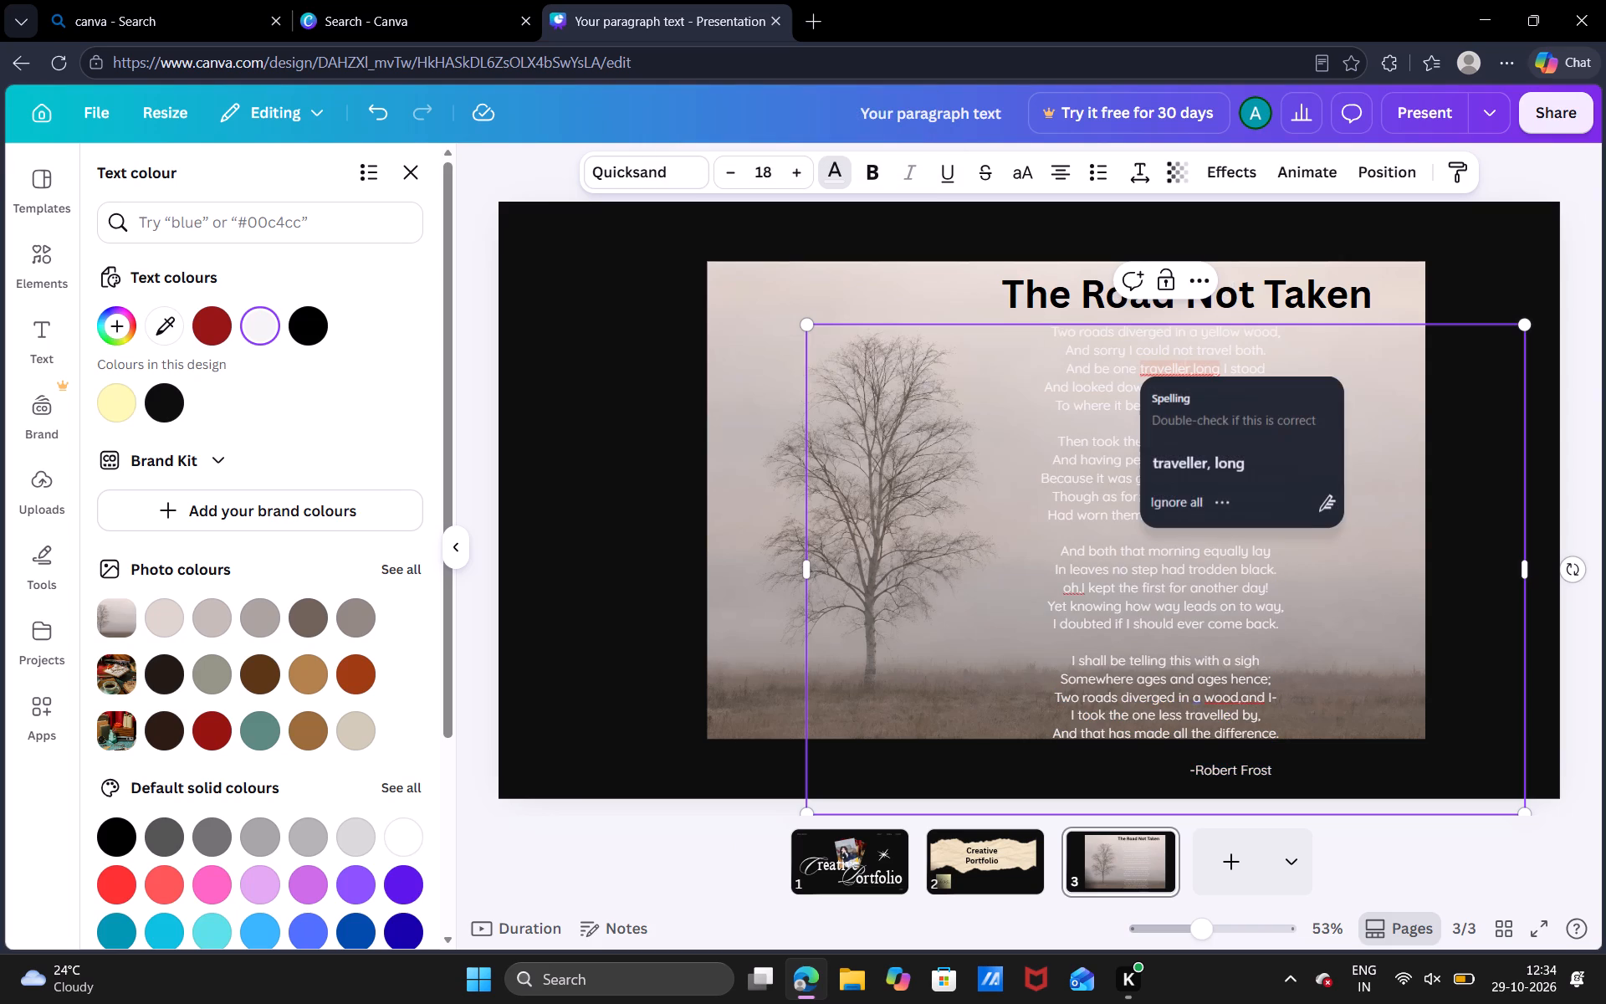
key("Right")
key("space")
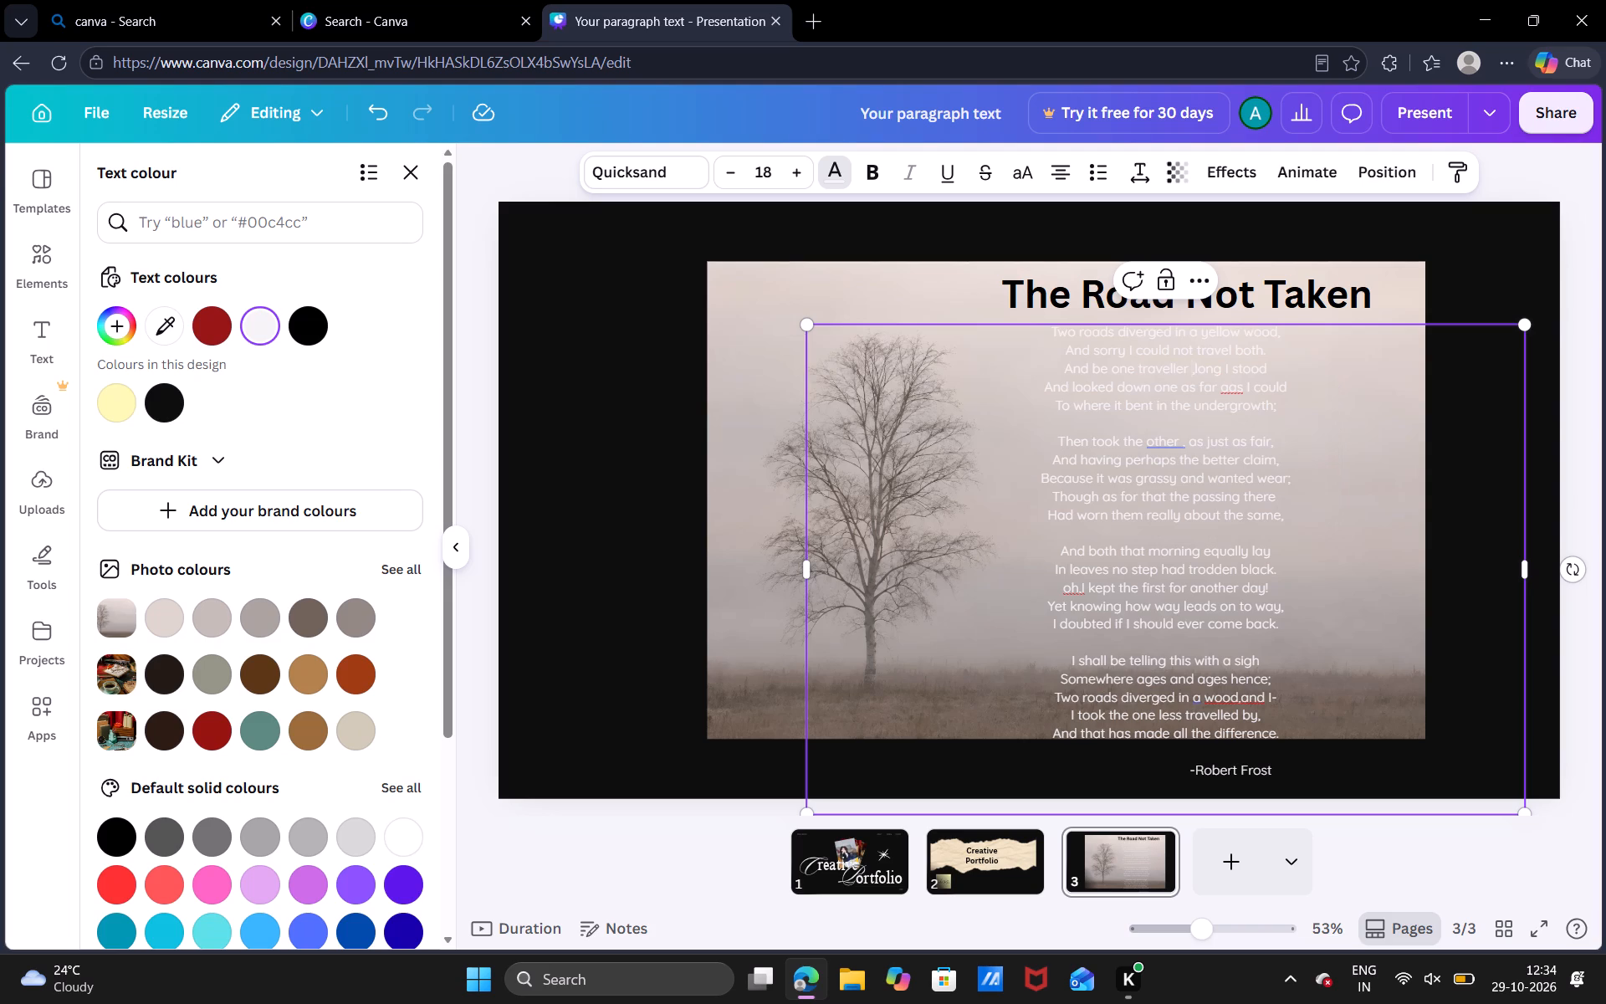
key("Right")
key("space")
key("BackSpace")
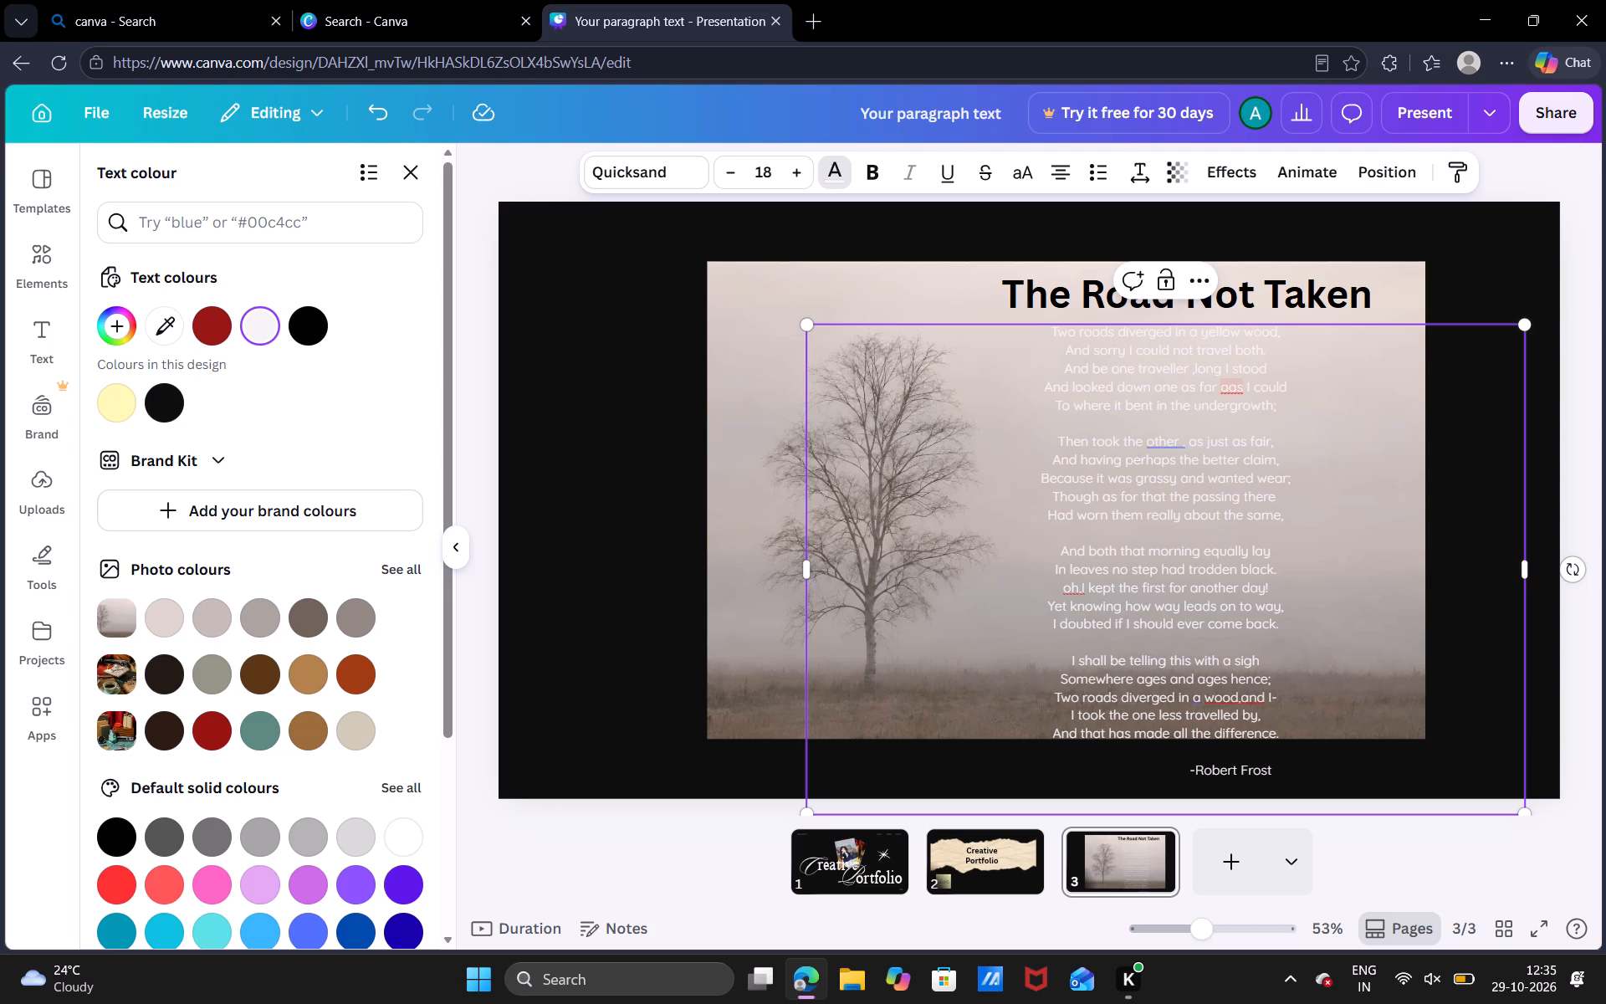
key("space")
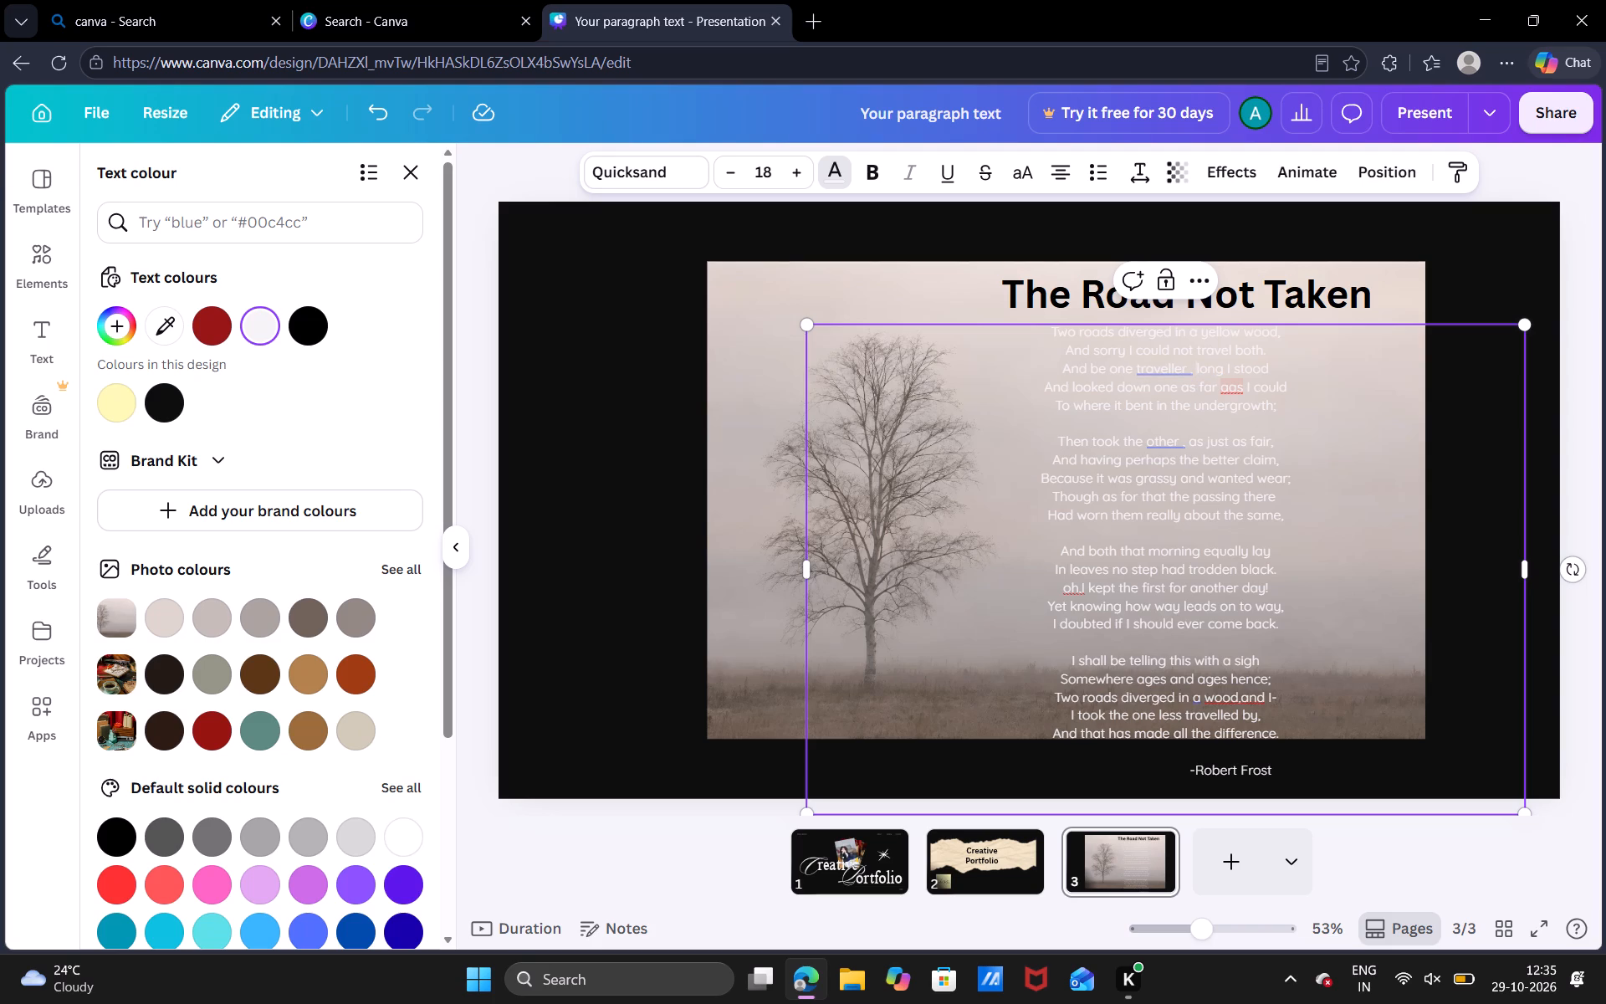
Correct the misspelt "aas" to "as" in the poem's fourth line.
left_click(1235, 388)
key("BackSpace")
Leave the poem text and select the tree photo behind it.
left_click(979, 374)
left_click(960, 379)
left_click(749, 397)
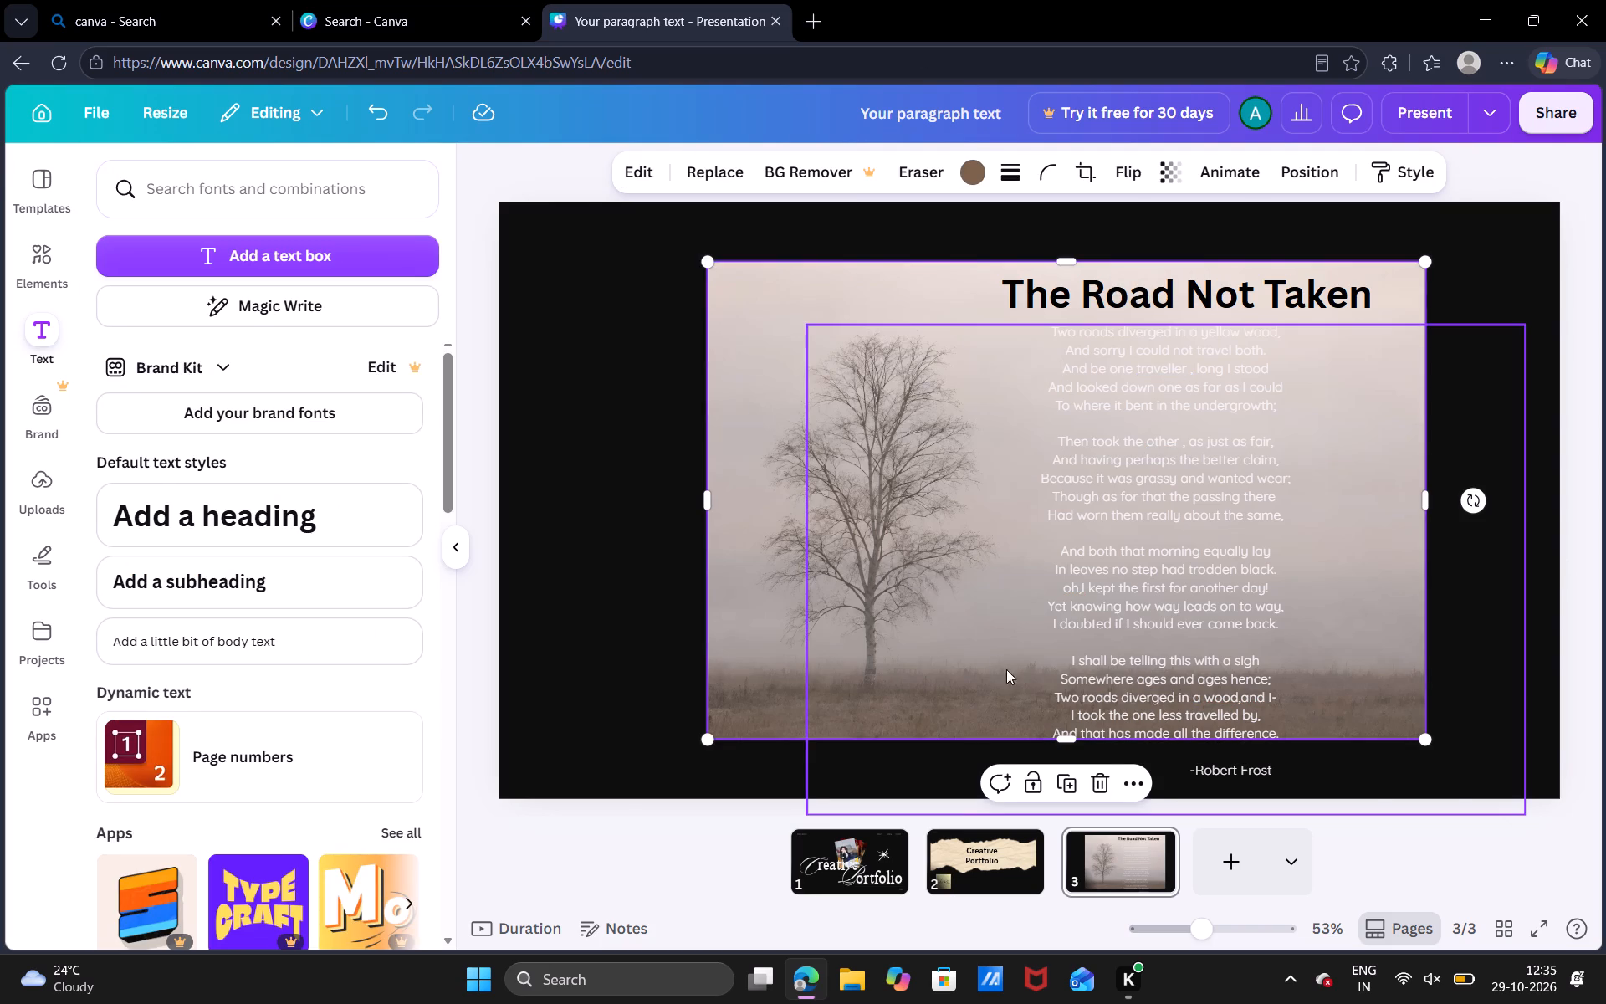